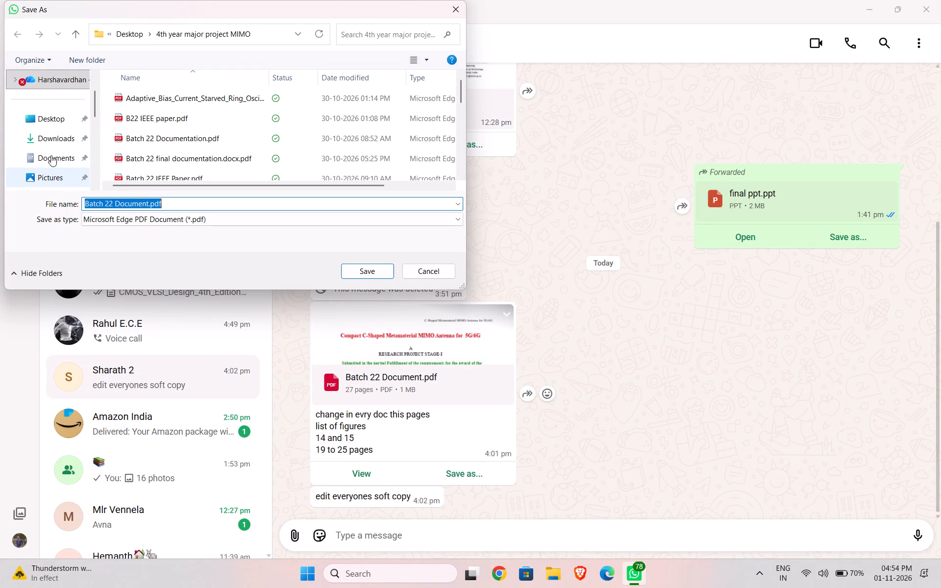
Choose the batch22 folder on the Desktop as the save location for the Batch 22 Document PDF.
scroll(51, 155, "down", 1)
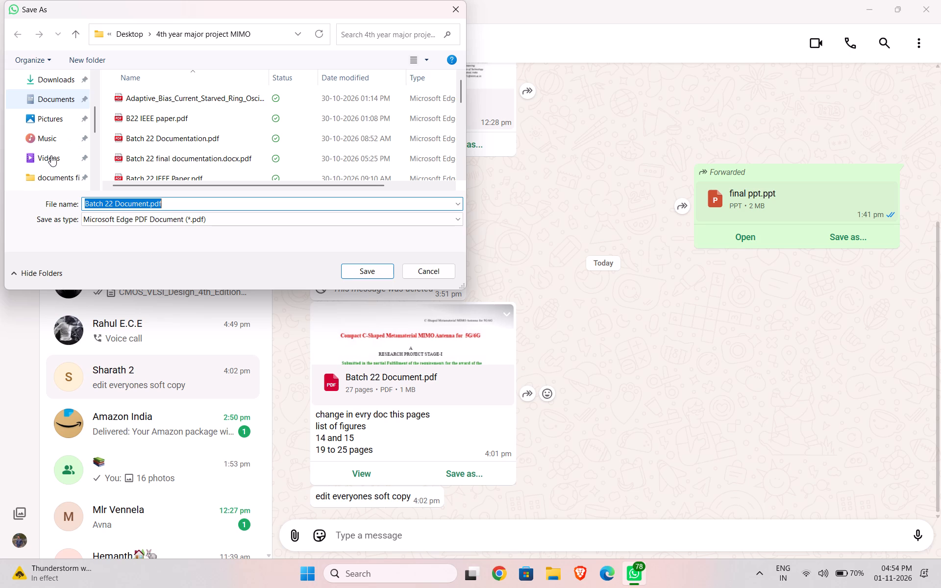
scroll(51, 155, "up", 1)
scroll(51, 155, "down", 2)
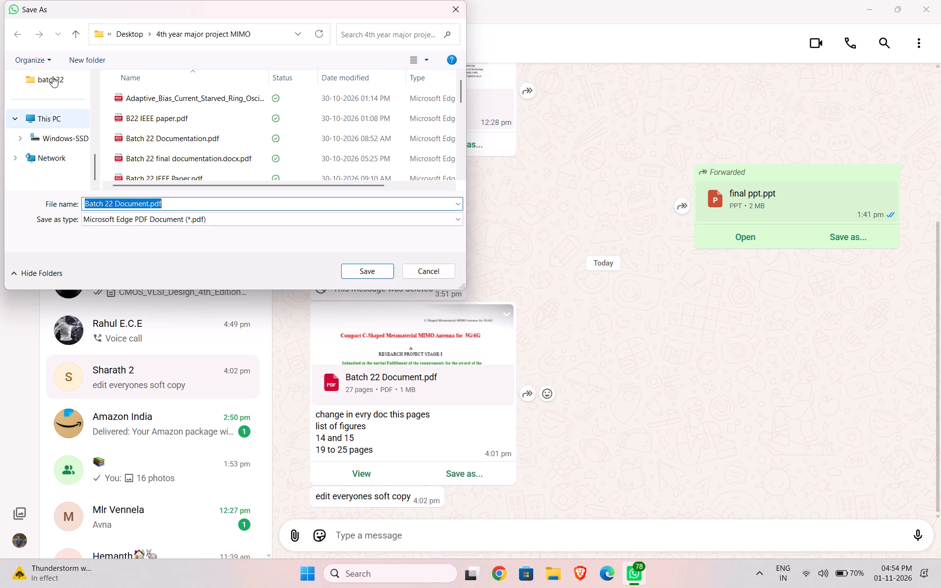
left_click(52, 76)
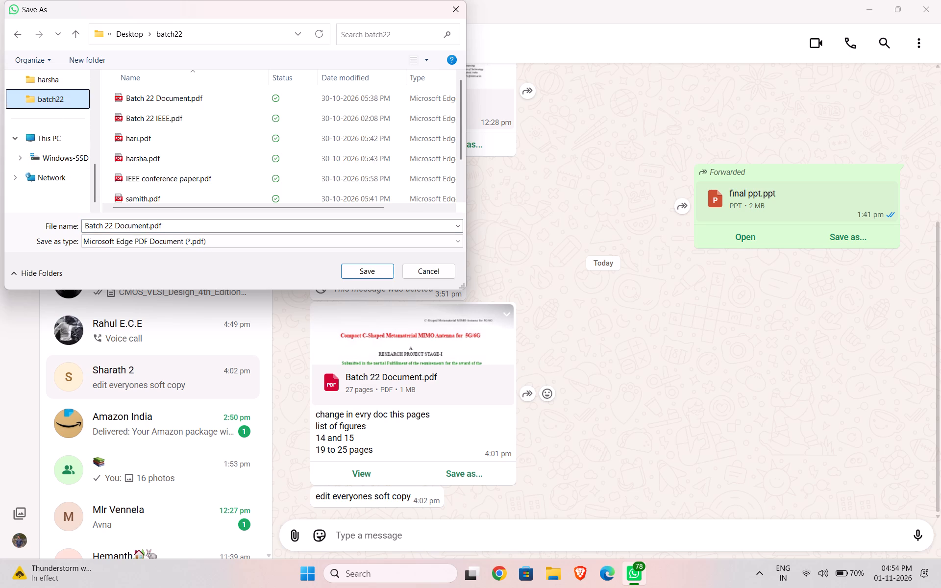
Add "final" to the file name before the pdf ending, making it "Batch 22 Document.final pdf".
left_click(147, 226)
left_click(151, 226)
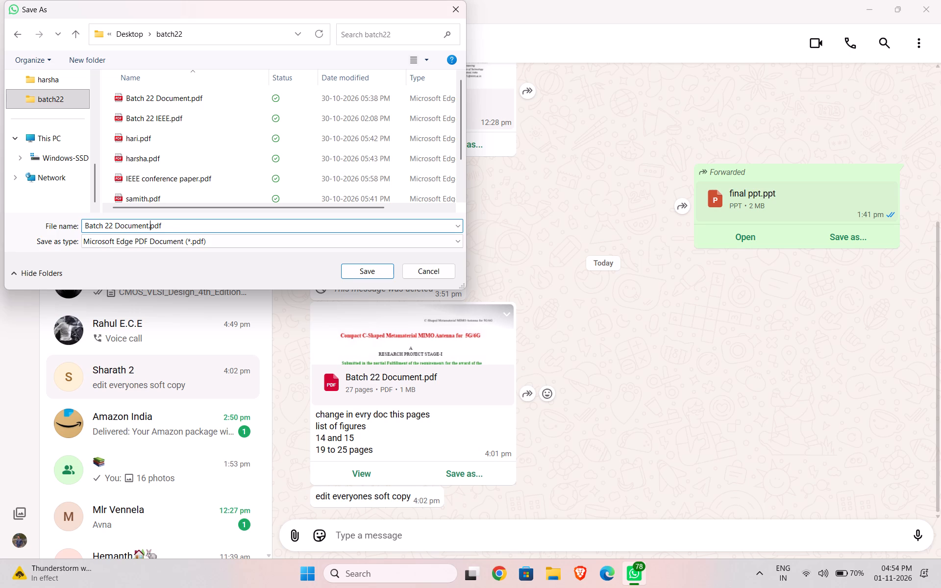
type("final")
key("space")
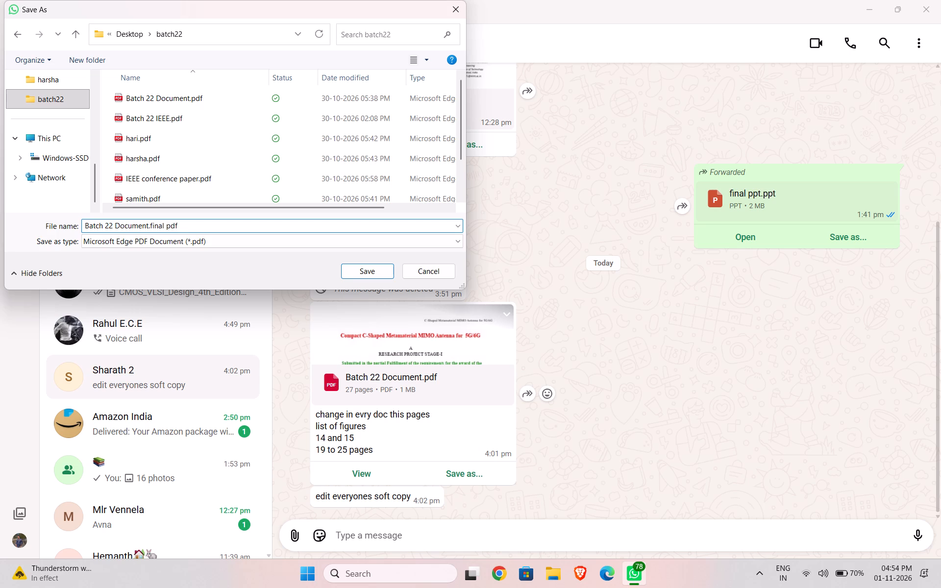
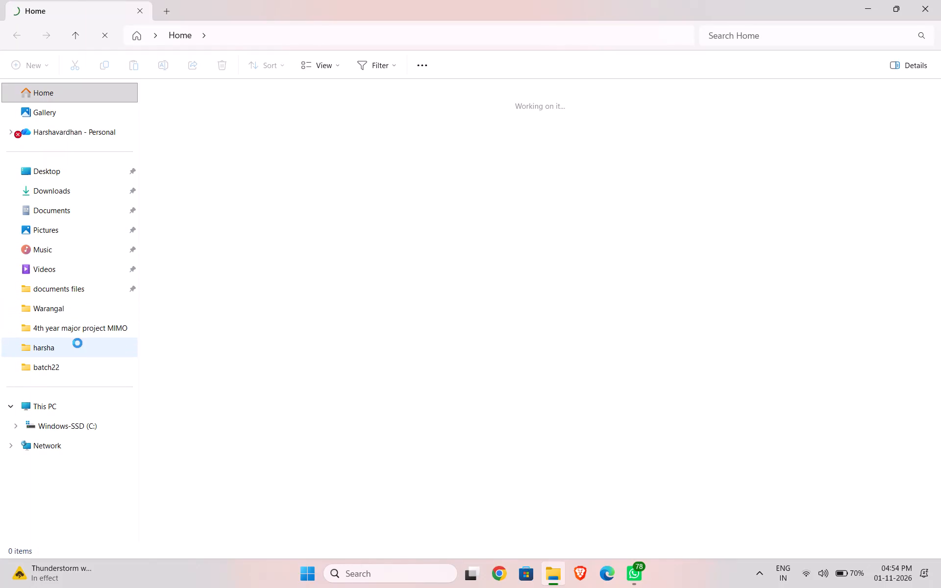
Open the batch22 folder to check the saved PDF.
left_click(84, 367)
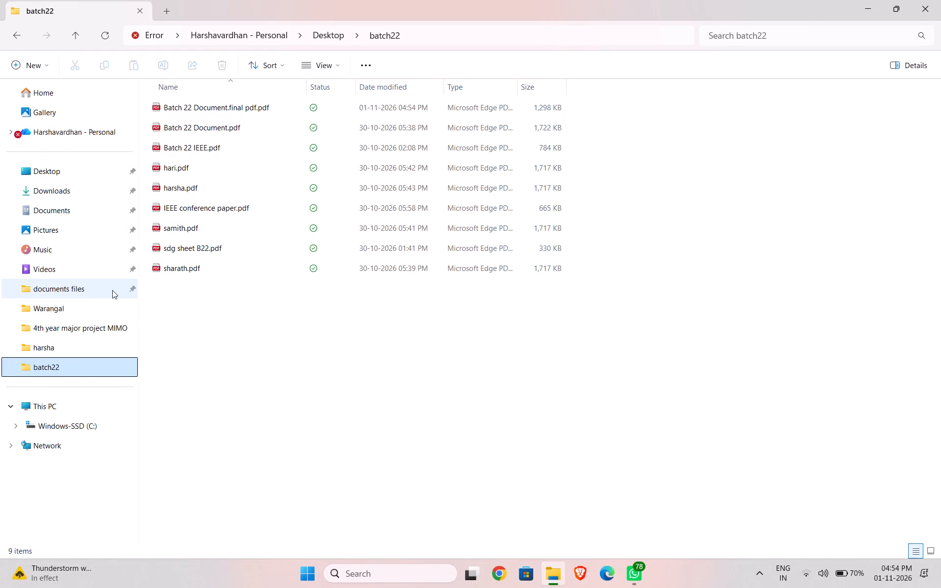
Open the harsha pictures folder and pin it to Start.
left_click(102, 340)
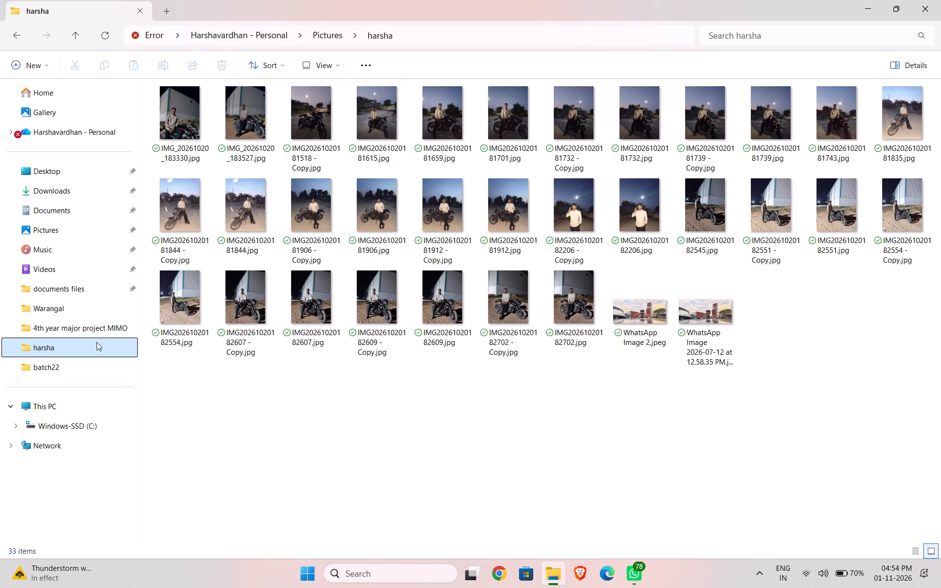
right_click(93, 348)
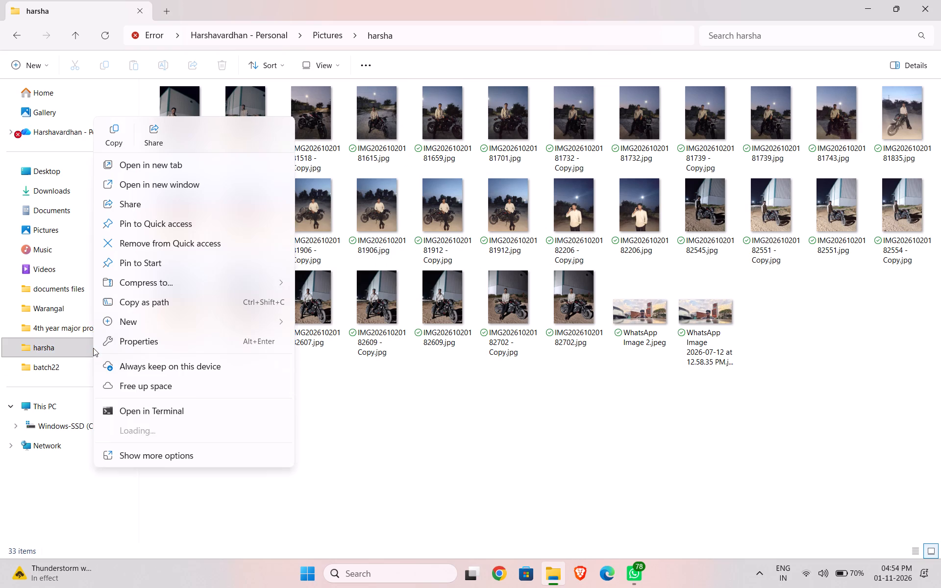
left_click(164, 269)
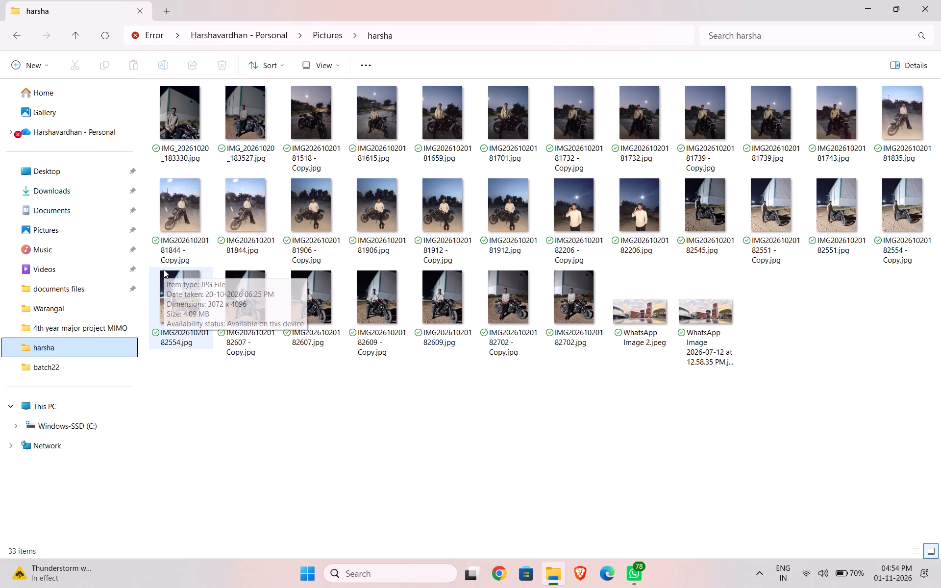
Pin the harsha folder to Quick access.
right_click(97, 341)
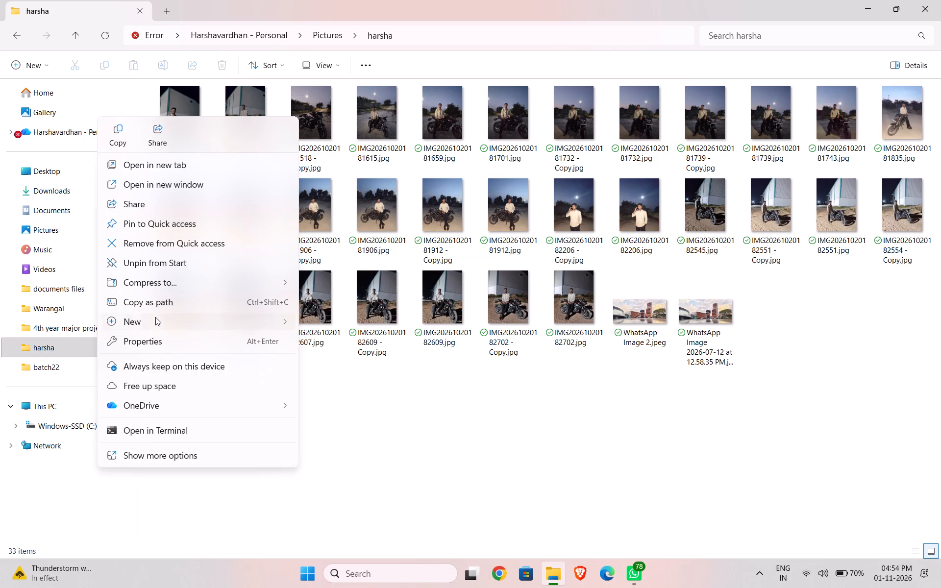
left_click(166, 229)
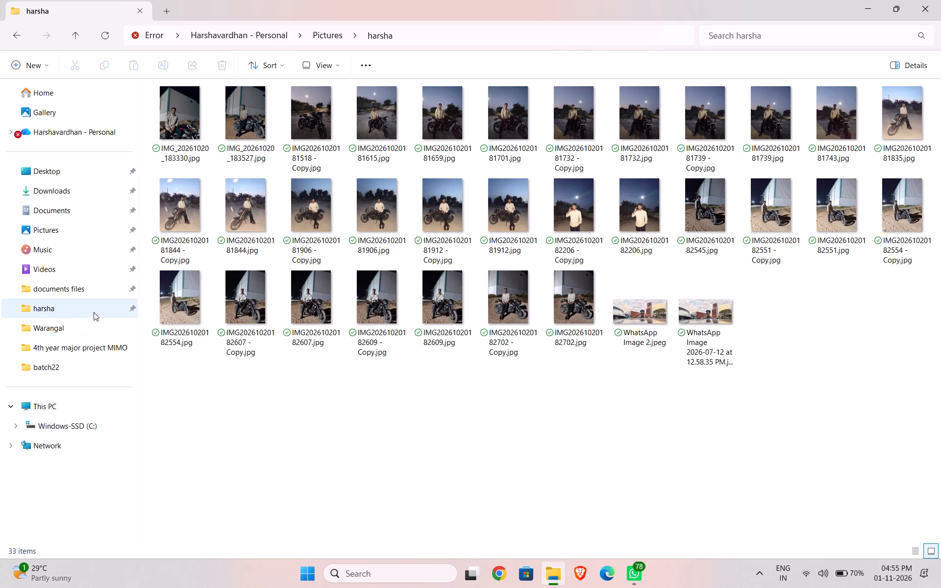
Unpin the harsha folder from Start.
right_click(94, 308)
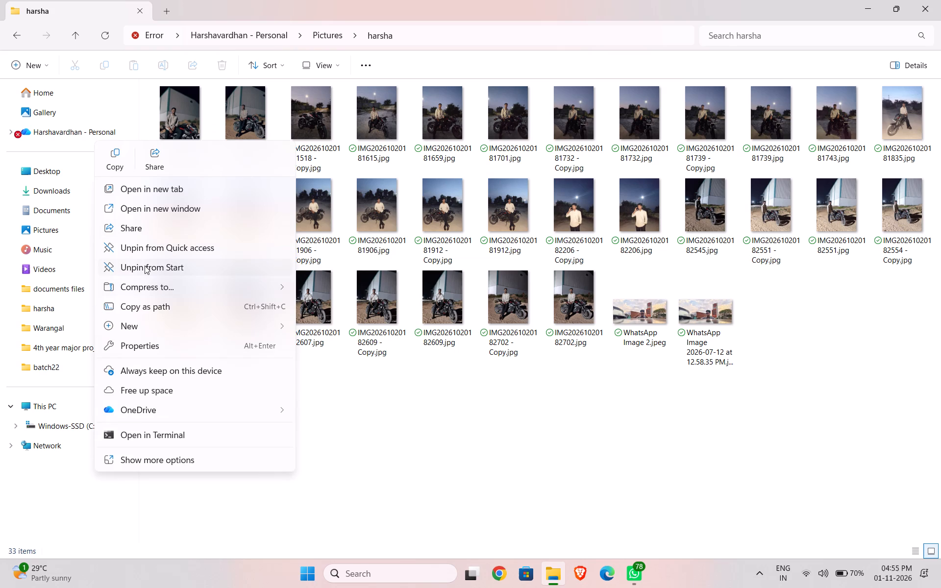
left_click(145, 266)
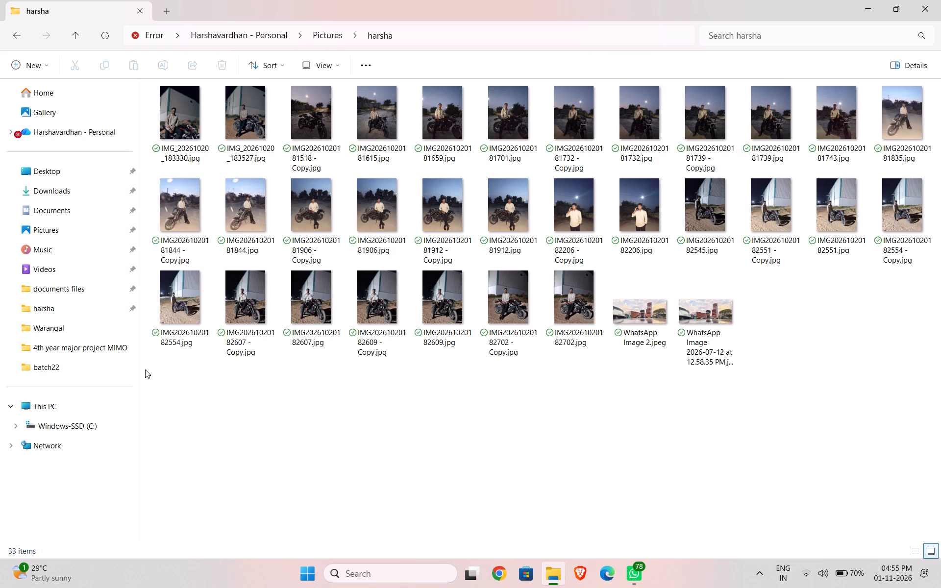
Delete hari.pdf, harsha.pdf, samith.pdf and sharath.pdf from the batch22 folder.
left_click(84, 346)
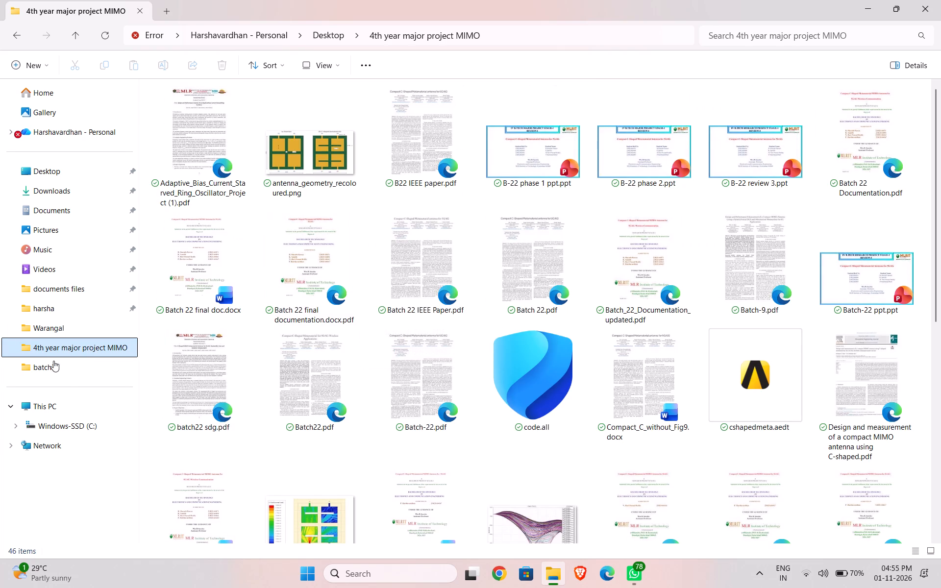
left_click(69, 370)
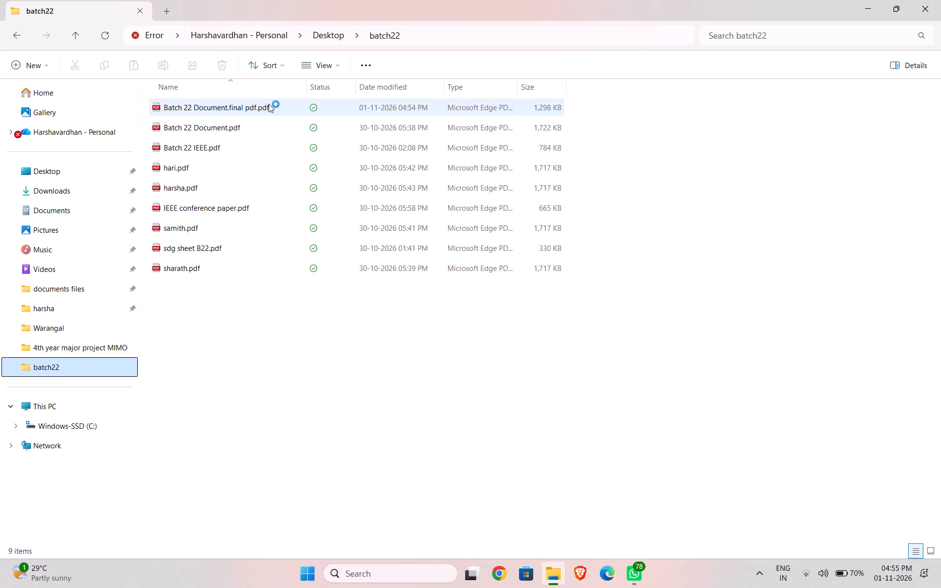
left_click(216, 229)
left_click(220, 191, "ctrl")
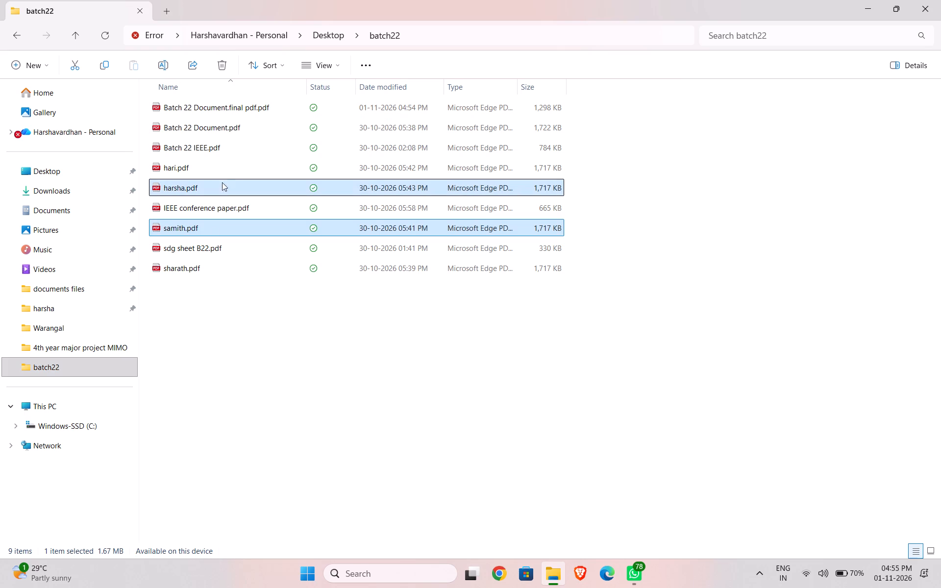
left_click(223, 264, "ctrl")
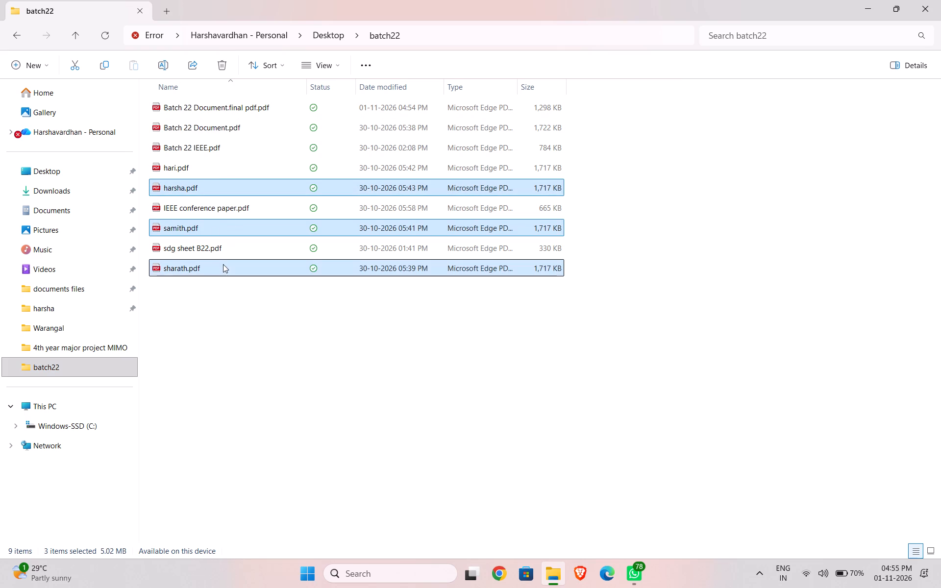
left_click(218, 165, "ctrl")
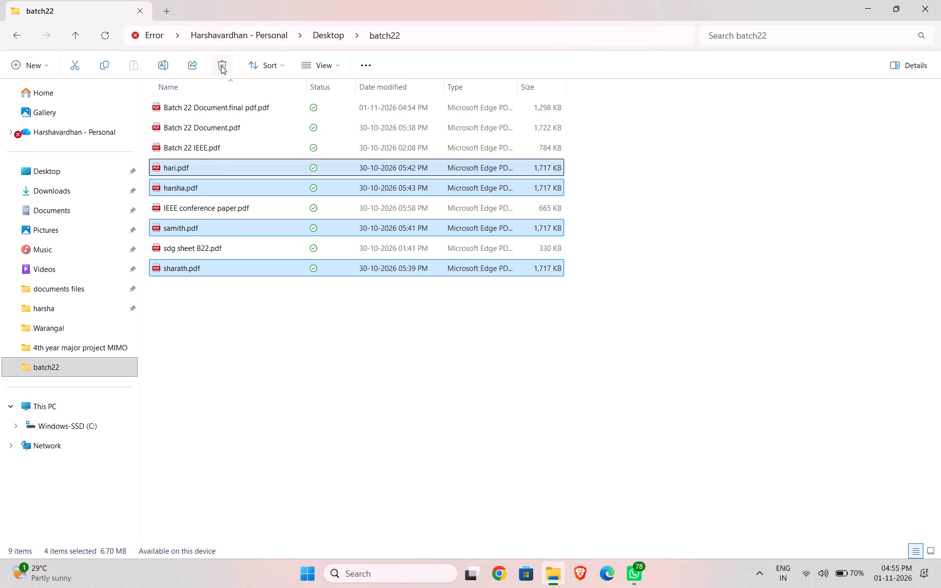
left_click(222, 66)
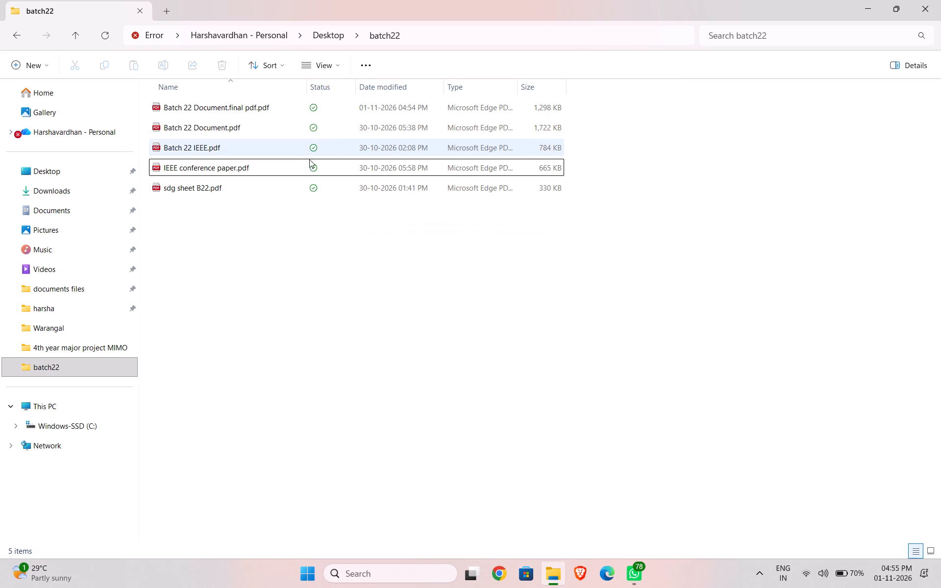
Open "Batch 22 Document.final pdf.pdf" from the batch22 folder in Word, just once.
right_click(263, 107)
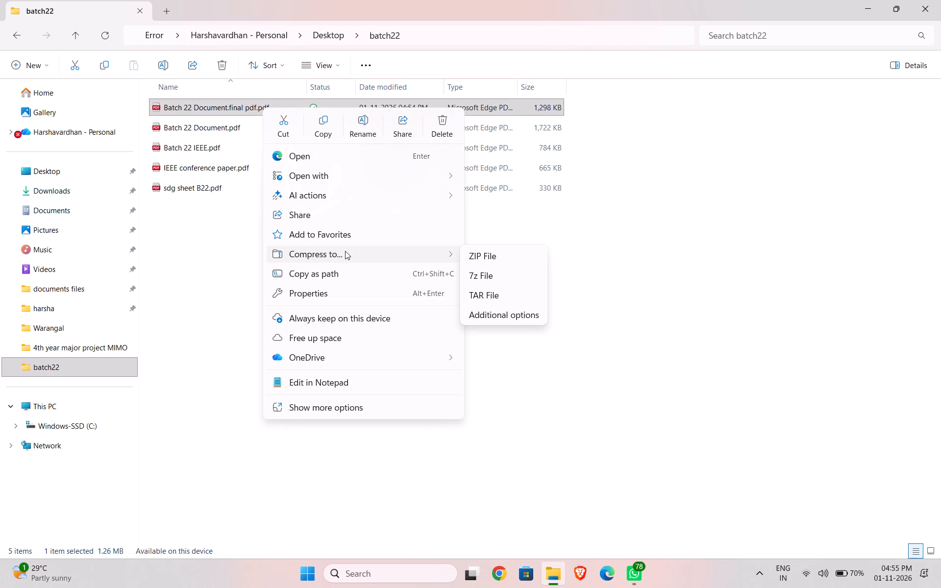
left_click(348, 181)
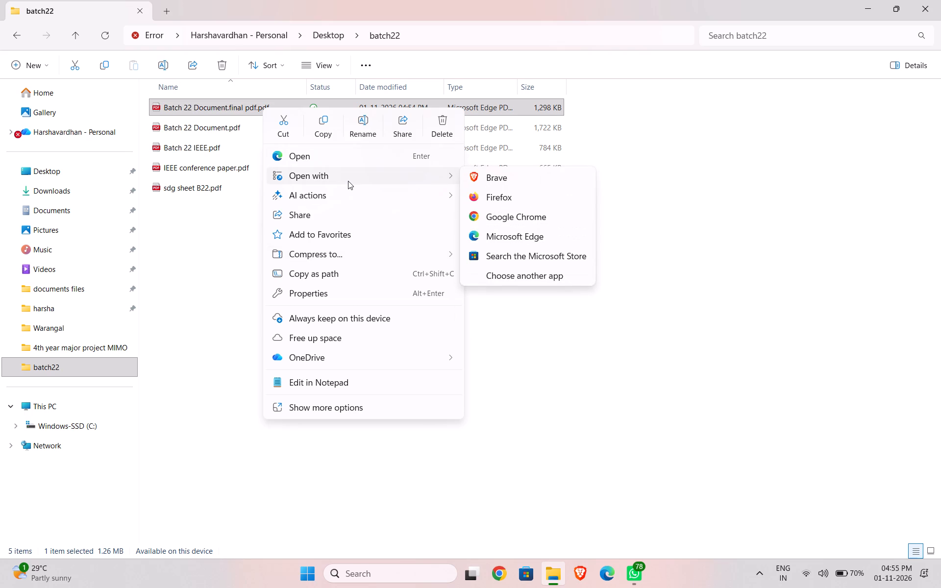
left_click(498, 276)
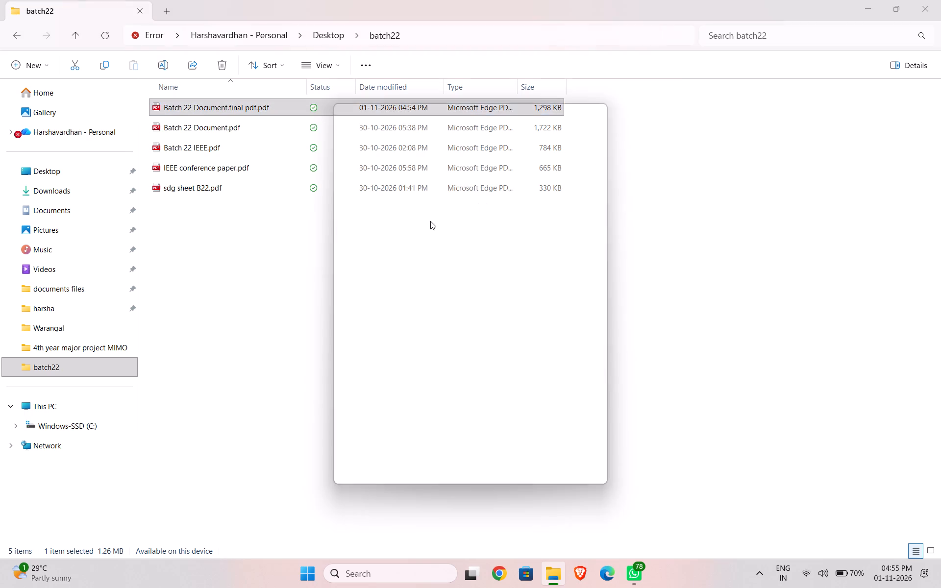
scroll(451, 350, "down", 5)
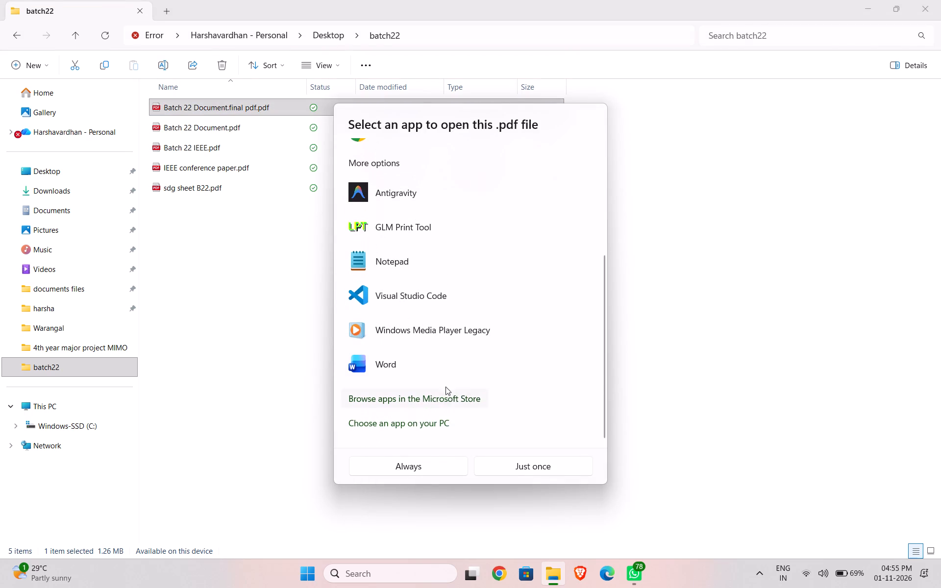
left_click(452, 371)
left_click(525, 465)
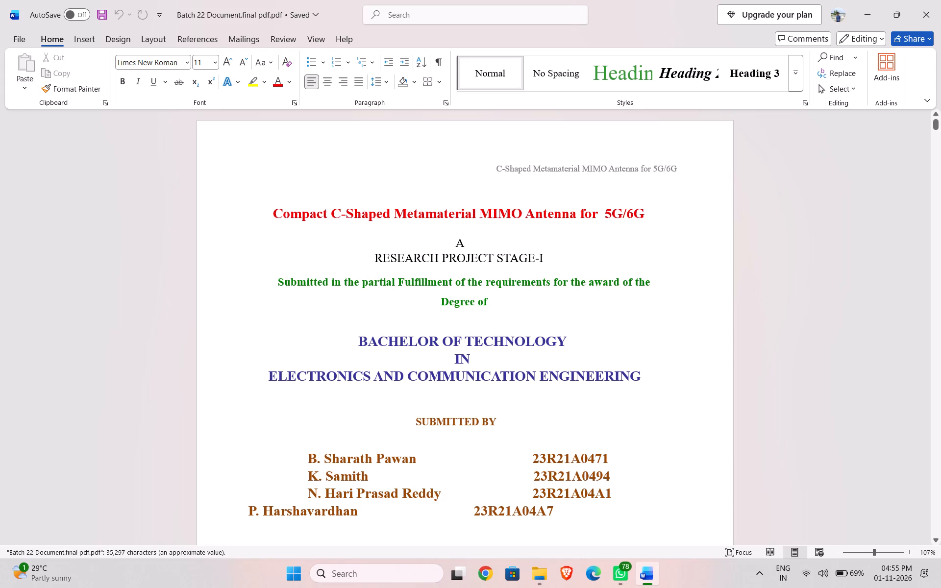
Examine the front pages, abstract and contents tables of the PDF as converted by Word, and close the document.
scroll(525, 465, "down", 3)
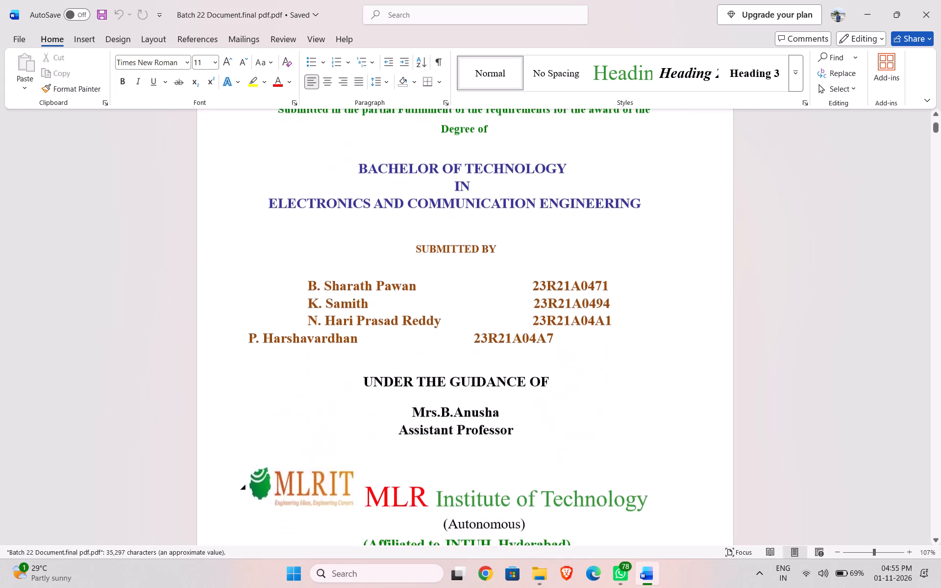
scroll(525, 465, "down", 7)
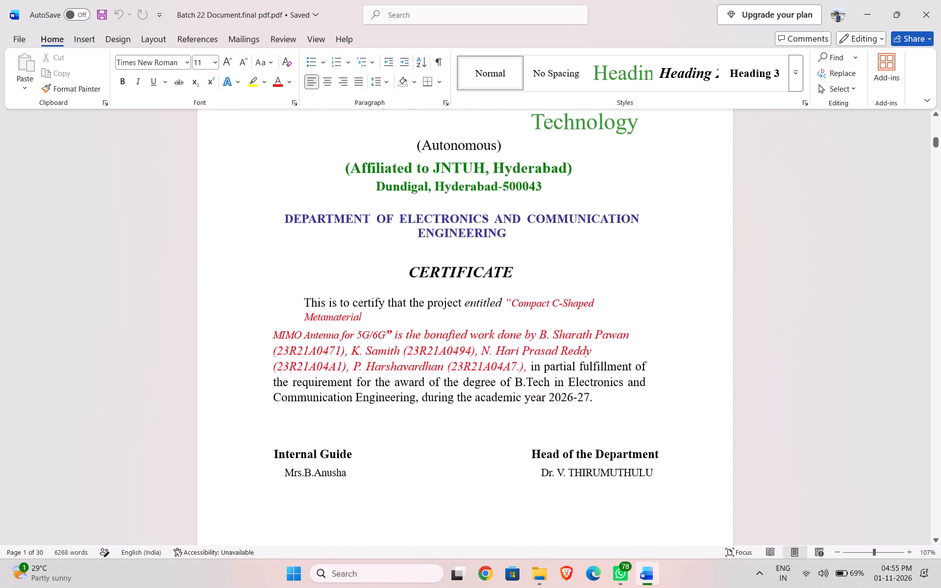
scroll(525, 465, "down", 8)
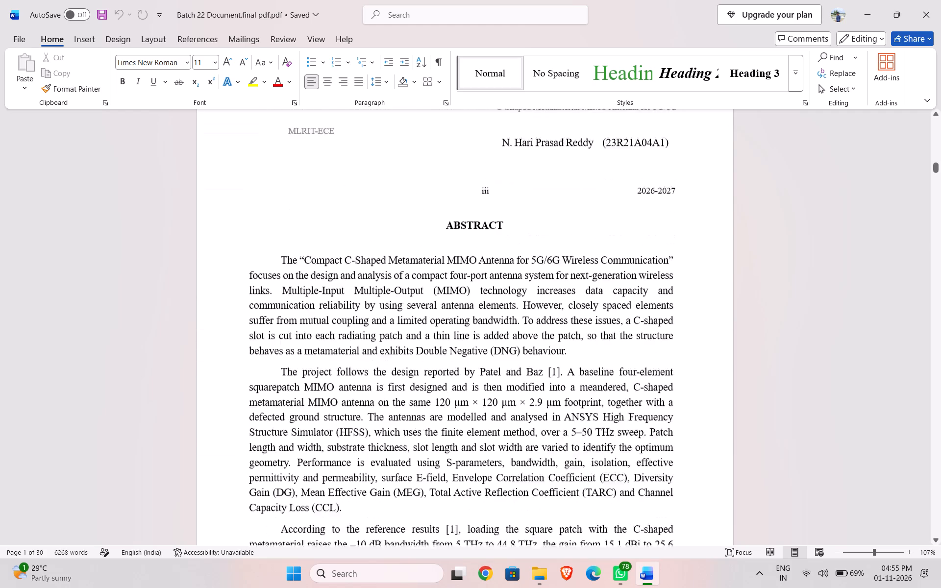
scroll(525, 465, "down", 7)
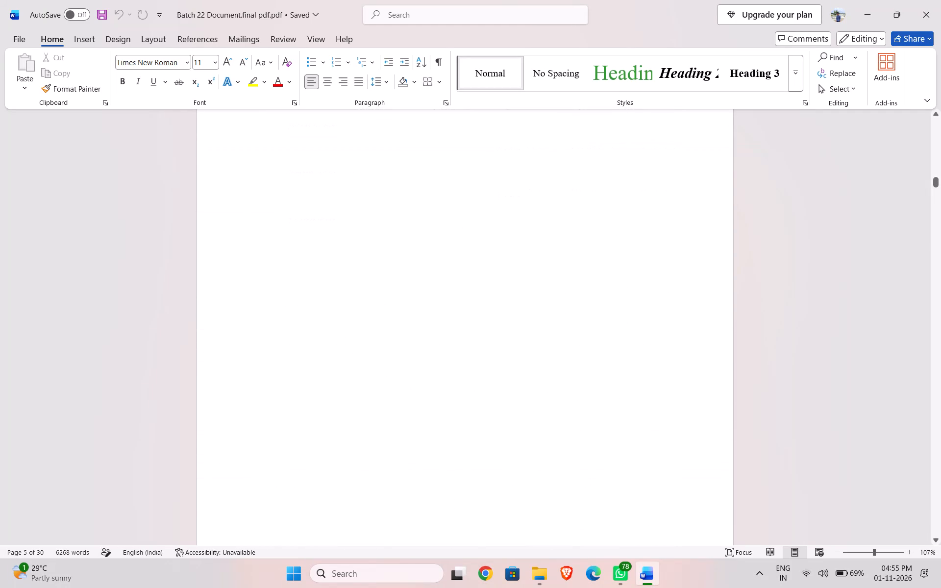
scroll(525, 465, "down", 2)
scroll(525, 465, "up", 4)
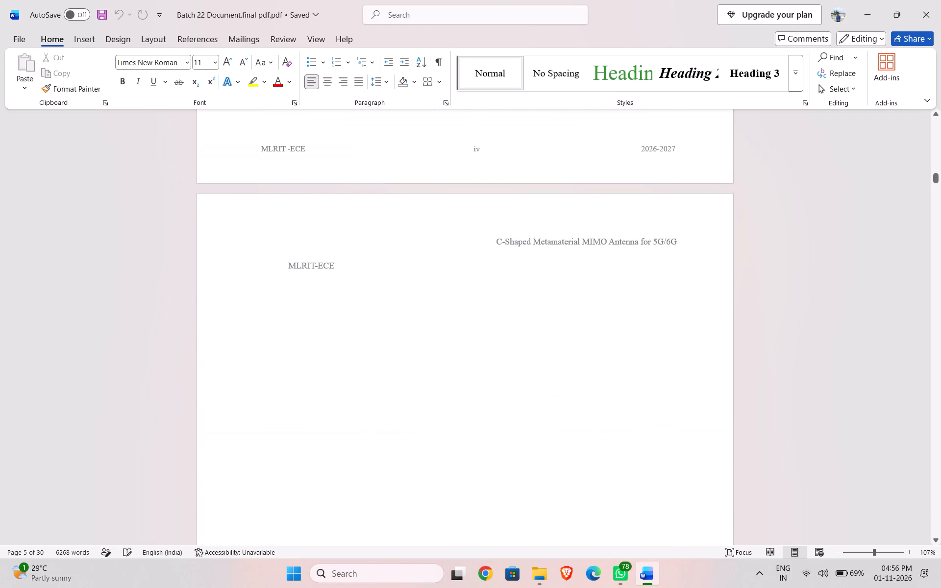
scroll(525, 465, "down", 10)
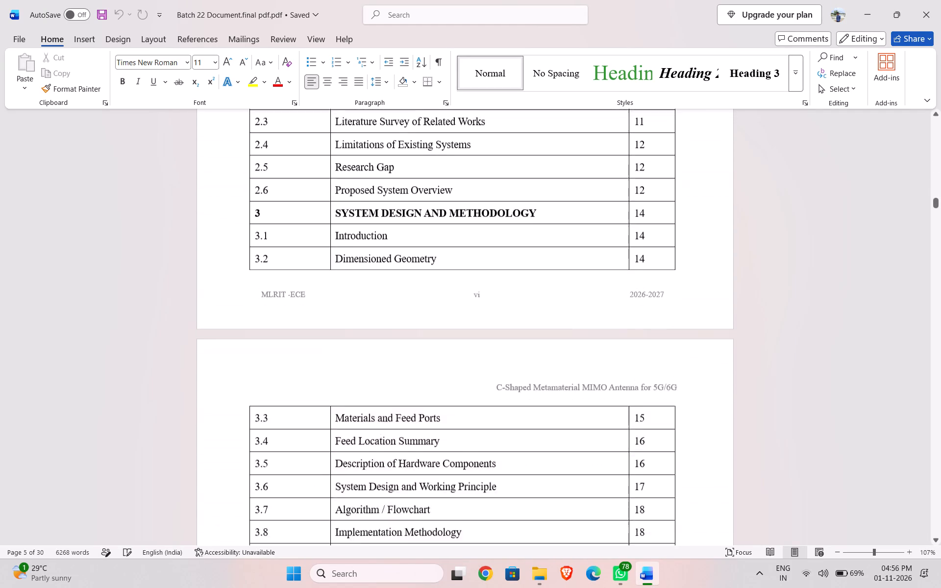
scroll(525, 465, "down", 13)
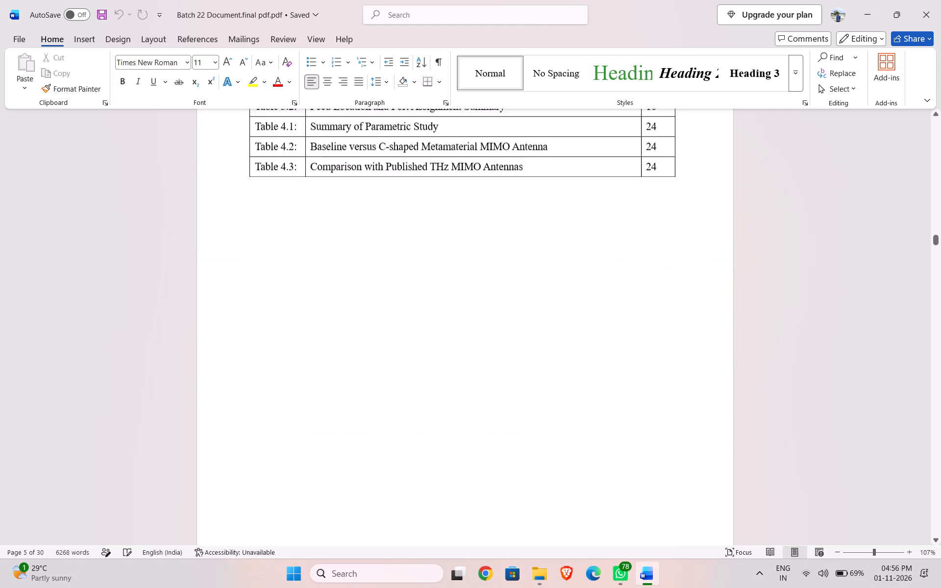
scroll(525, 465, "down", 1)
left_click(940, 0)
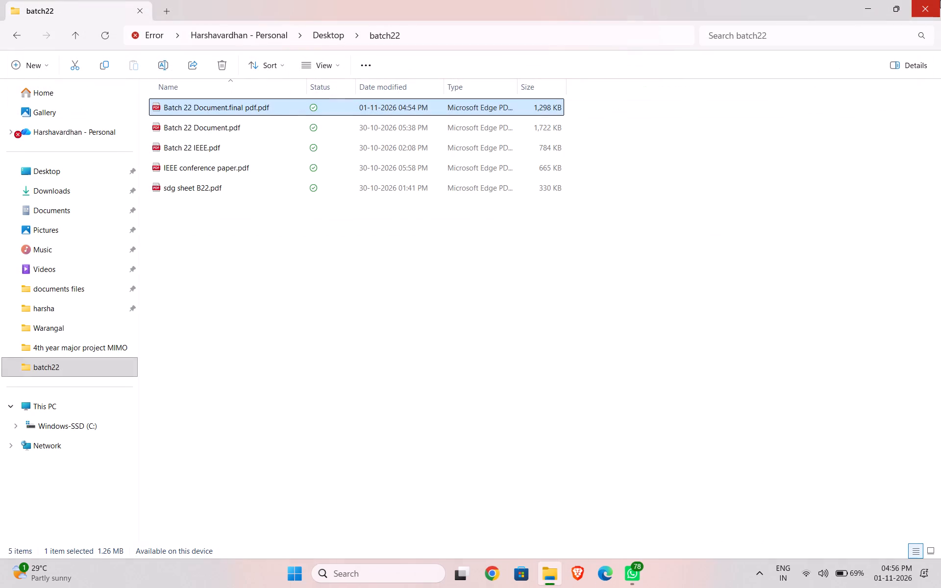
Copy the file "Batch 22 Document.final pdf.pdf" in the batch22 folder.
key("ctrl+c")
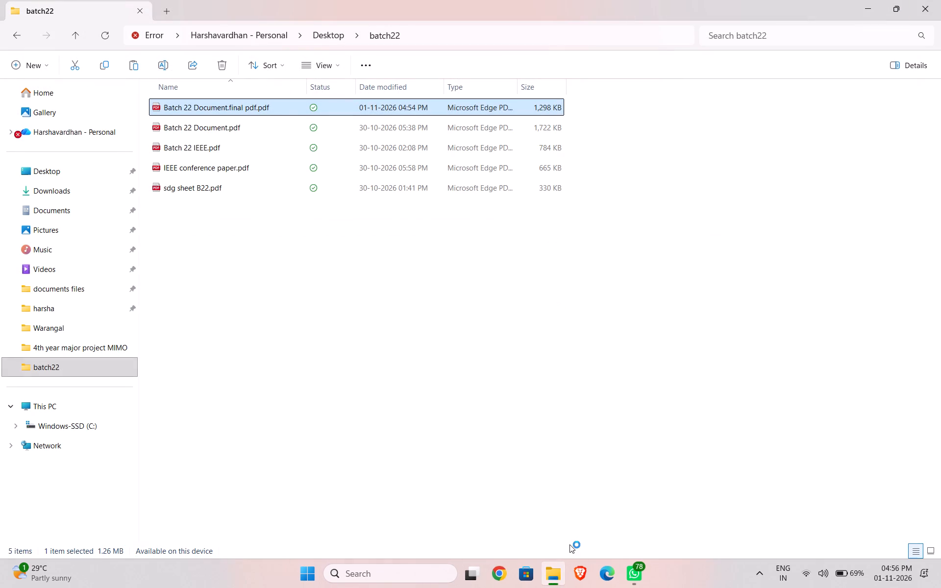
Switch to Brave and close the LogicWhile and technical assessment tabs.
left_click(579, 570)
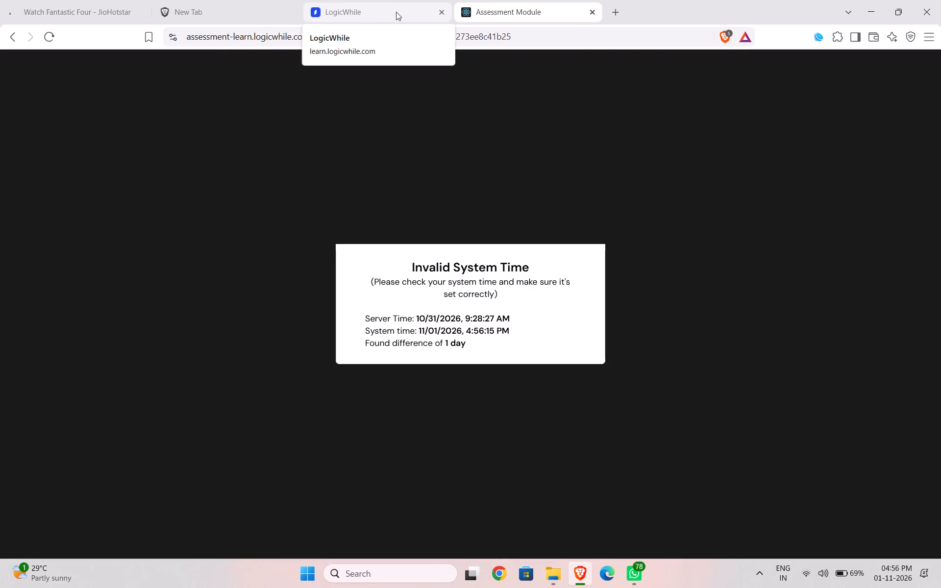
left_click(441, 14)
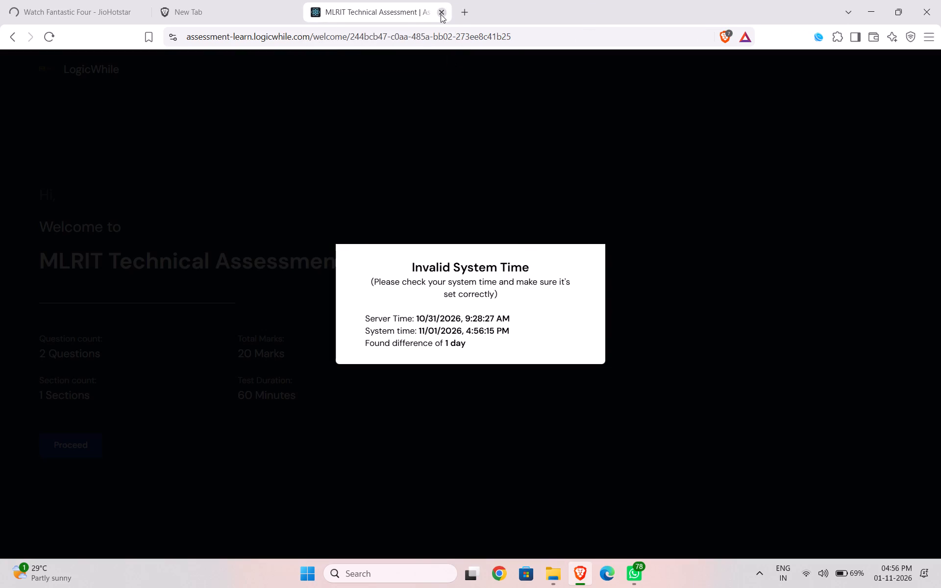
left_click(441, 14)
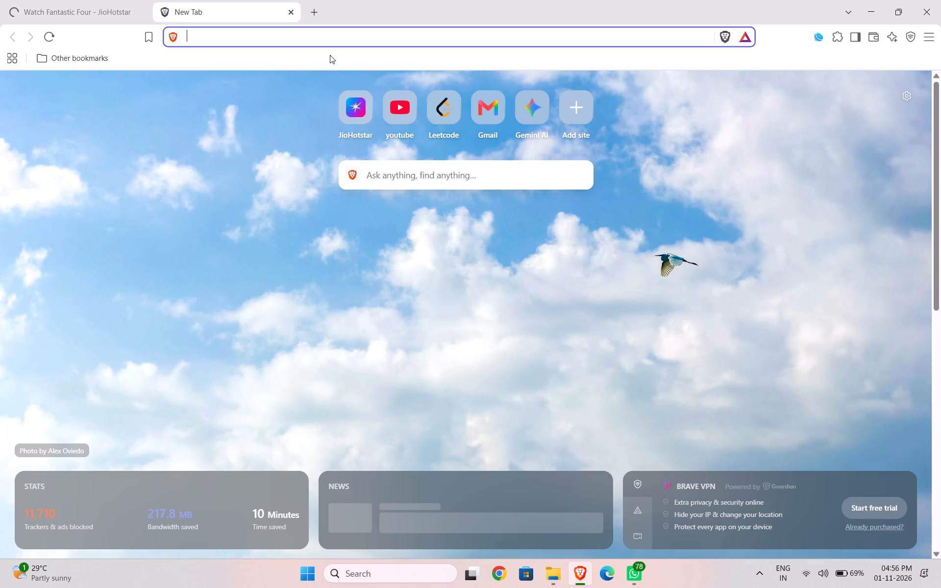
Search the web for "pdf to word" and open the iLovePDF converter page, closing the leftover JioHotstar tab.
type("pdf to word")
key("Return")
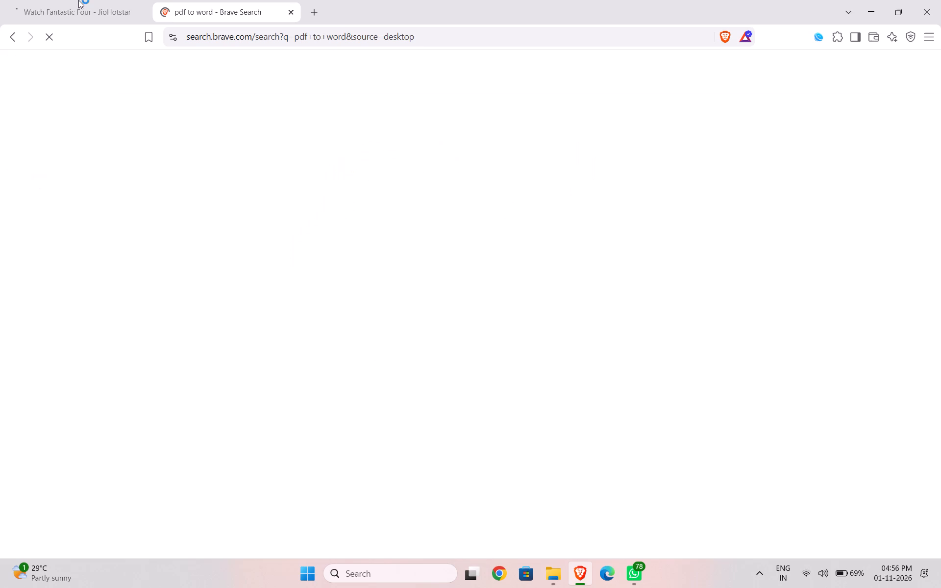
left_click(141, 12)
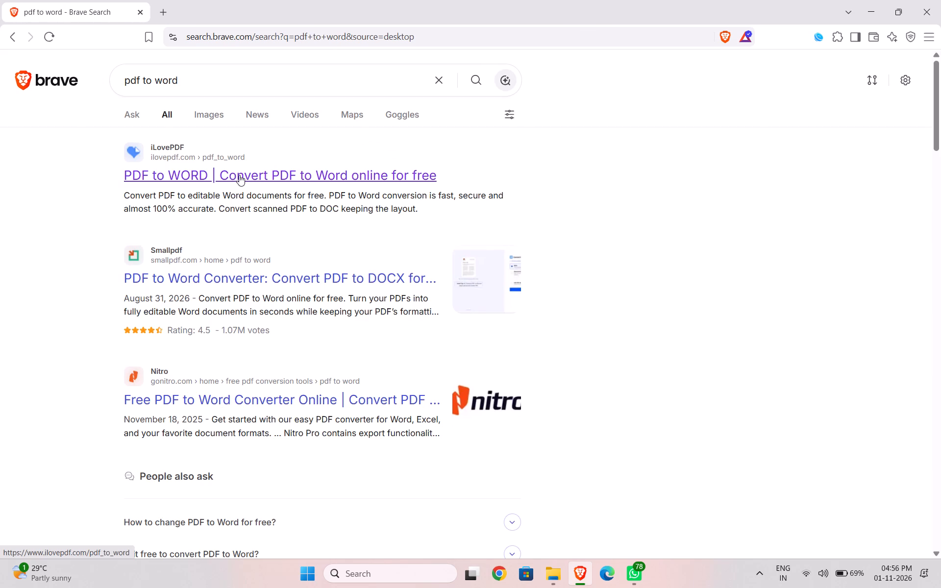
left_click(239, 175)
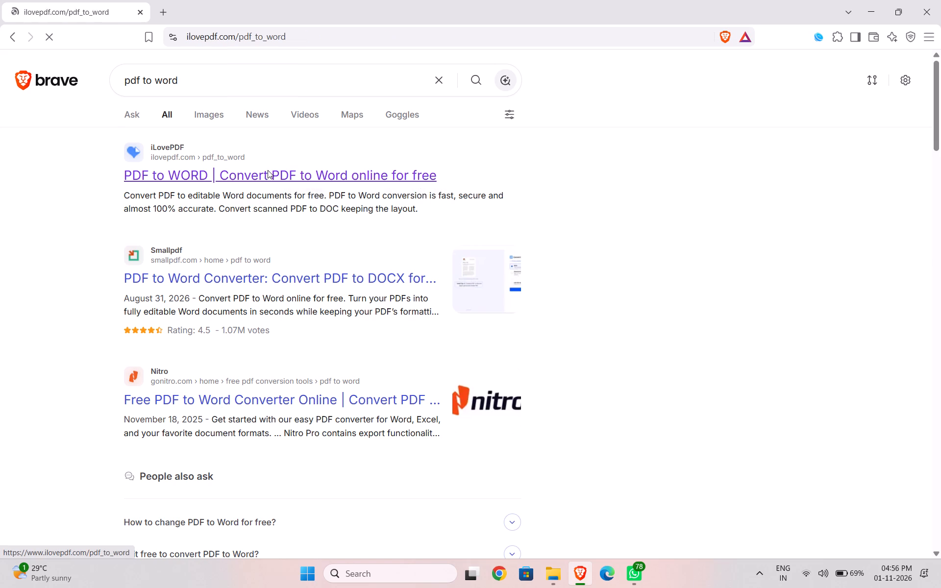
Upload "Batch 22 Document.final pdf.pdf" from the batch22 folder to iLovePDF and convert it to Word without OCR.
left_click(458, 233)
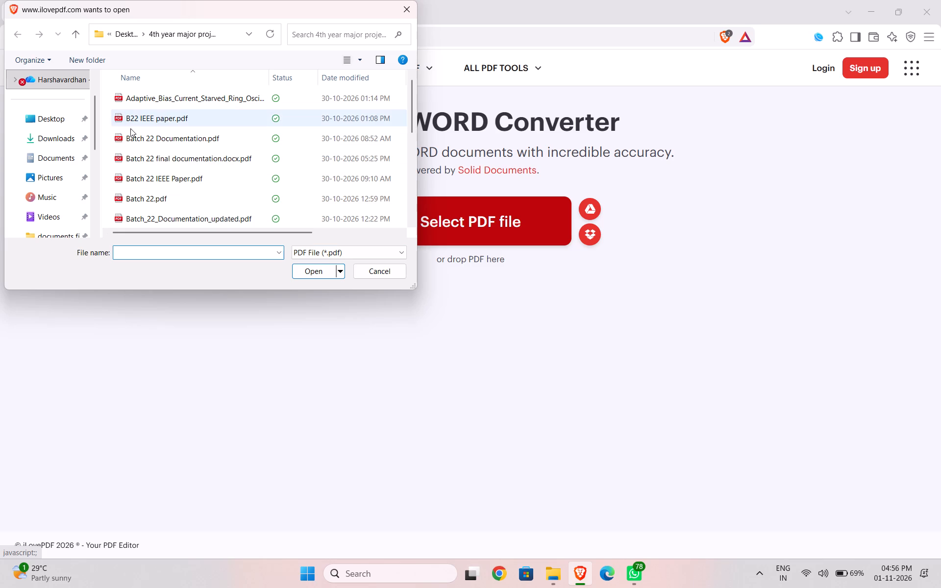
scroll(62, 168, "down", 1)
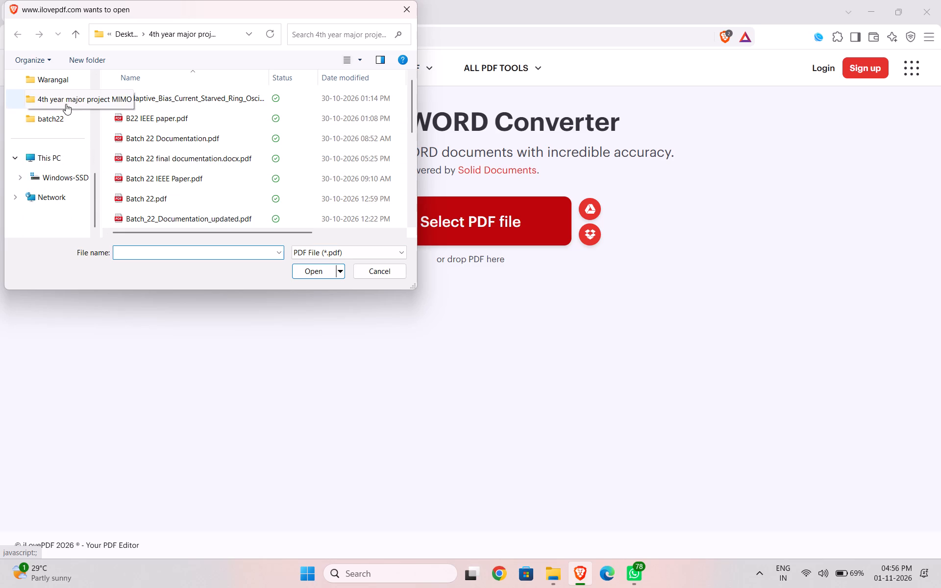
left_click(65, 115)
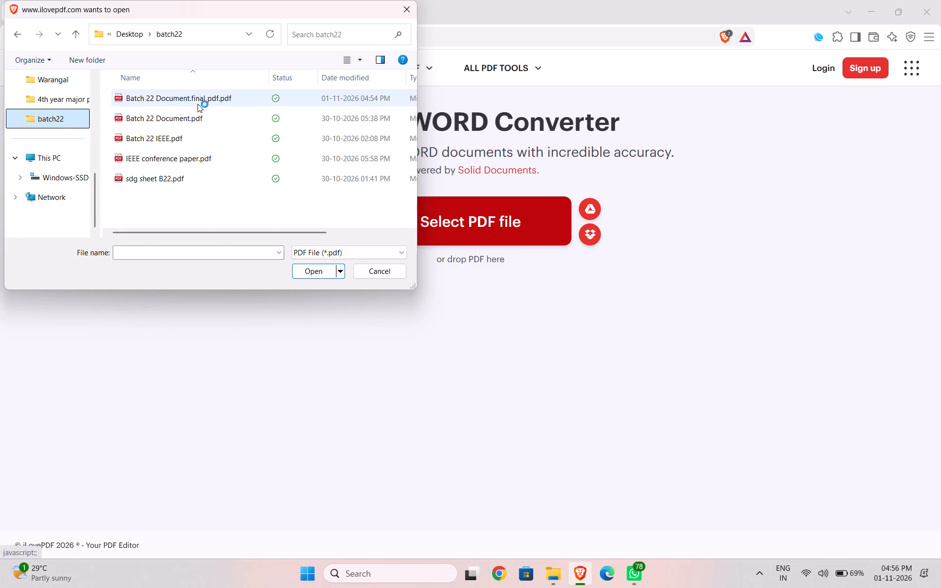
left_click(198, 104)
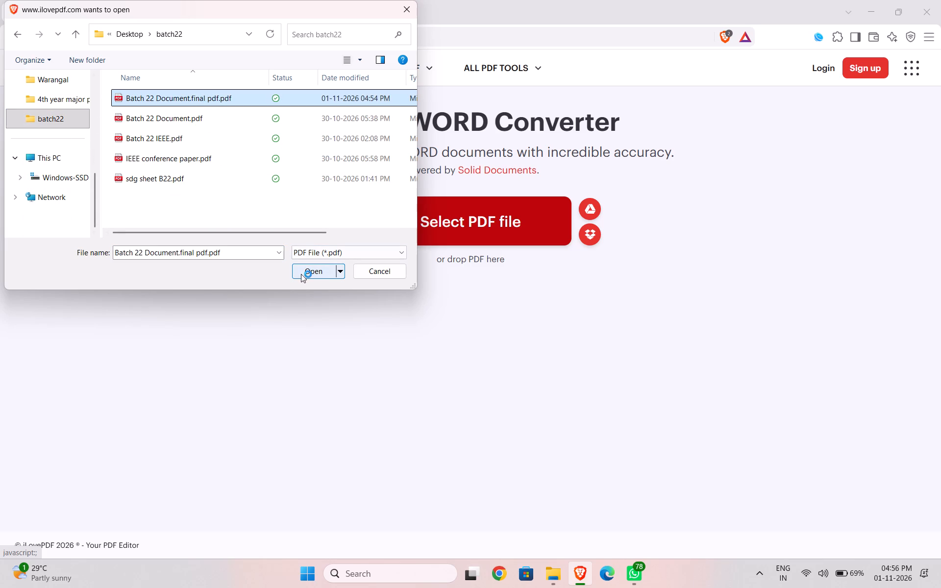
left_click(301, 274)
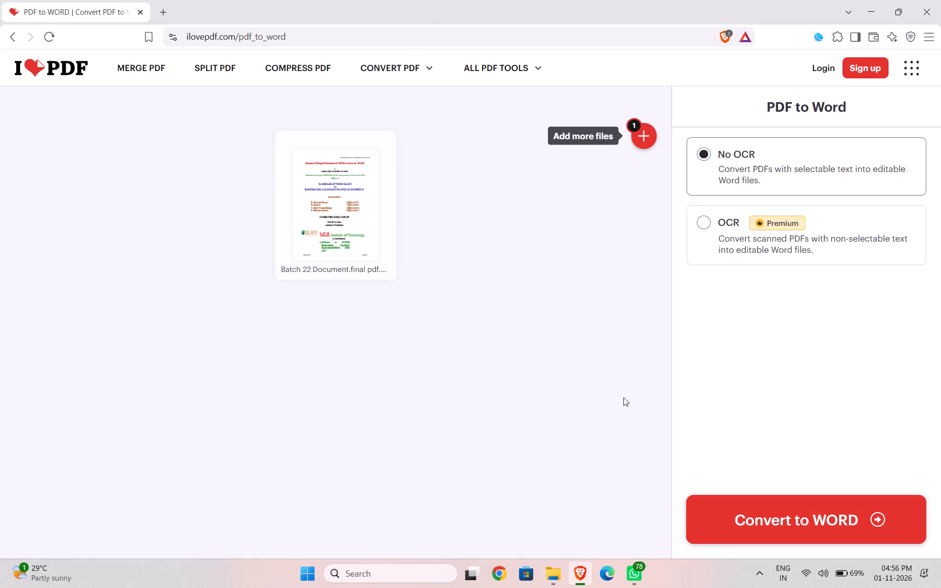
left_click(736, 512)
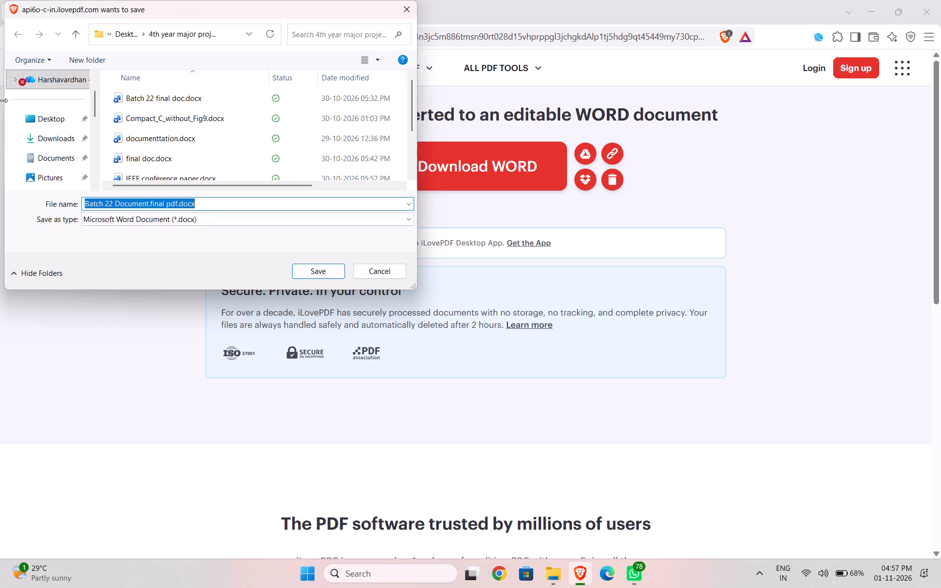
scroll(46, 110, "down", 2)
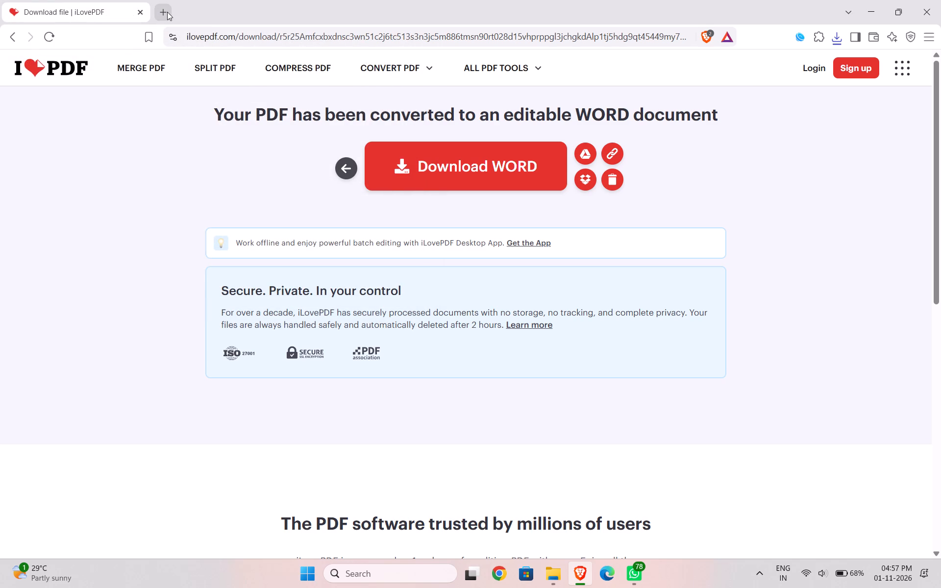
Open YouTube in a new tab and play the "Veera Veera Lyrical (Telugu)" song.
left_click(167, 12)
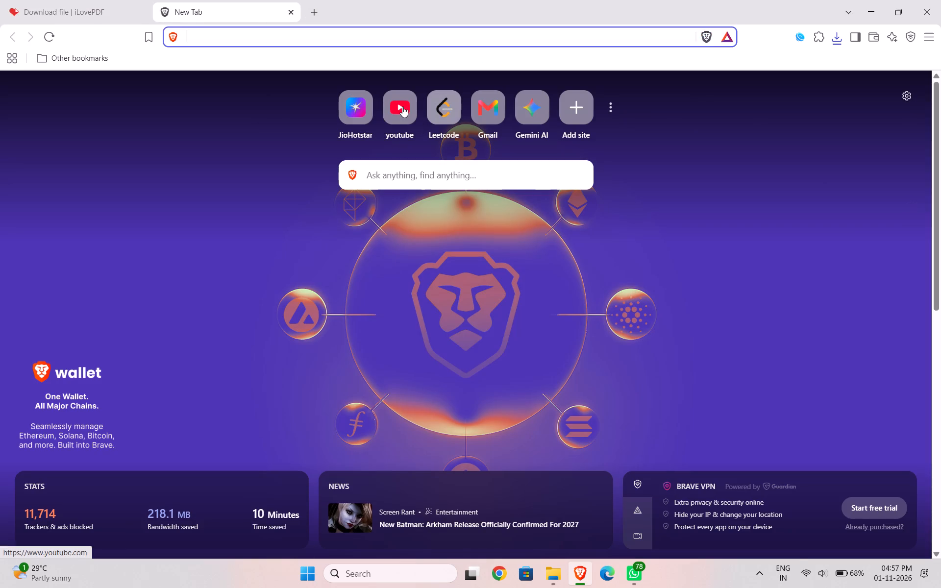
left_click(400, 105)
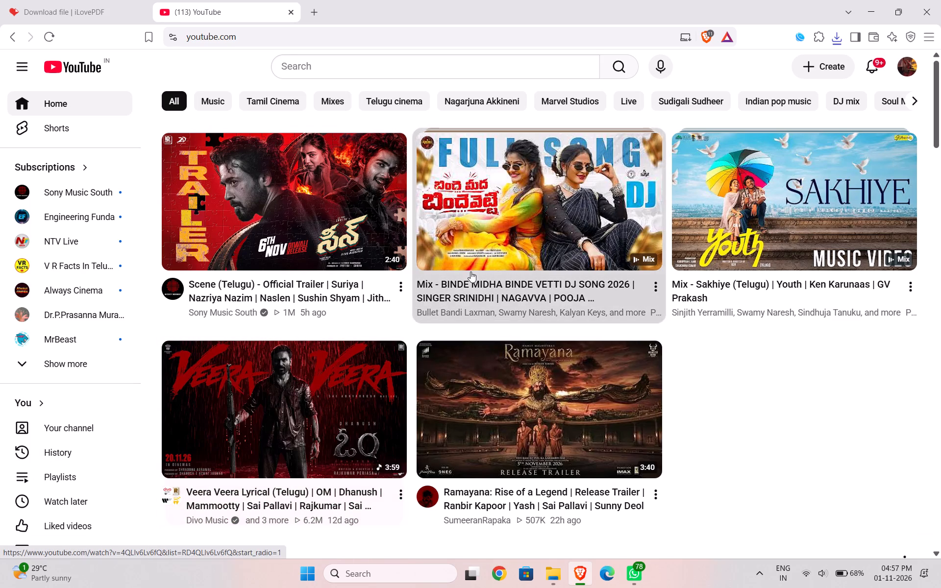
left_click(333, 384)
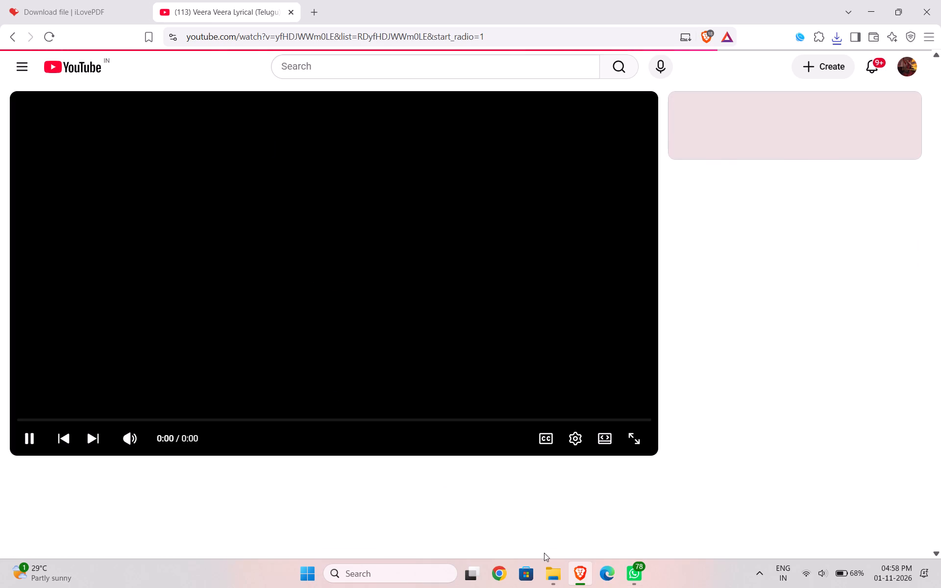
Switch to the batch22 folder in File Explorer and open "Batch 22 Document.final pdf.docx" in Word.
left_click(547, 575)
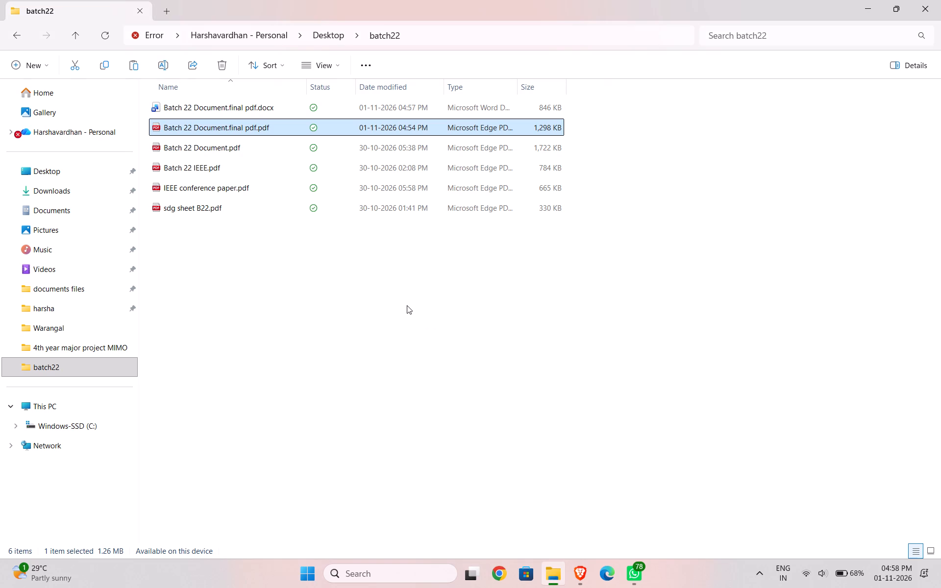
double_click(248, 106)
Examine the layout of the title page and certificate page in the converted document.
scroll(389, 218, "down", 1)
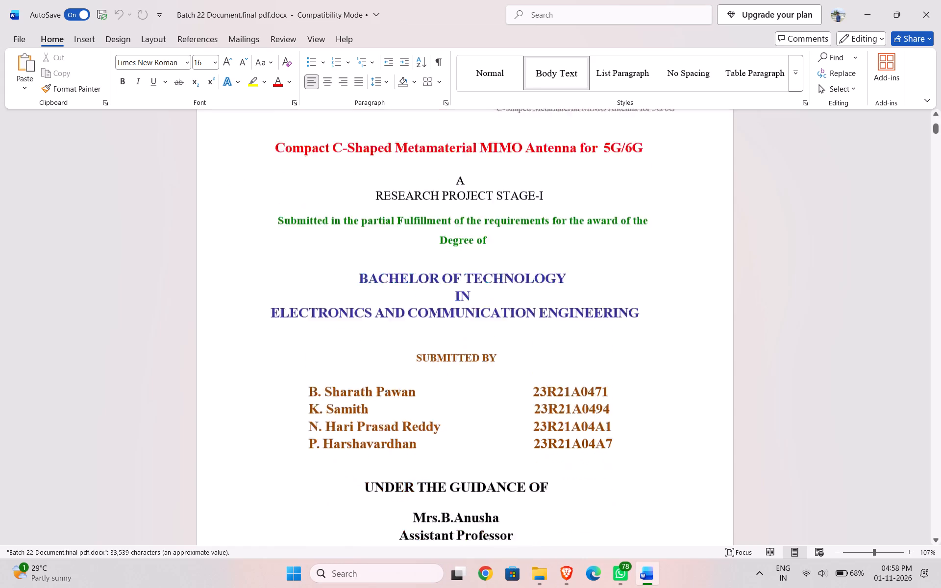
scroll(389, 218, "down", 5)
scroll(389, 218, "up", 1)
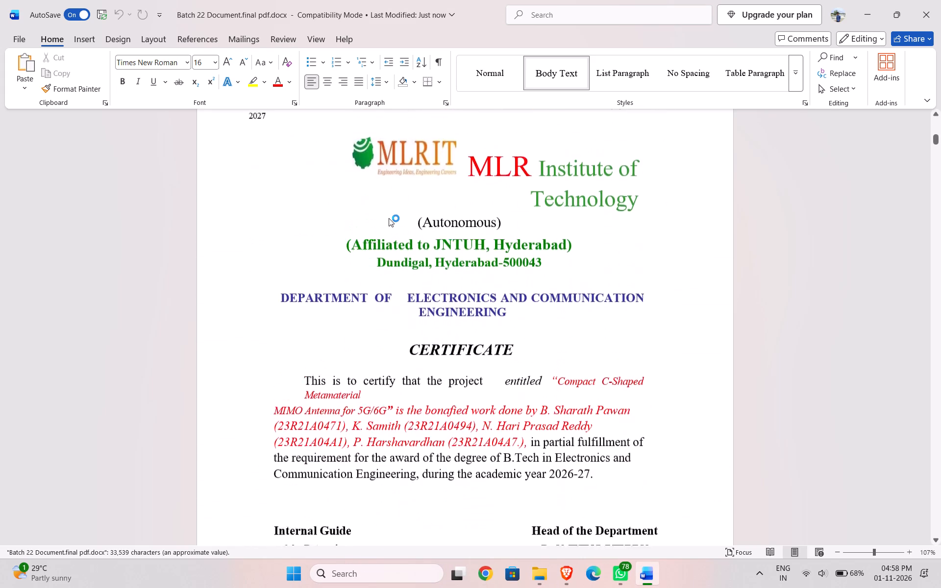
scroll(389, 218, "up", 3)
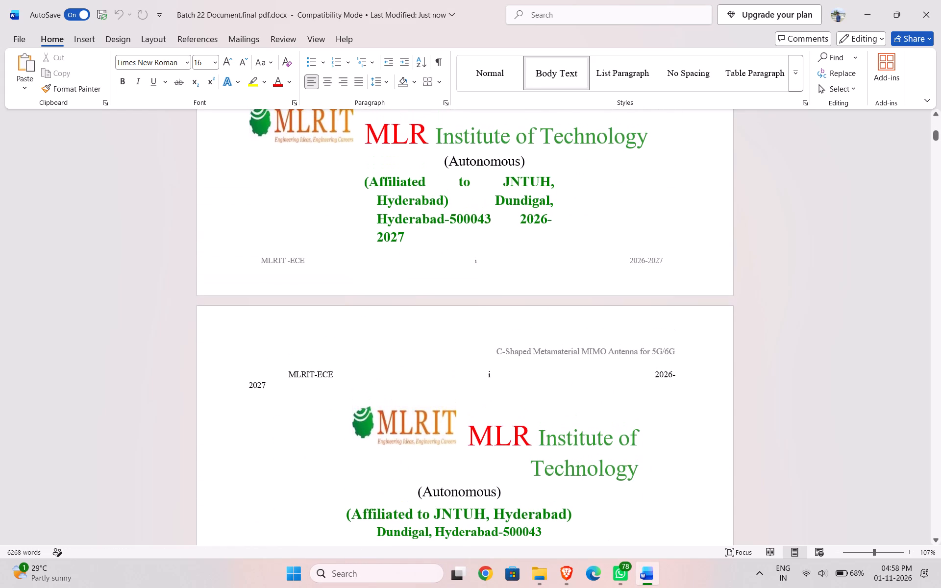
scroll(389, 218, "up", 5)
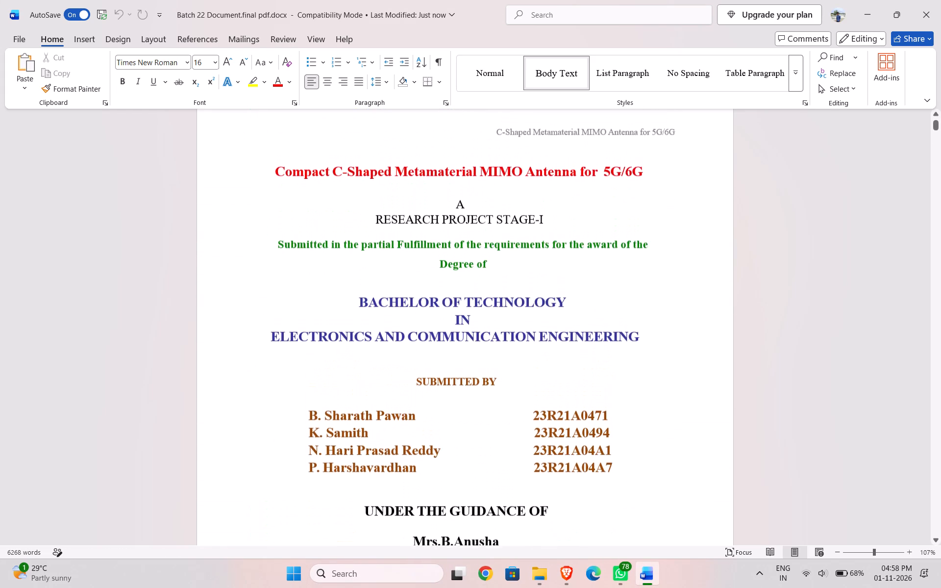
scroll(389, 218, "up", 1)
scroll(389, 218, "down", 3)
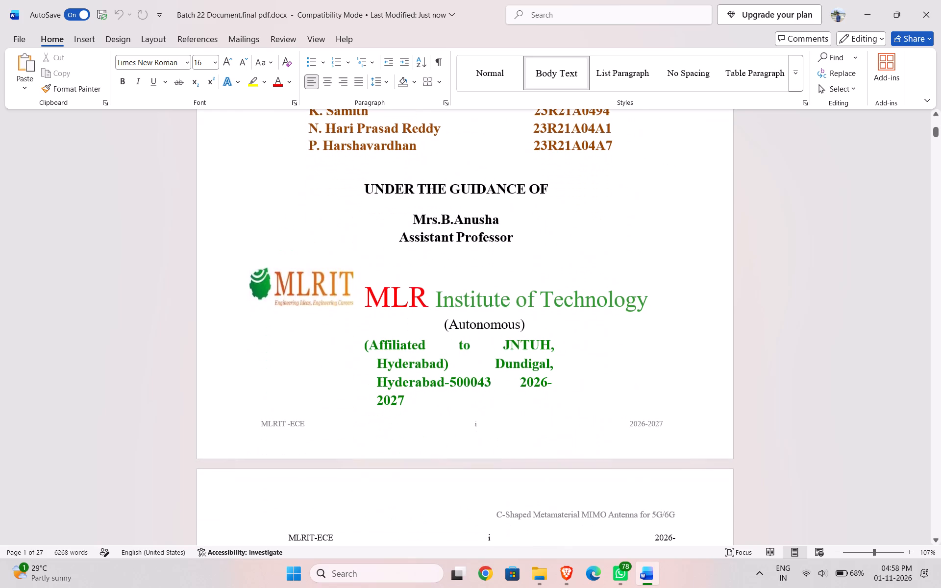
Remove the spaces between the words of "(Affiliated to JNTUH, Hyderabad)" on the title page.
right_click(389, 218)
left_click(567, 340)
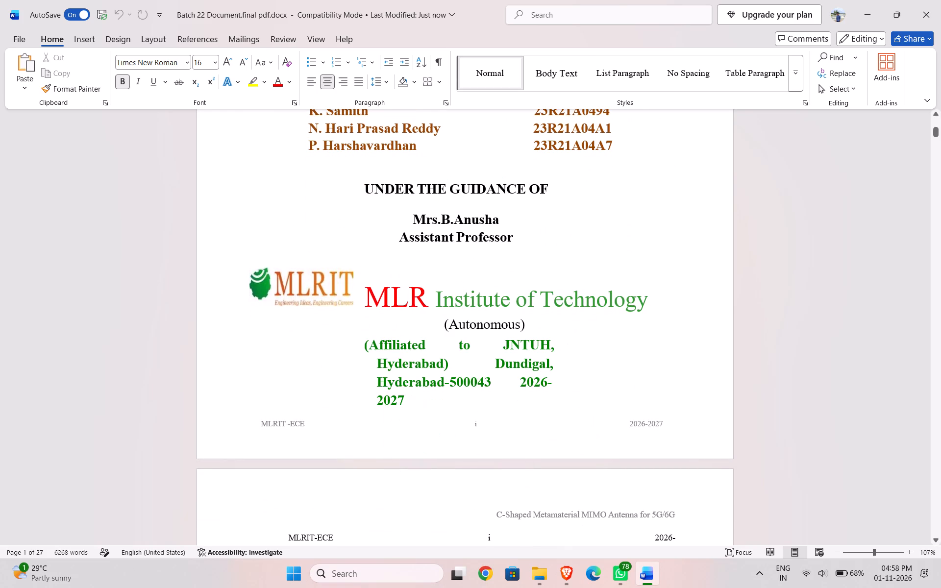
left_click(495, 342)
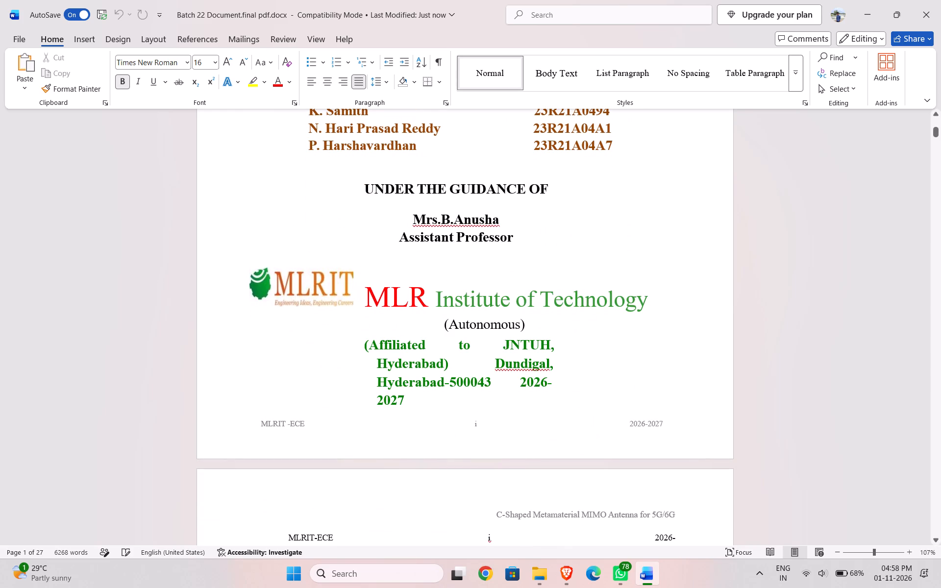
key("BackSpace")
left_click(500, 342)
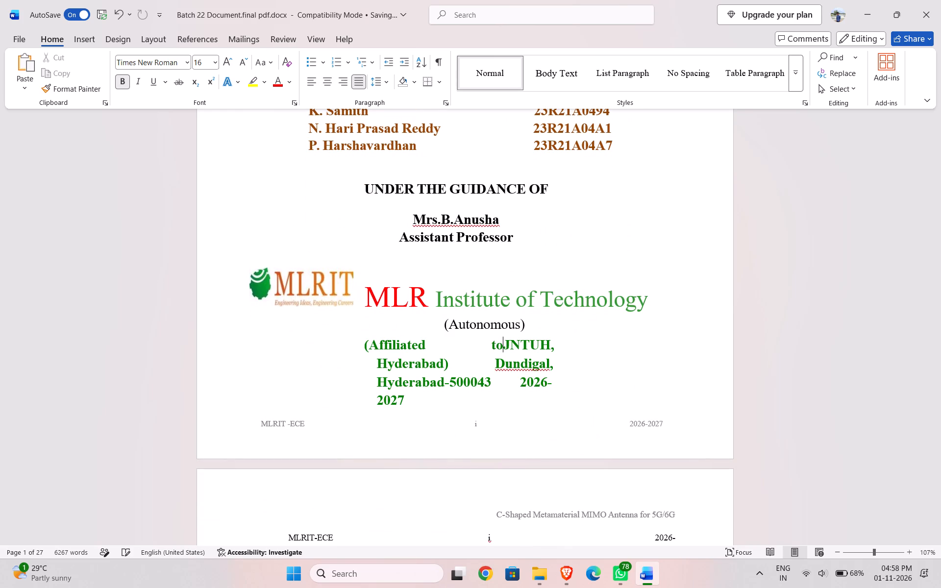
key("Left")
key("Left")
key("BackSpace")
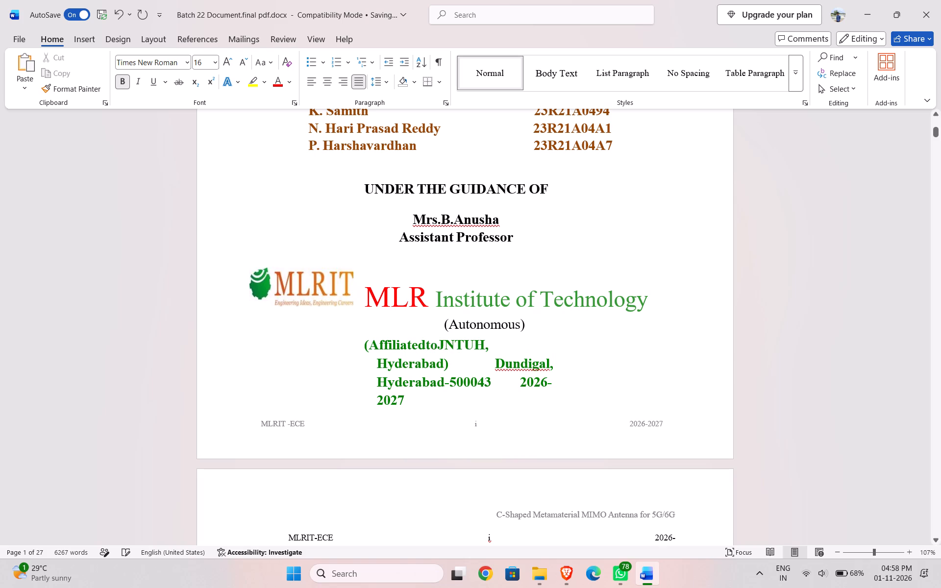
left_click(376, 363)
key("BackSpace")
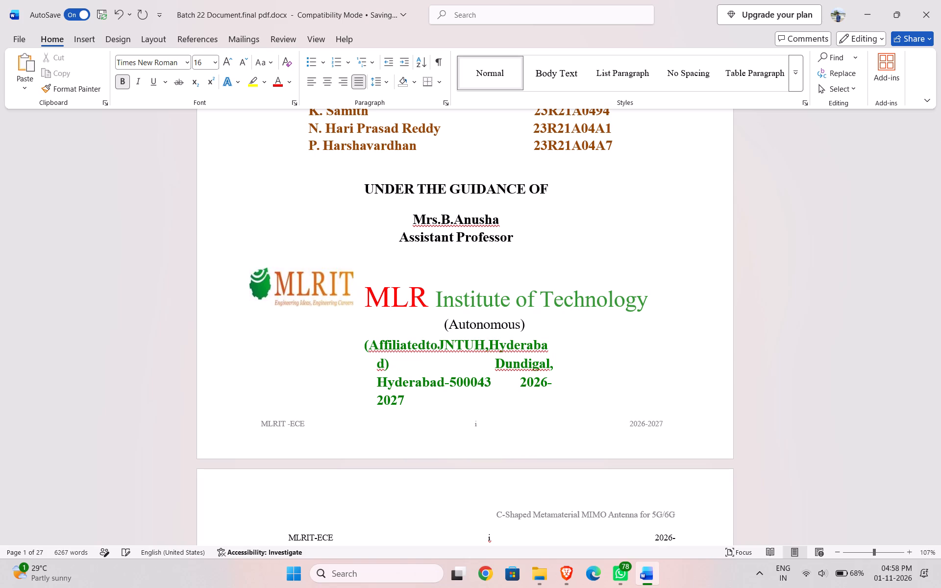
Remove the spaces before "Dundigal," and "Hyderabad-500043" in the green affiliation text at the bottom of the title page.
left_click(452, 367)
left_click_drag(417, 407, 326, 346)
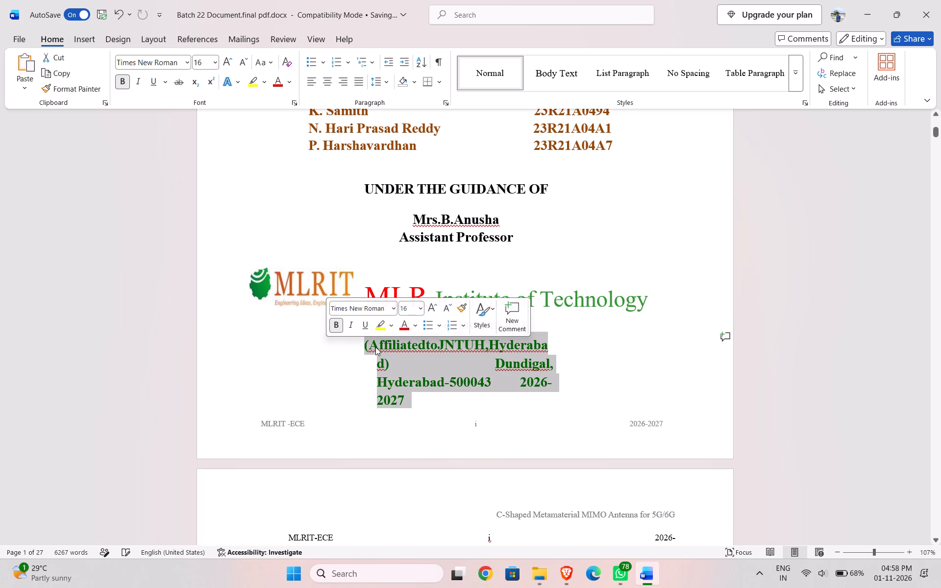
left_click(442, 355)
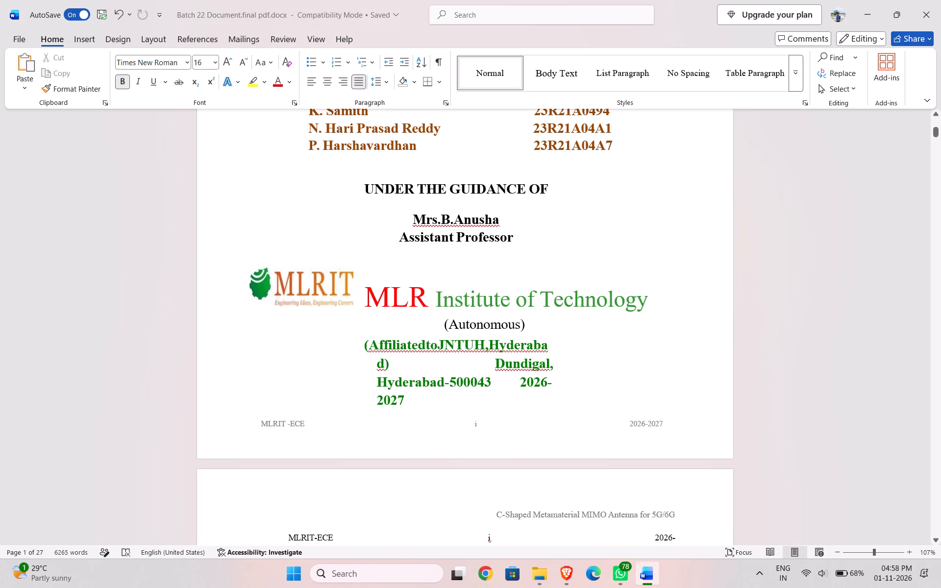
key("BackSpace")
left_click(483, 362)
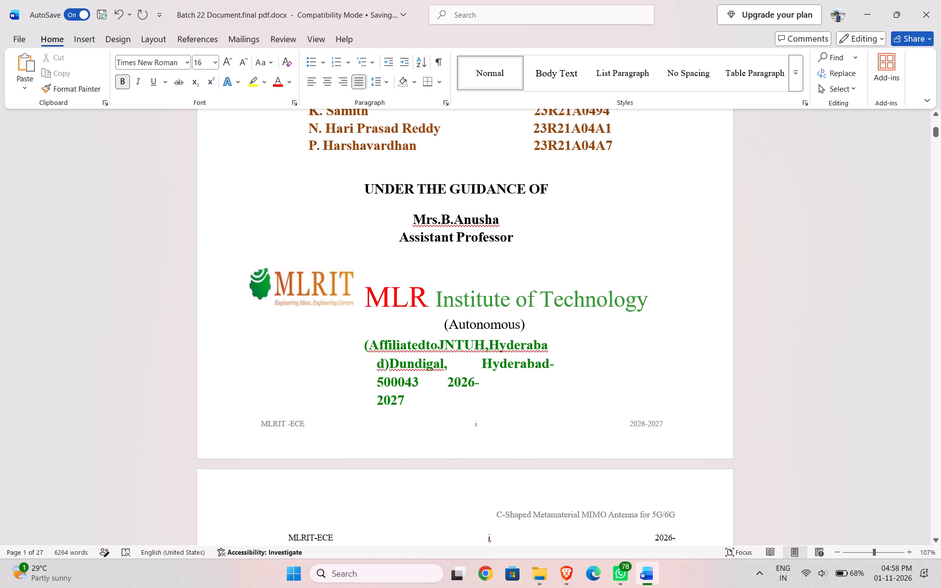
key("BackSpace")
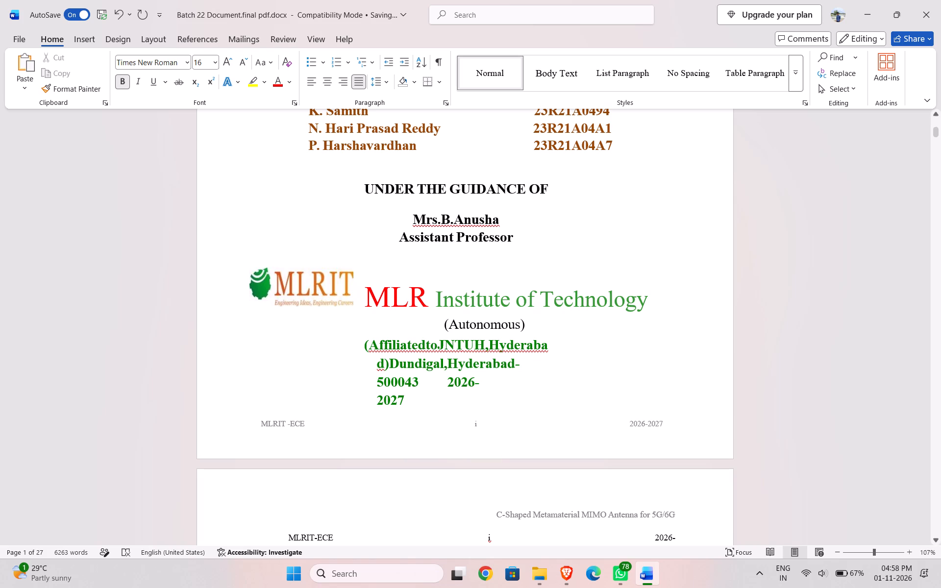
Join "2026-" and "2027" on one line in the title page's affiliation text, leaving a single space after "500043".
left_click(448, 383)
key("BackSpace")
key("BackSpace")
key("BackSpace")
key("BackSpace")
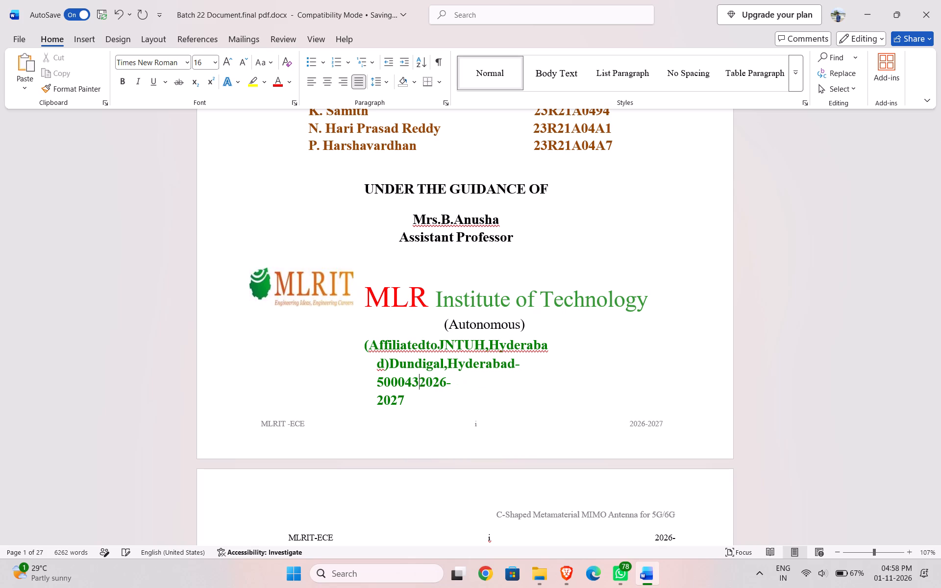
left_click(378, 400)
key("BackSpace")
key("BackSpace")
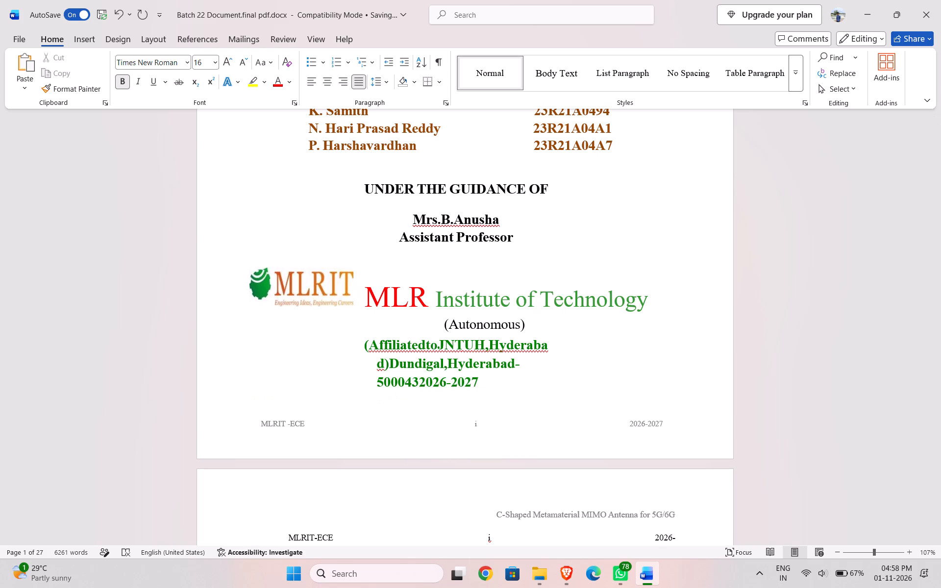
left_click(421, 380)
key("space")
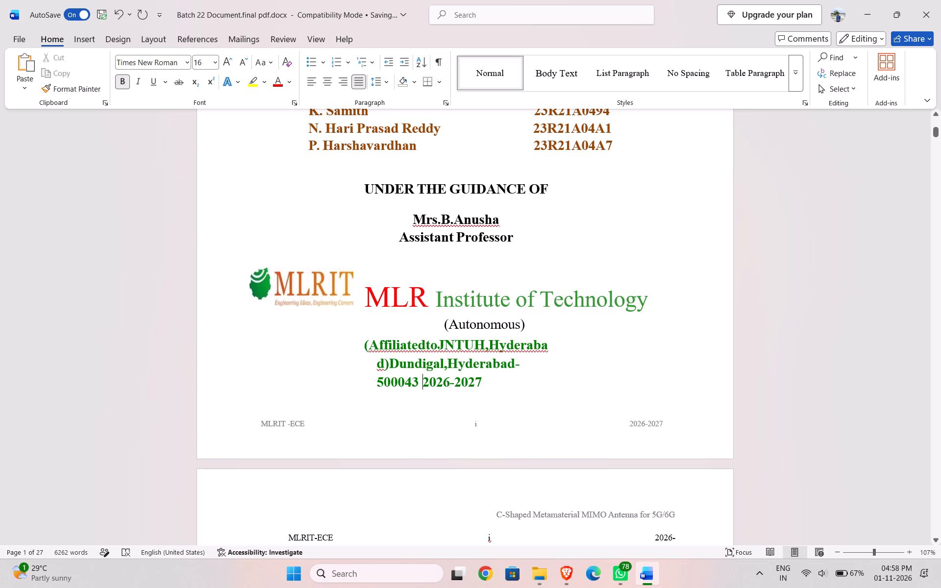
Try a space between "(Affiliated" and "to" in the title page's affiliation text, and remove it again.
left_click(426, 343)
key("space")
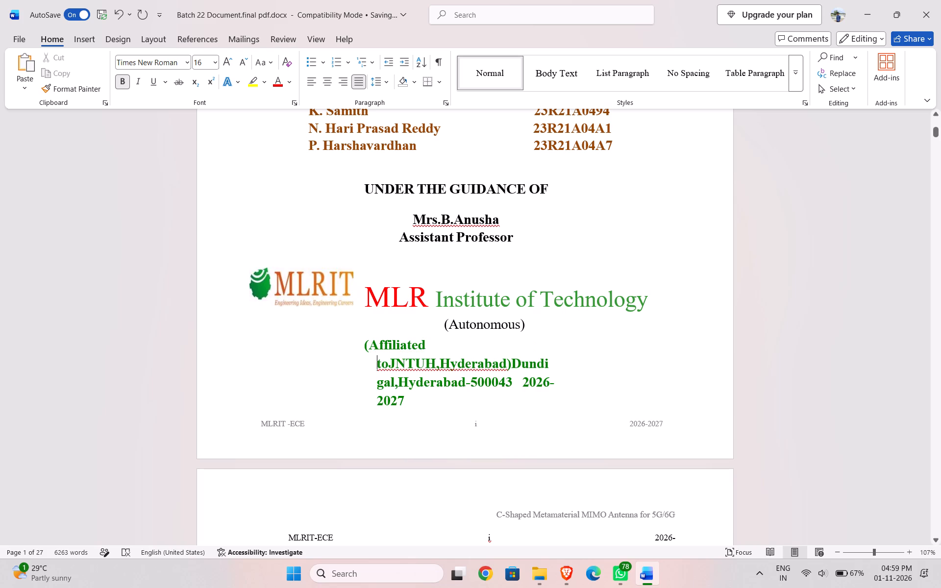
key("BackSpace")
Open "Batch 22 Document.final pdf.pdf" from the batch22 folder and examine the original layout of its title and certificate pages.
scroll(431, 343, "down", 4)
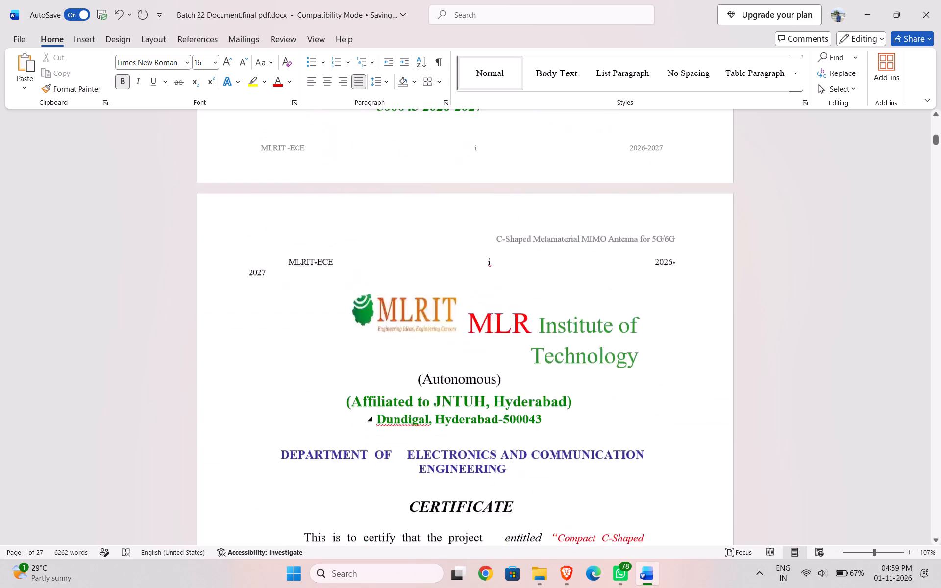
scroll(431, 343, "down", 5)
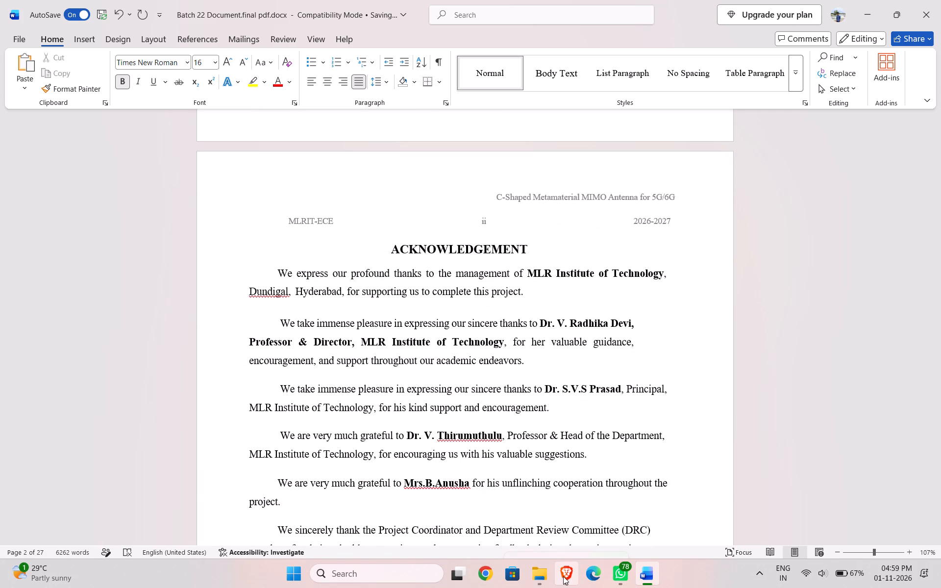
left_click(563, 577)
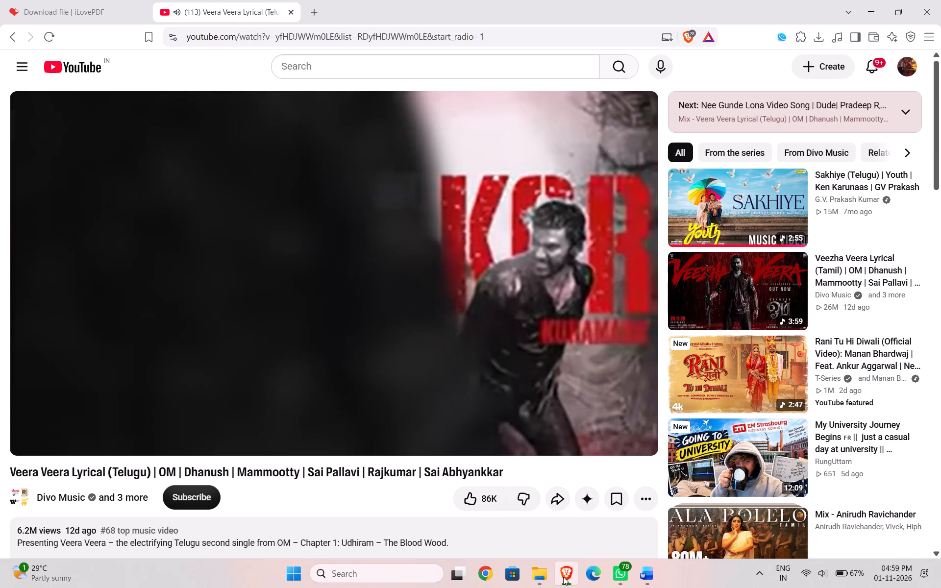
left_click(542, 578)
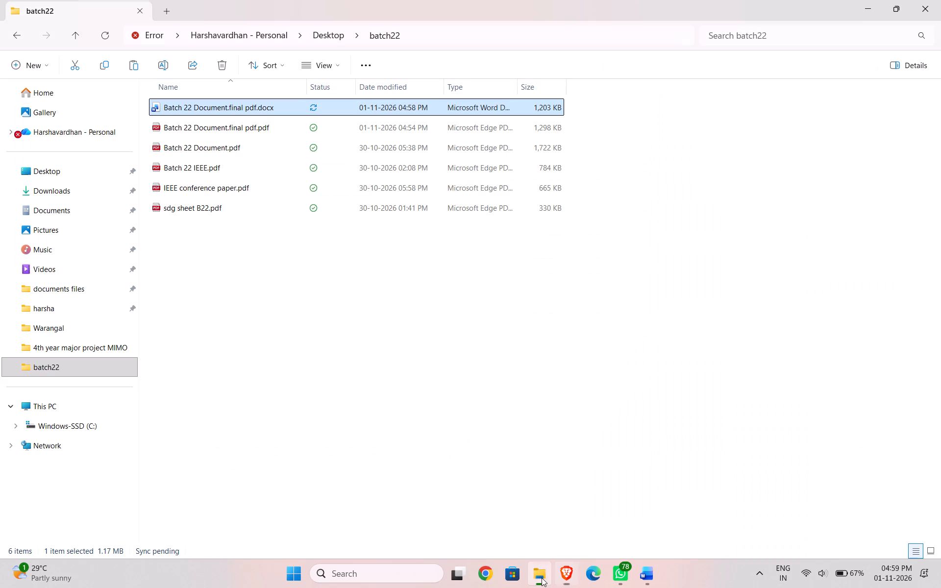
double_click(239, 133)
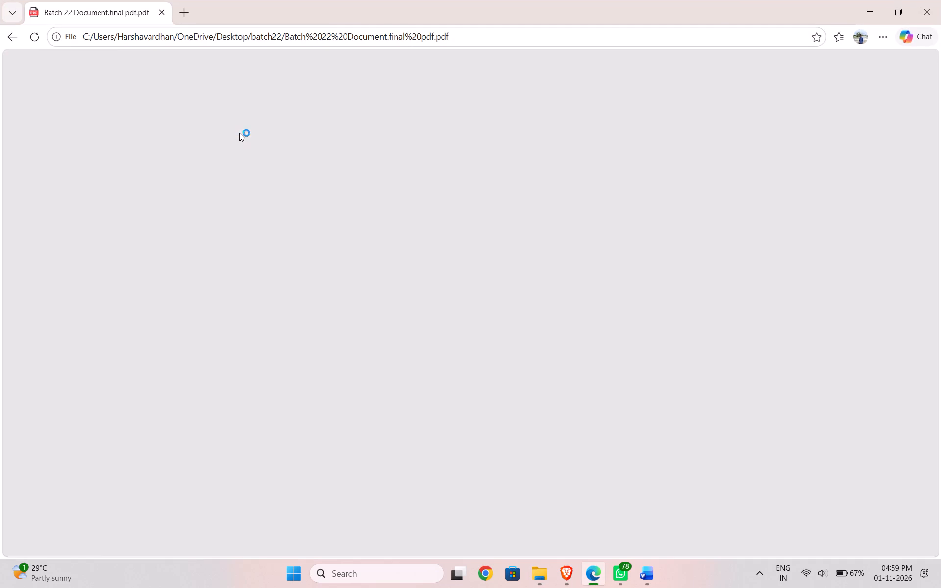
scroll(377, 189, "down", 5)
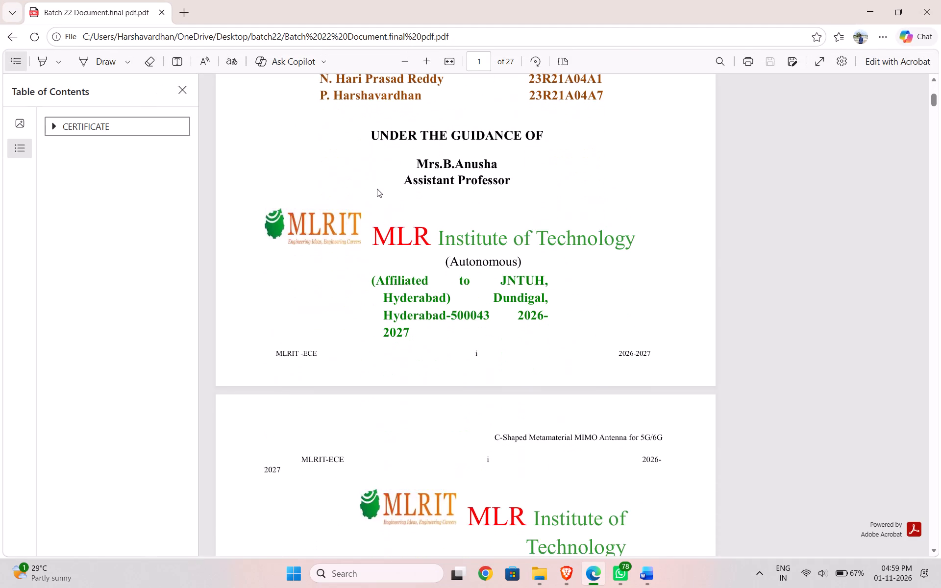
scroll(377, 189, "down", 3)
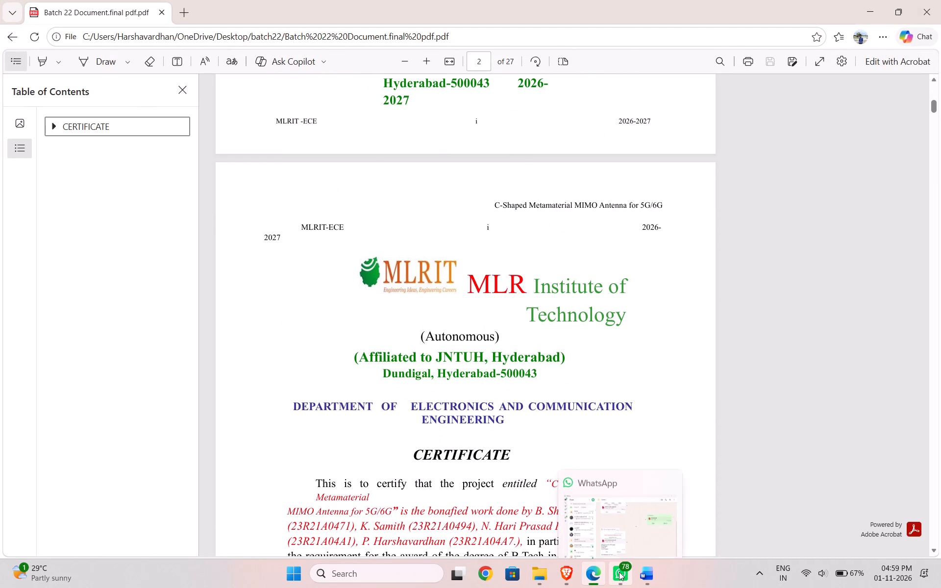
Switch back to the converted document in Word and examine its contents tables, chapters and Chapter 3 antenna figures.
left_click(648, 530)
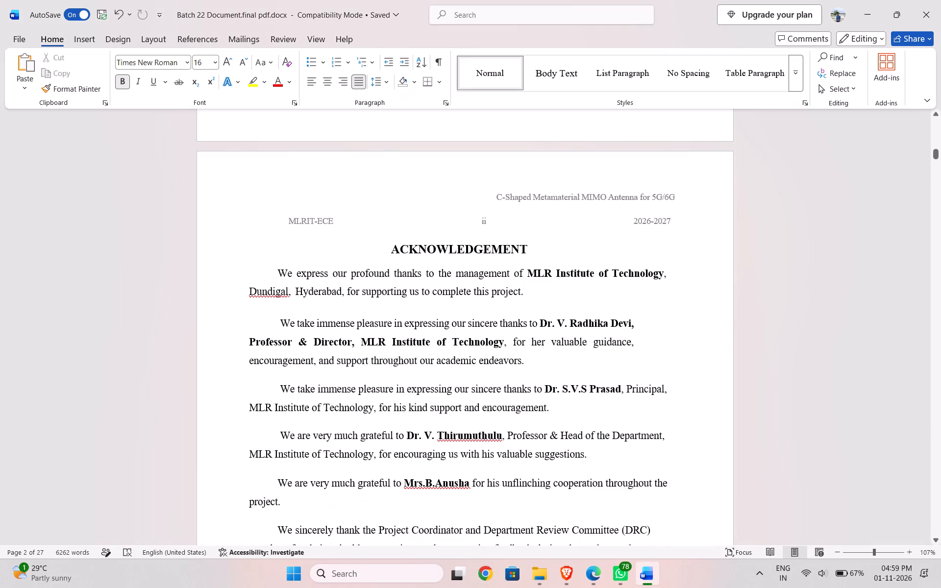
scroll(604, 389, "down", 10)
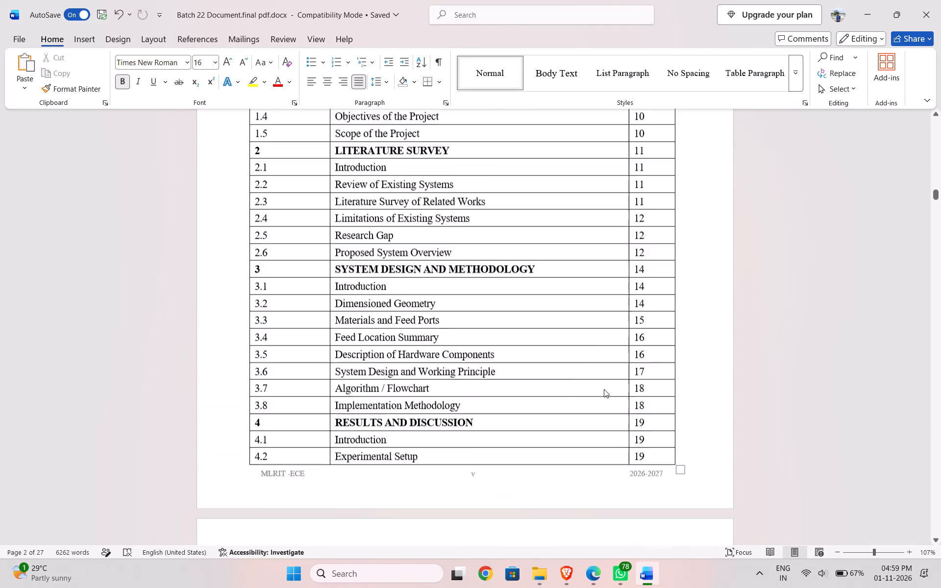
scroll(604, 389, "down", 6)
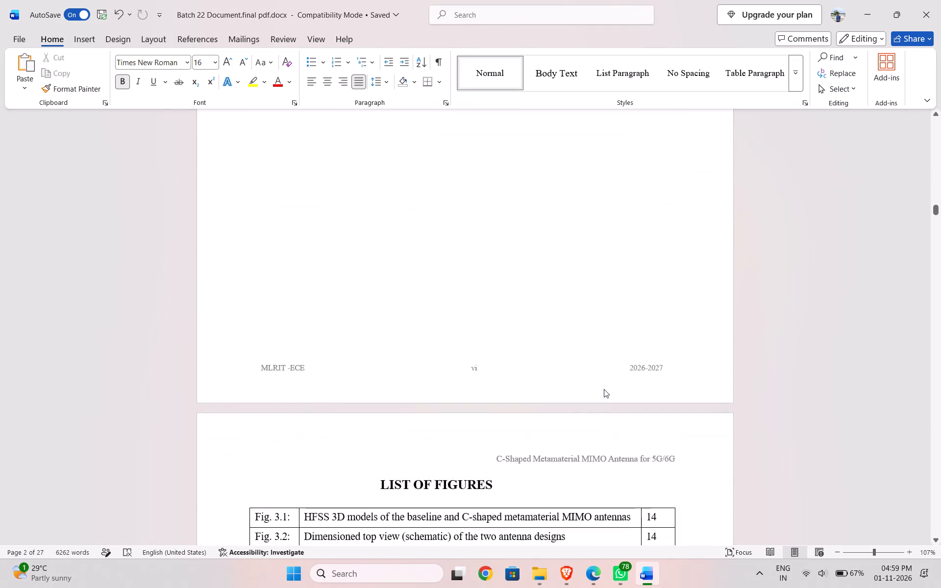
scroll(604, 389, "down", 7)
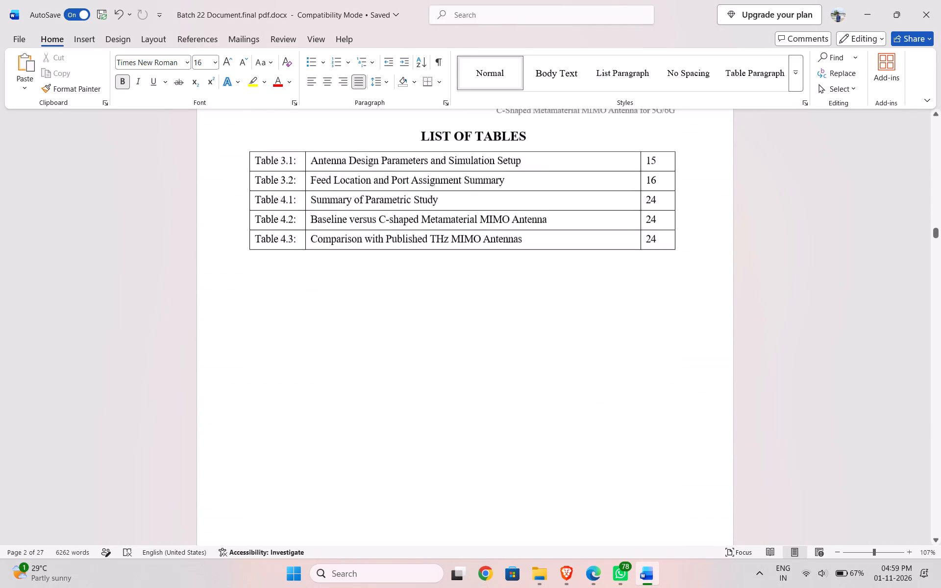
scroll(604, 389, "down", 7)
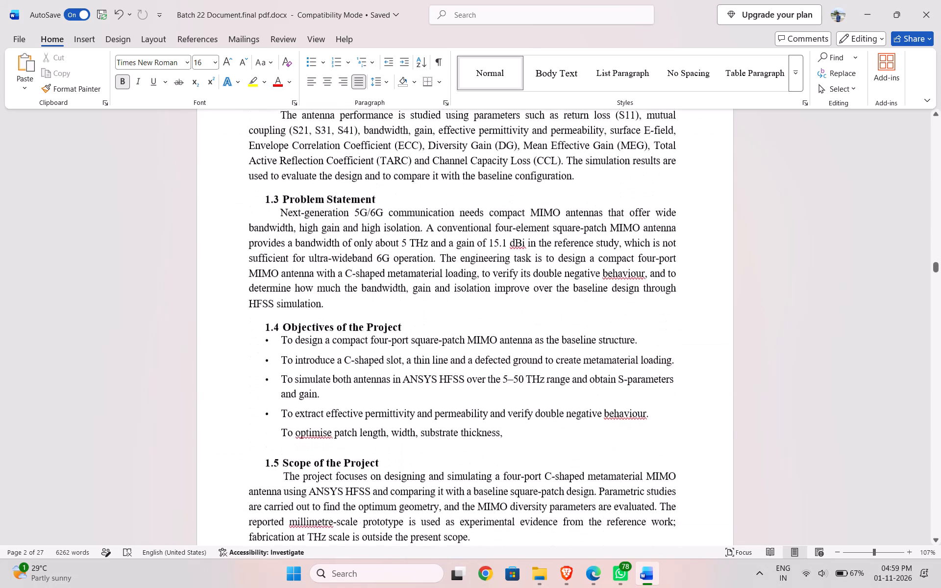
scroll(604, 389, "down", 4)
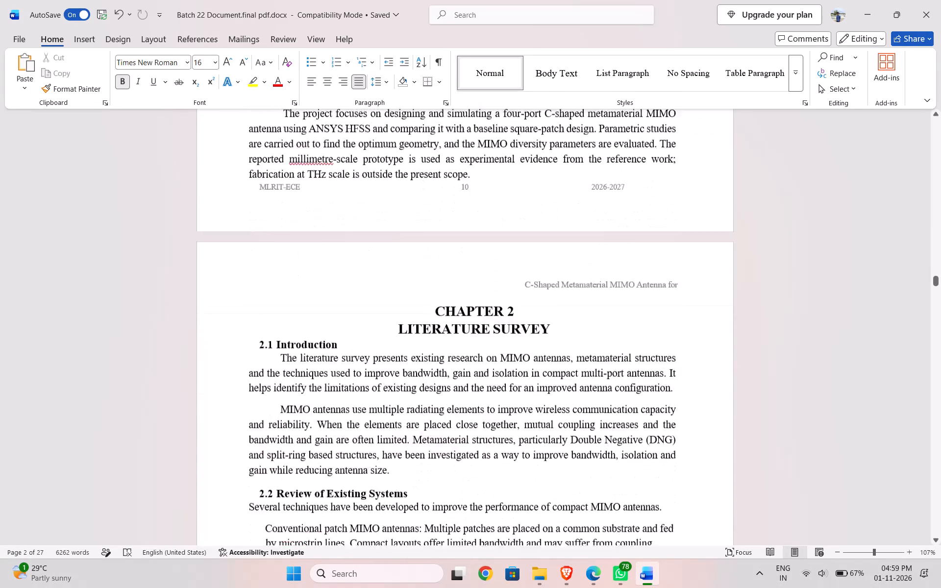
scroll(604, 389, "down", 4)
scroll(604, 389, "up", 2)
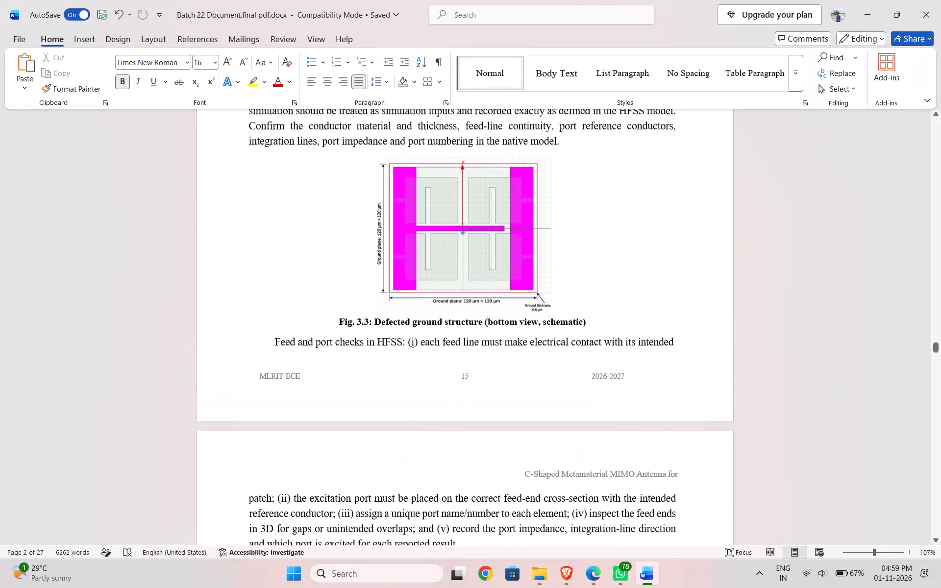
scroll(604, 389, "up", 4)
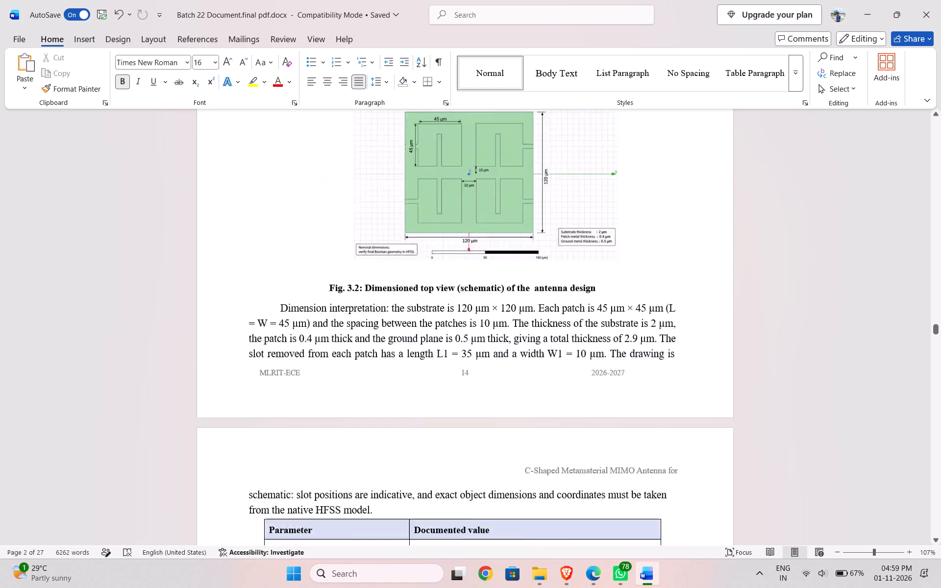
scroll(604, 389, "up", 1)
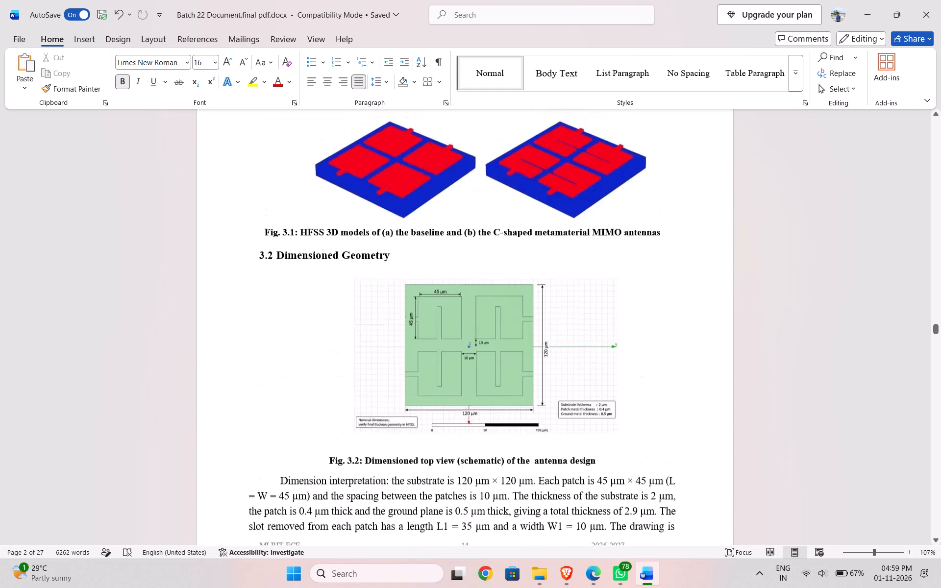
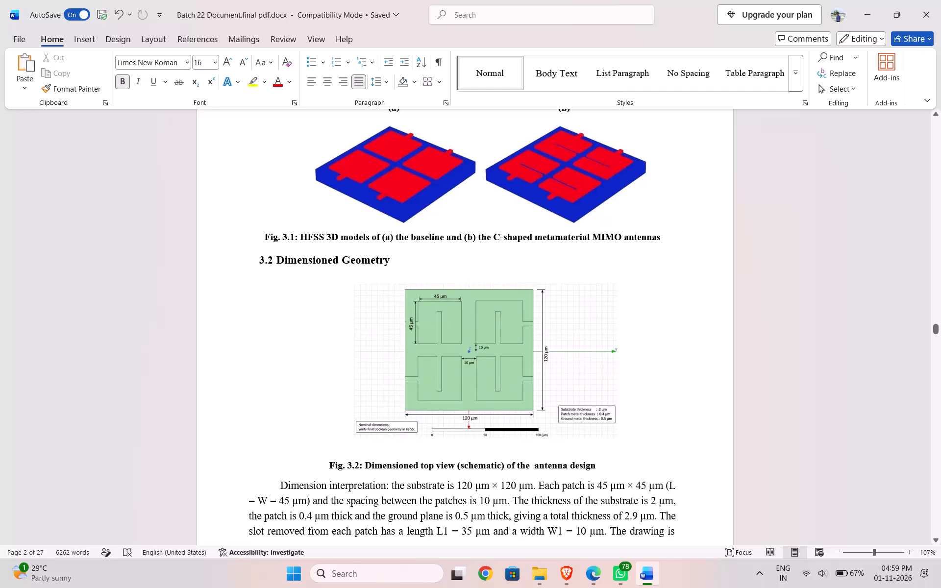
Examine the converted document's Chapter 3 geometry and flowchart pages and the Chapter 4 result plots, captions and tables.
scroll(604, 389, "up", 1)
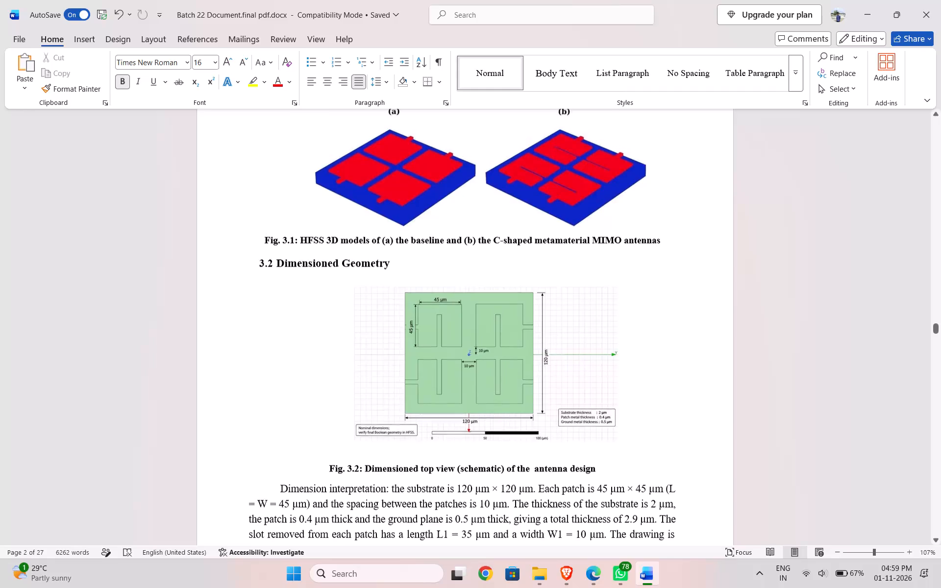
scroll(604, 389, "up", 2)
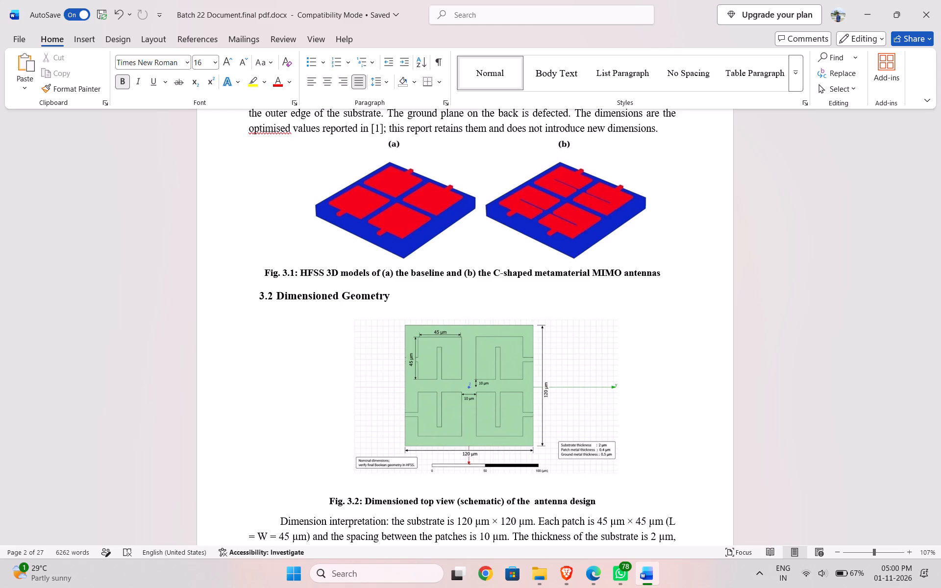
scroll(604, 389, "down", 3)
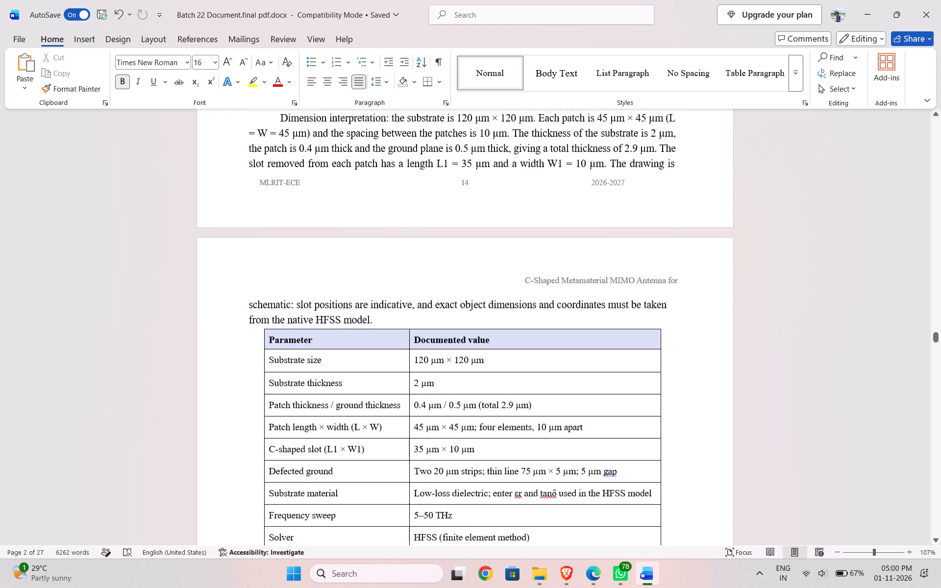
scroll(604, 389, "down", 11)
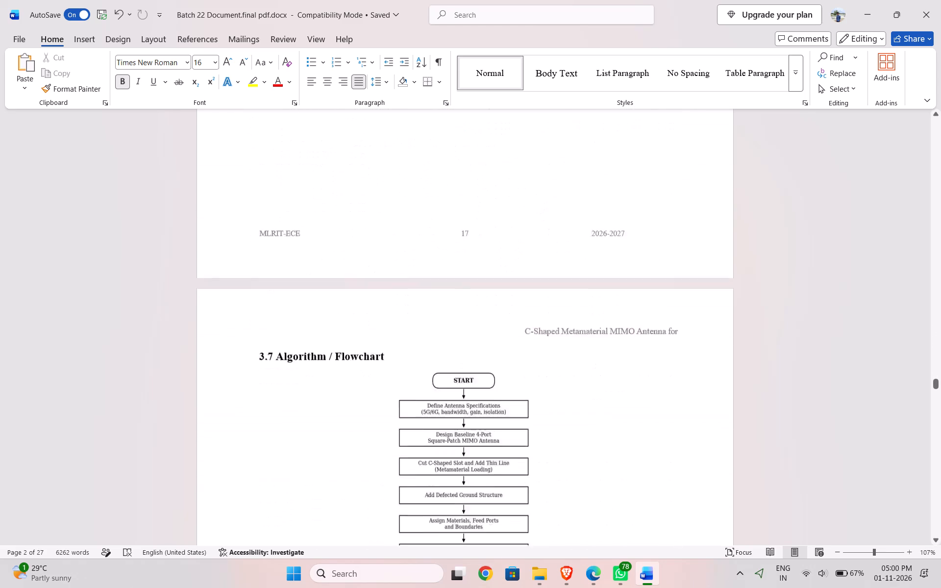
scroll(604, 389, "down", 11)
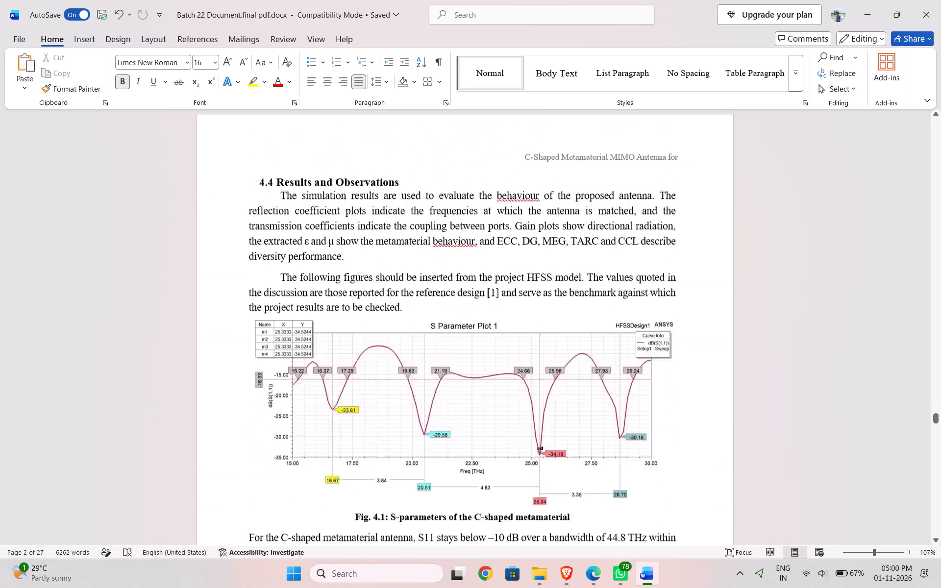
scroll(604, 389, "down", 5)
scroll(604, 389, "up", 1)
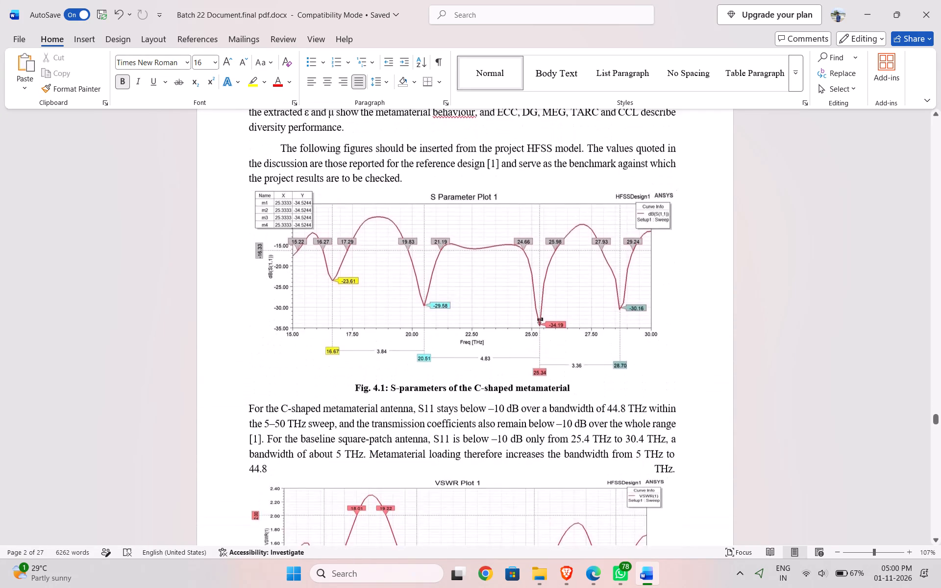
scroll(604, 389, "down", 3)
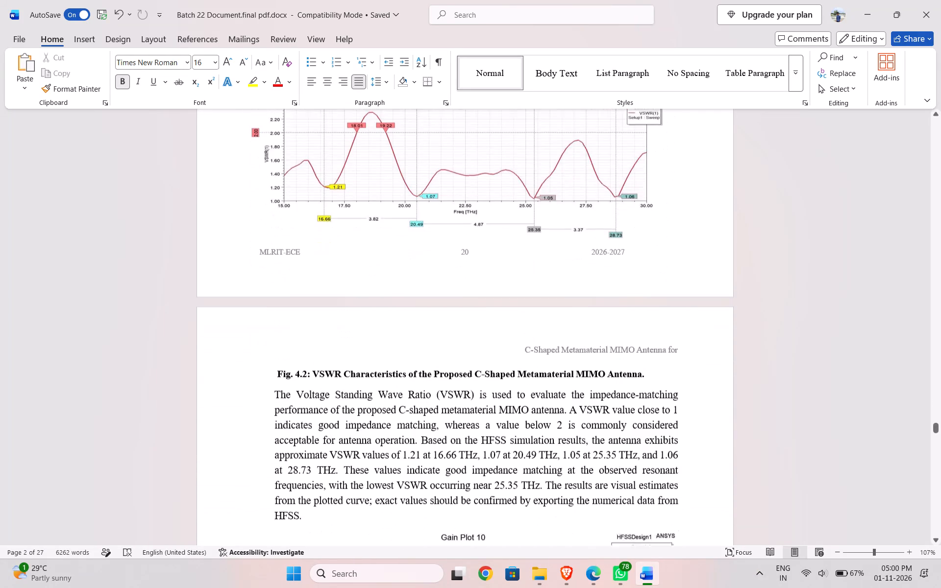
scroll(604, 389, "down", 3)
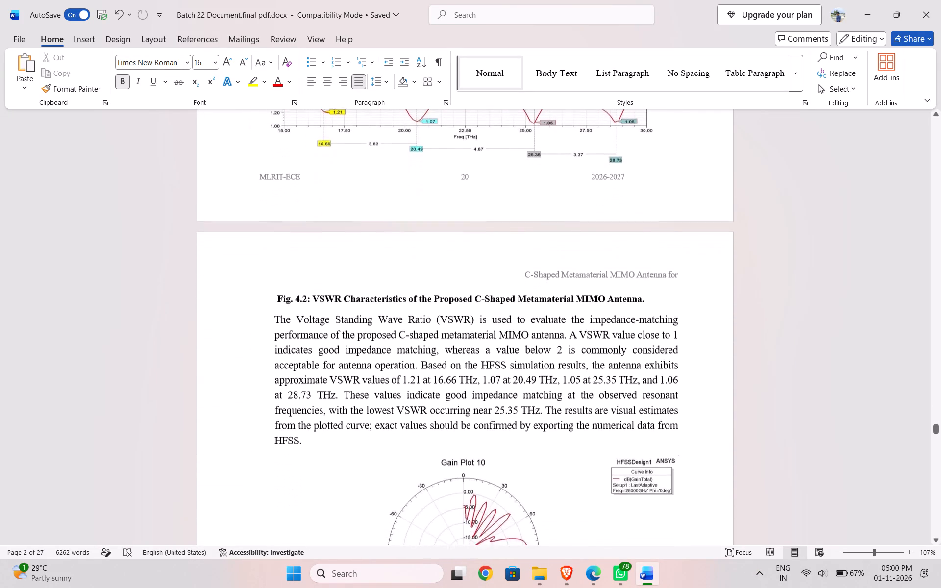
scroll(604, 389, "down", 4)
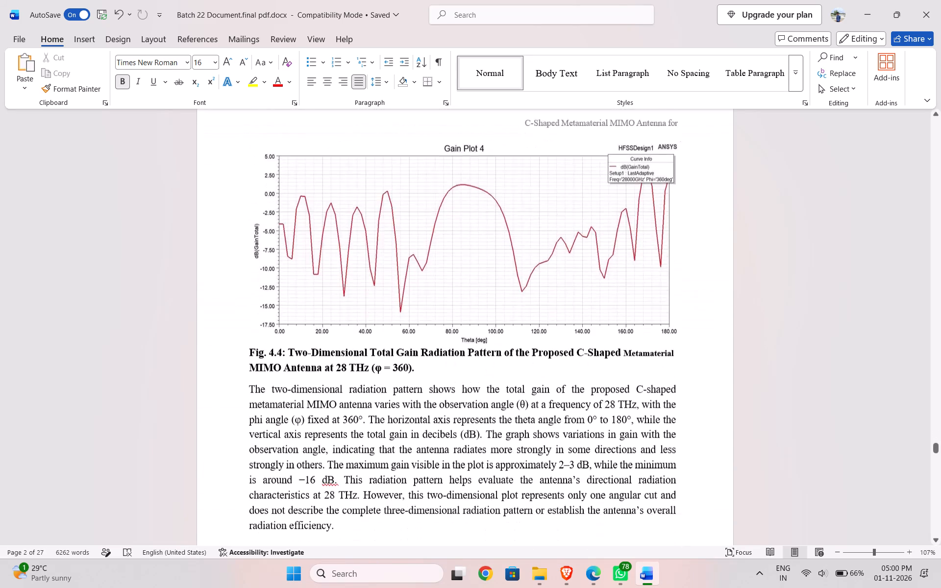
scroll(604, 389, "down", 3)
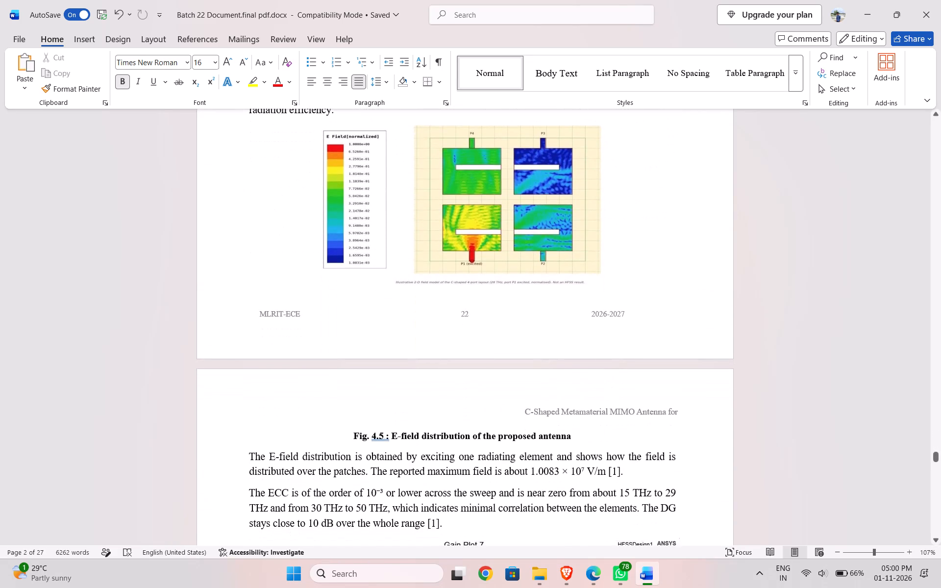
scroll(604, 389, "down", 3)
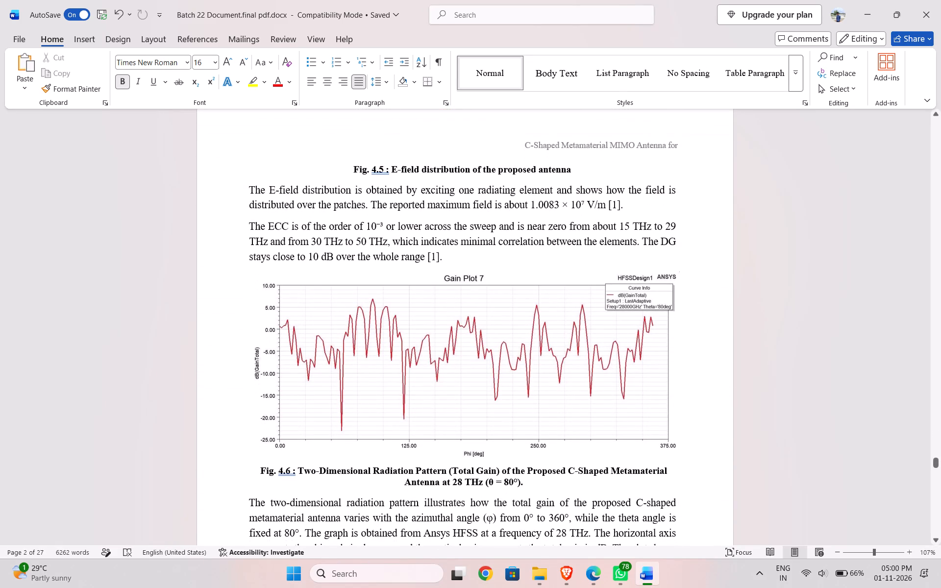
scroll(604, 389, "up", 3)
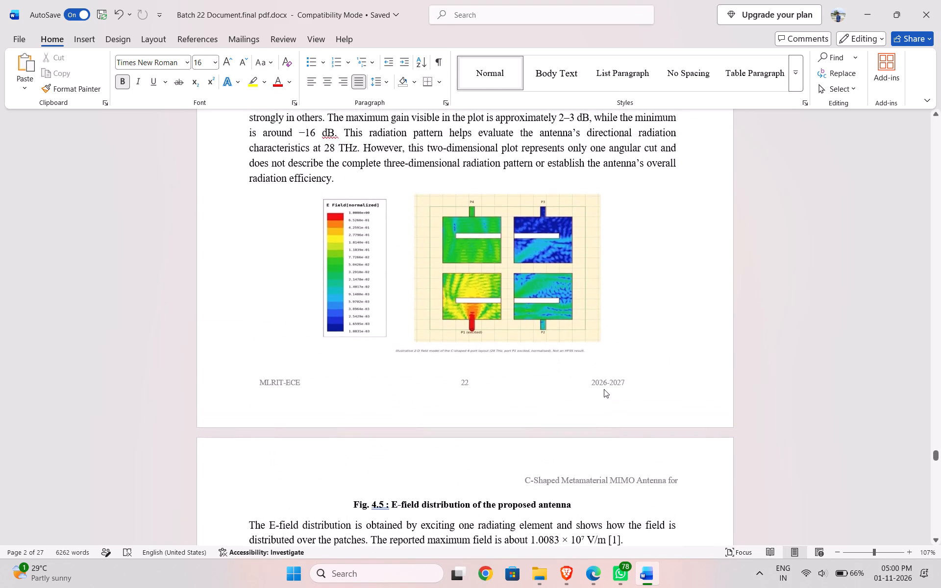
scroll(604, 389, "up", 3)
scroll(604, 389, "down", 2)
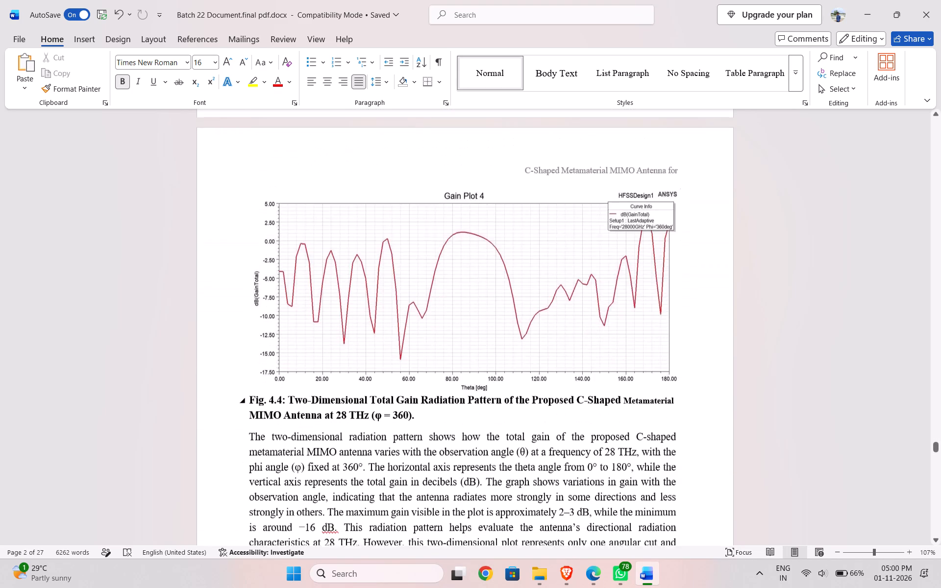
scroll(604, 389, "down", 6)
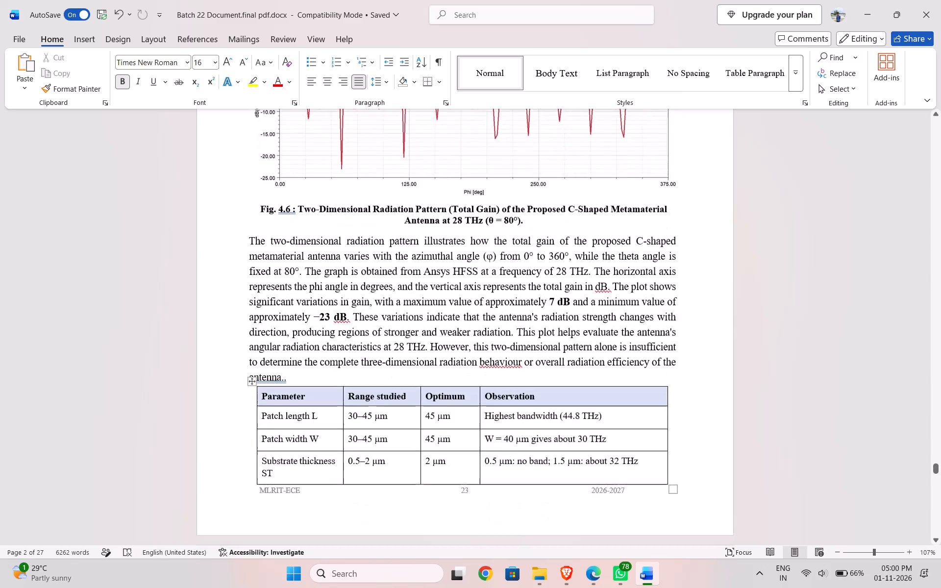
Examine the discussion of results, Chapter 5 and the references list through to the document's last page.
scroll(604, 389, "down", 6)
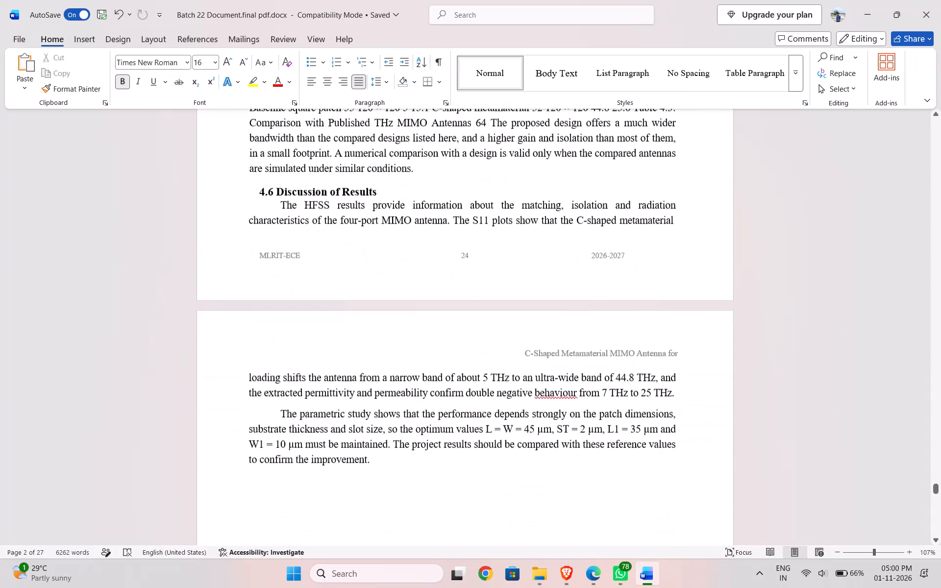
scroll(604, 389, "down", 9)
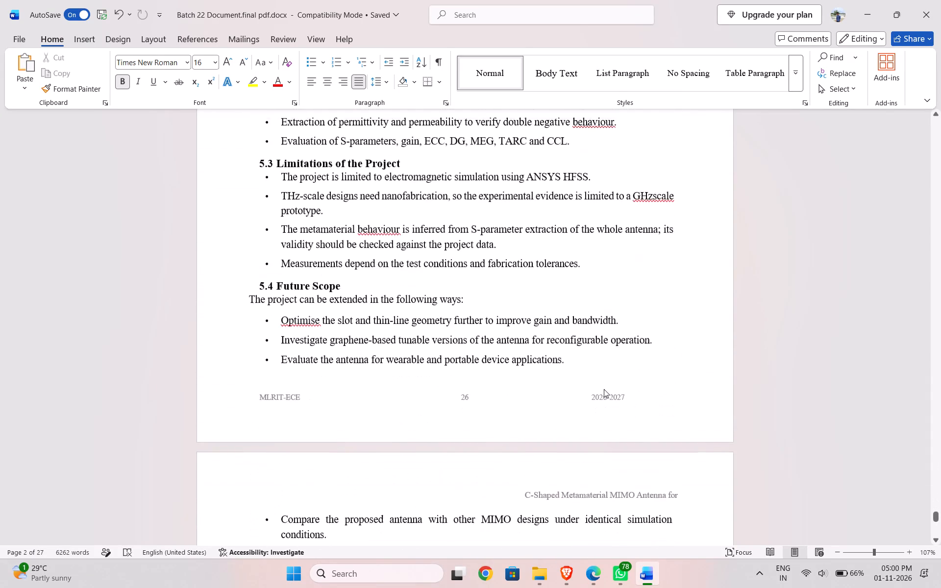
scroll(604, 389, "down", 5)
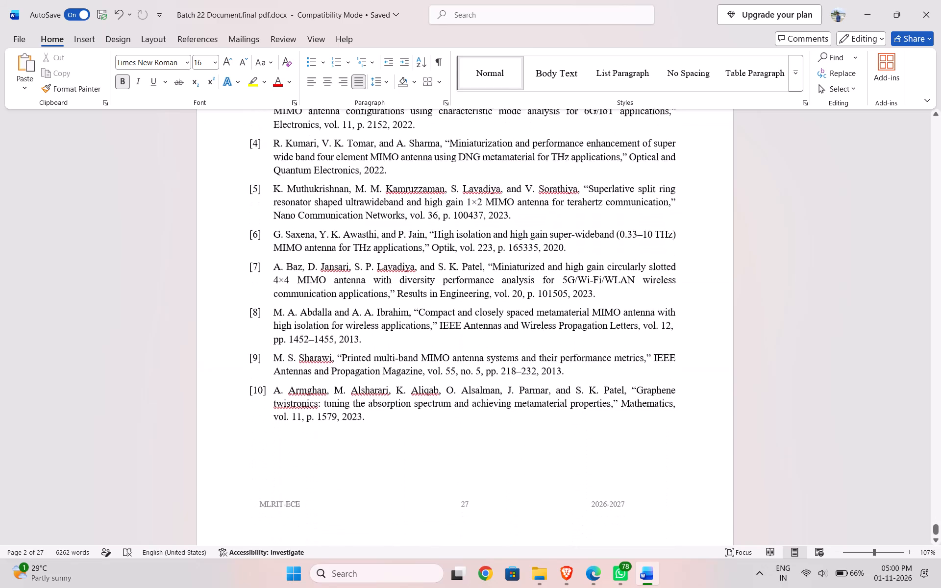
scroll(604, 389, "down", 1)
Look back through the converted document from the references to the title page, rechecking figures, chapters and the abstract.
scroll(604, 389, "up", 2)
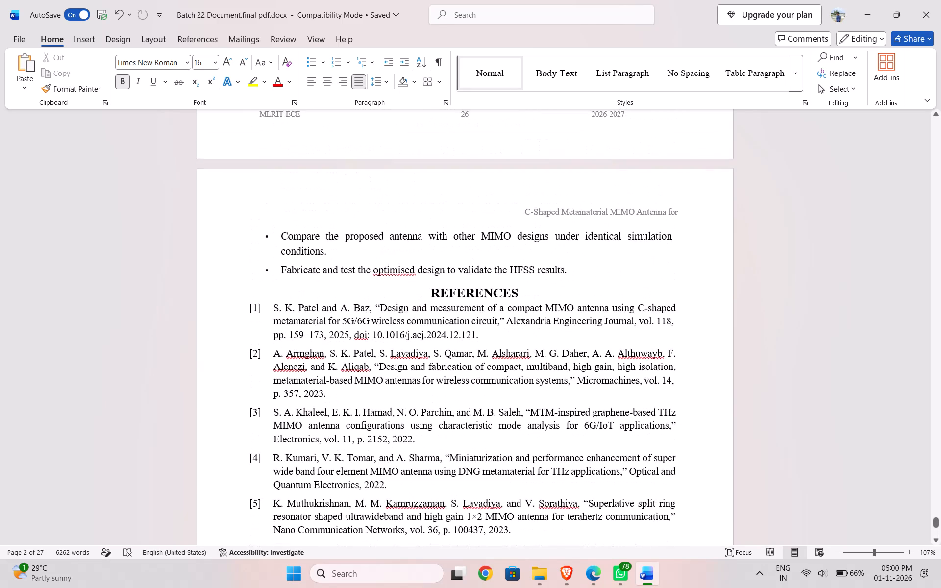
scroll(604, 389, "up", 3)
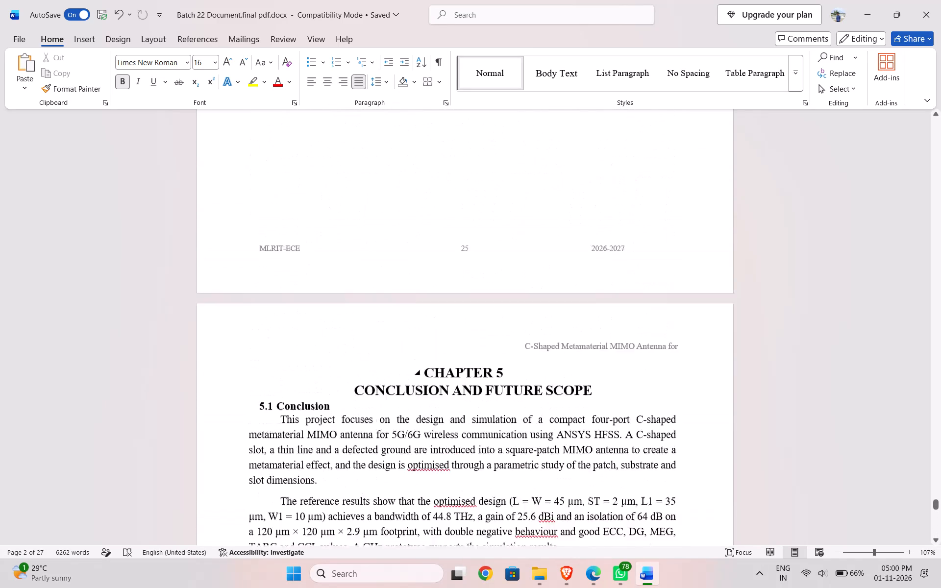
scroll(604, 389, "up", 4)
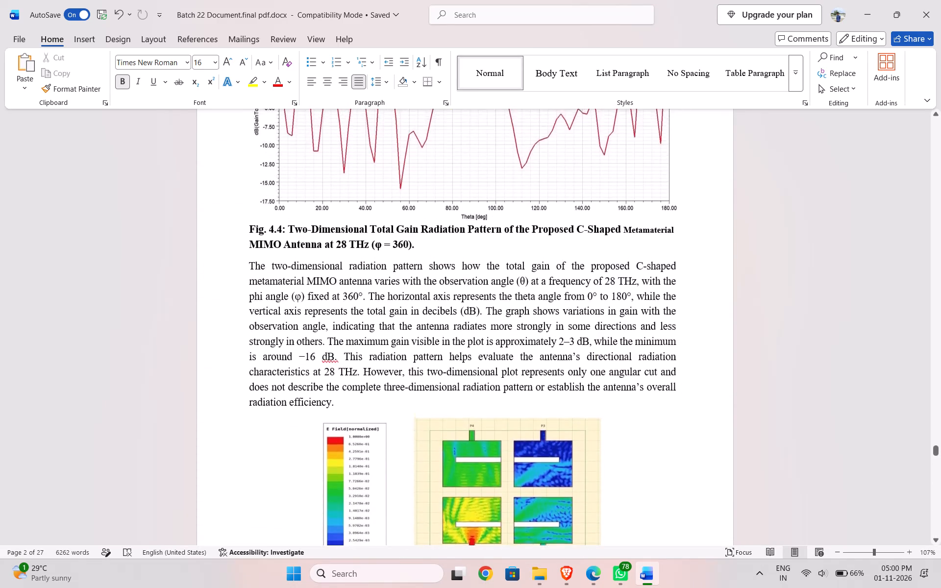
scroll(604, 389, "up", 4)
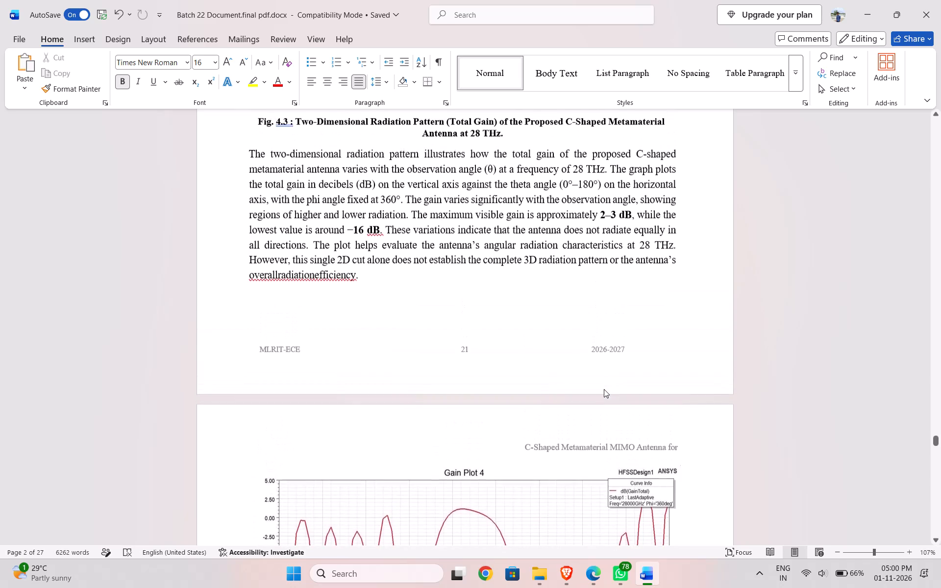
scroll(604, 389, "up", 7)
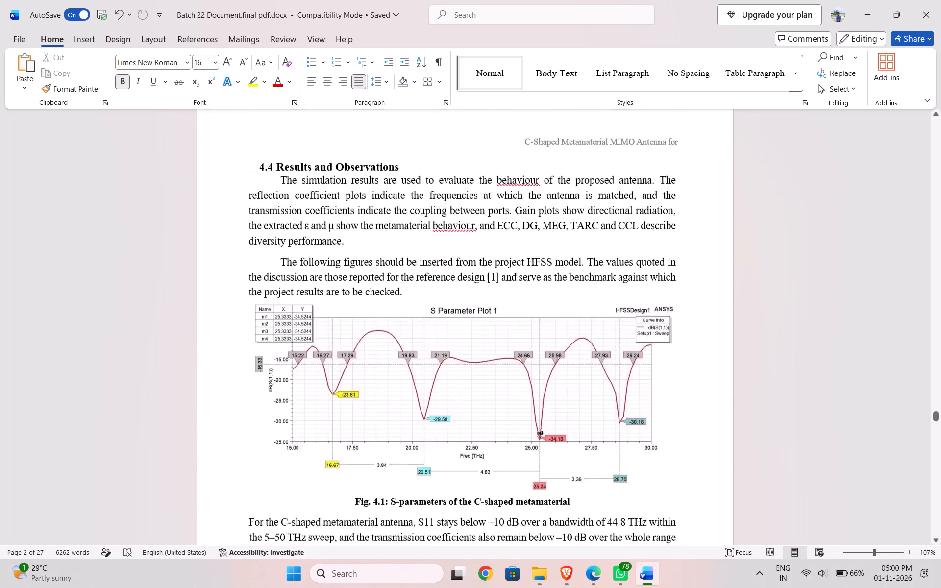
scroll(604, 389, "up", 11)
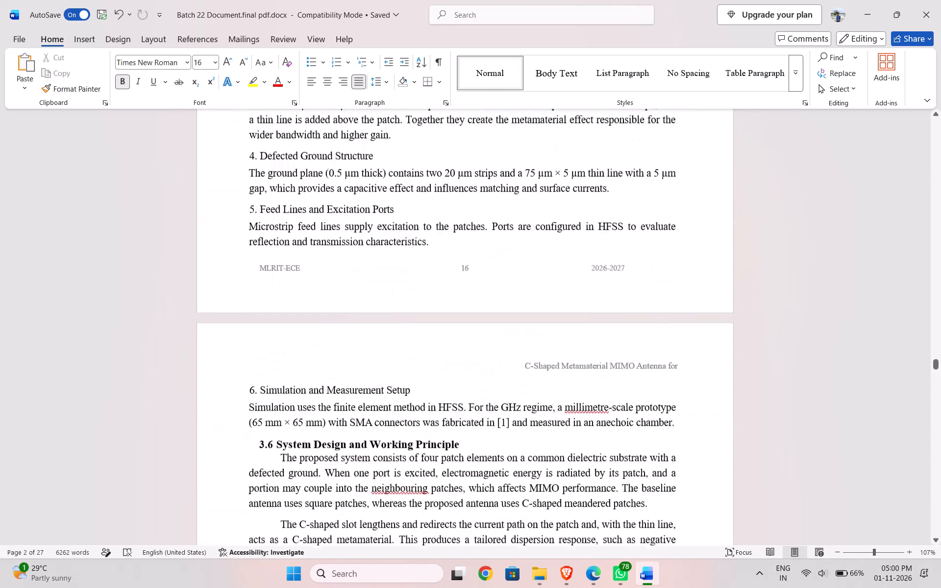
scroll(604, 389, "up", 11)
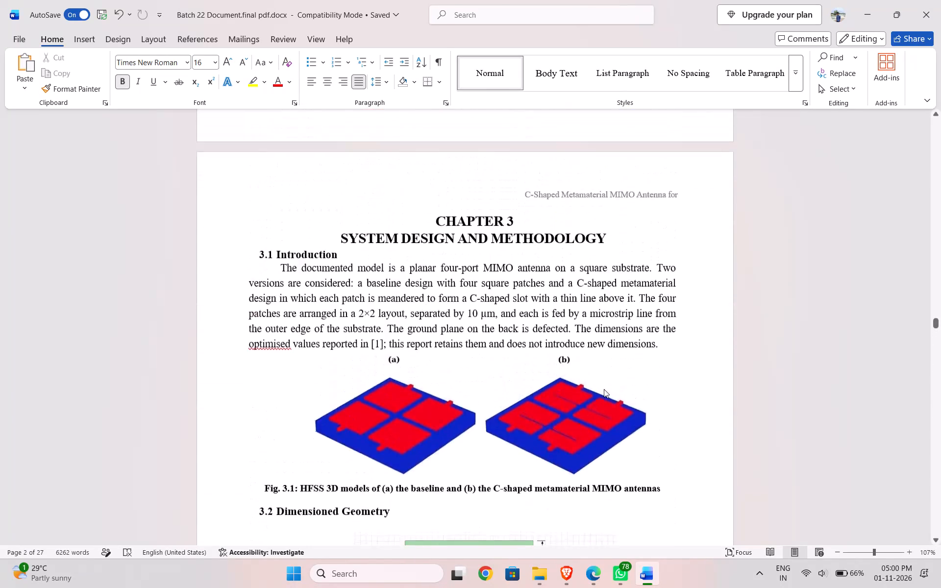
scroll(604, 389, "up", 10)
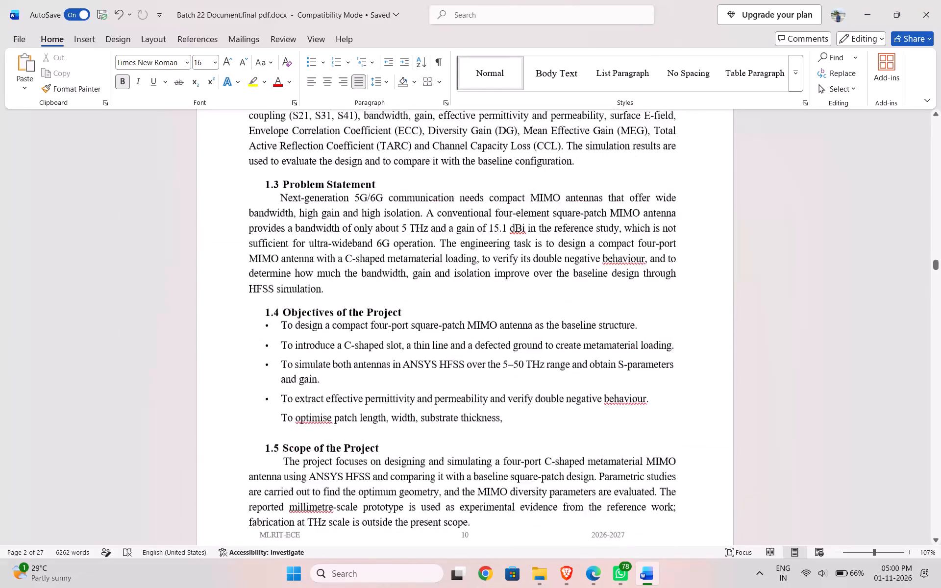
scroll(604, 389, "up", 8)
scroll(604, 389, "down", 1)
scroll(604, 389, "up", 2)
scroll(604, 389, "down", 4)
scroll(604, 389, "up", 4)
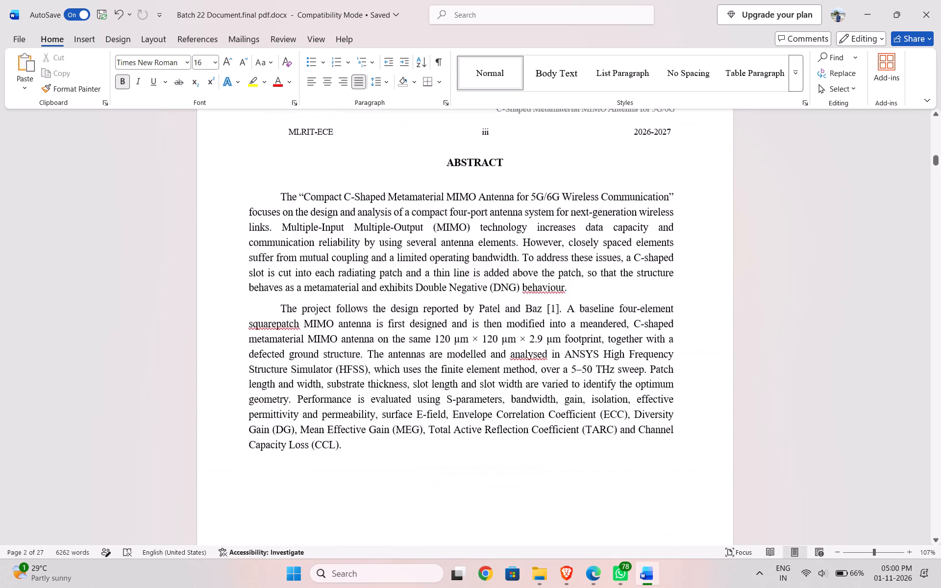
scroll(604, 389, "up", 6)
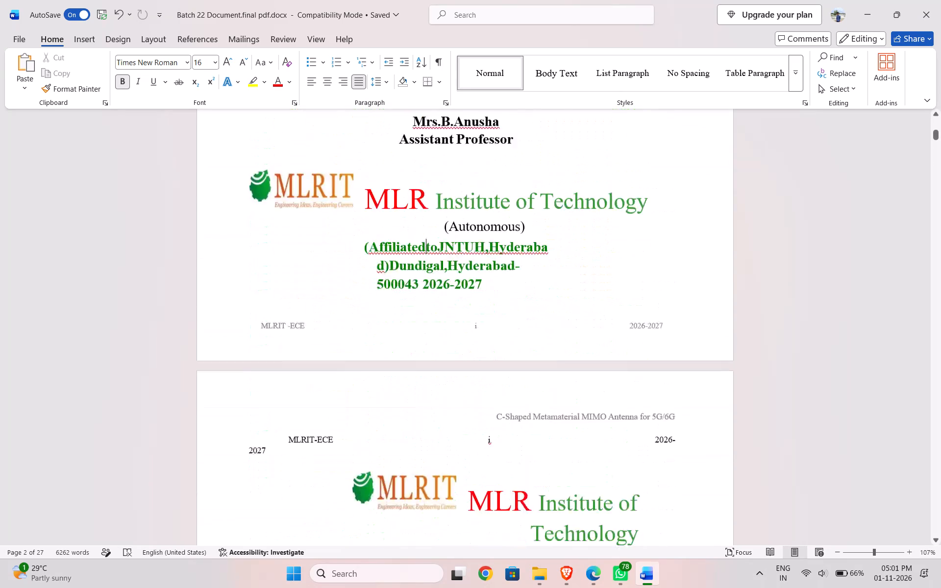
Copy the green affiliation text below "(Autonomous)" on the title page and delete it from there.
scroll(604, 389, "up", 2)
left_click_drag(489, 343, 361, 309)
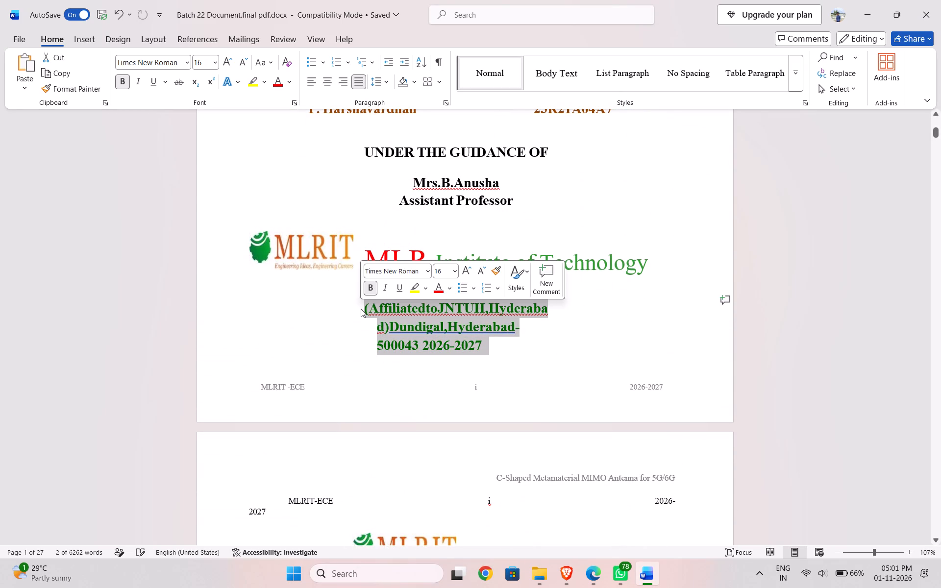
key("ctrl+c")
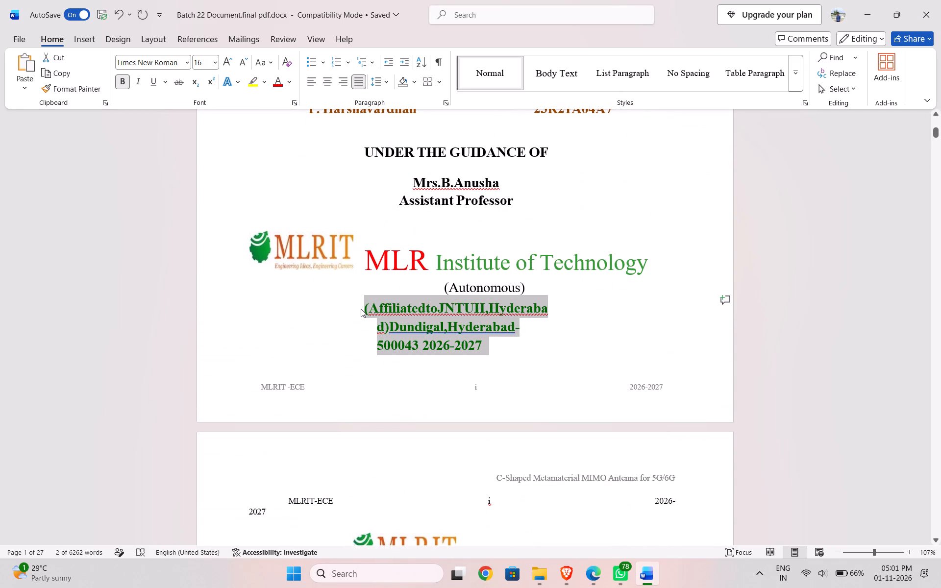
key("BackSpace")
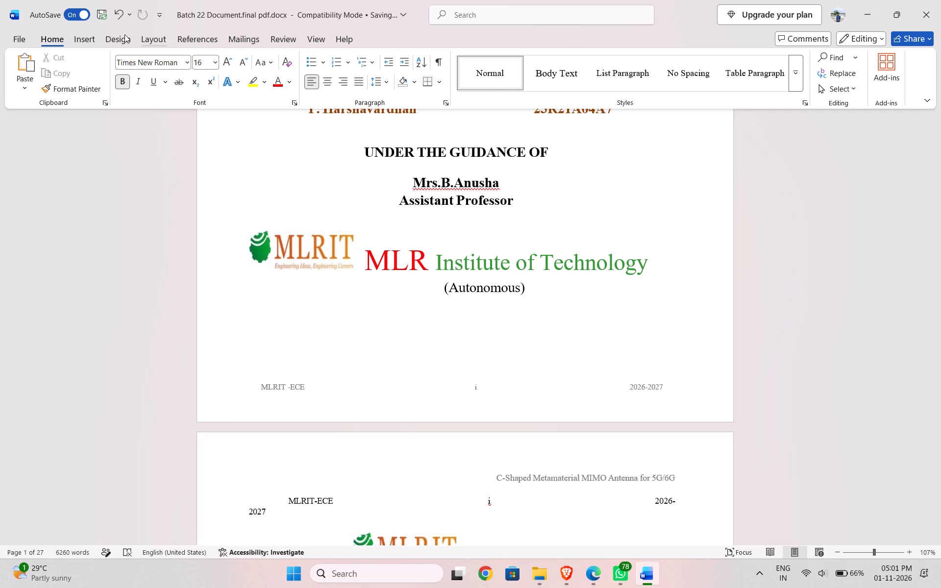
Insert a Simple Text Box below "(Autonomous)" on the title page and widen it on both sides to about 8.94 cm.
left_click(82, 37)
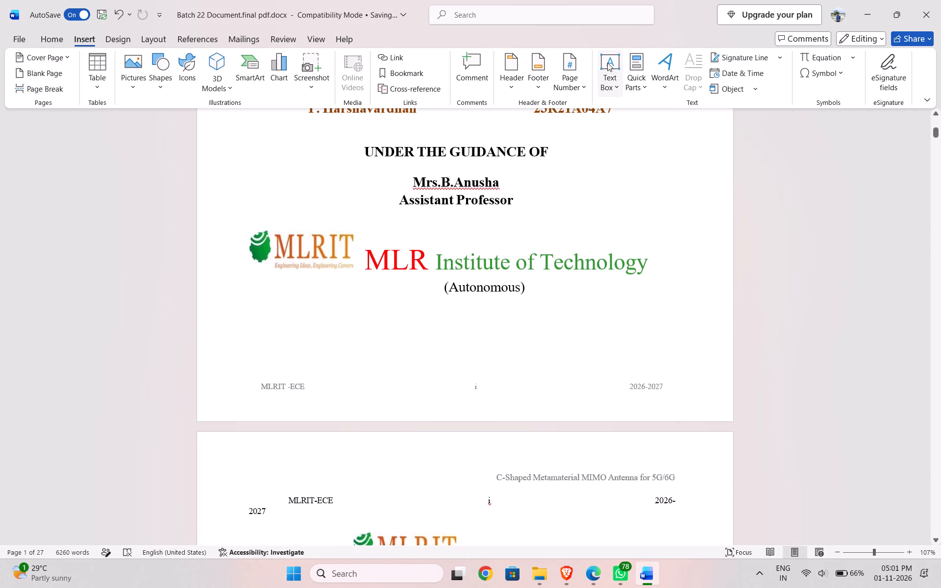
left_click(604, 64)
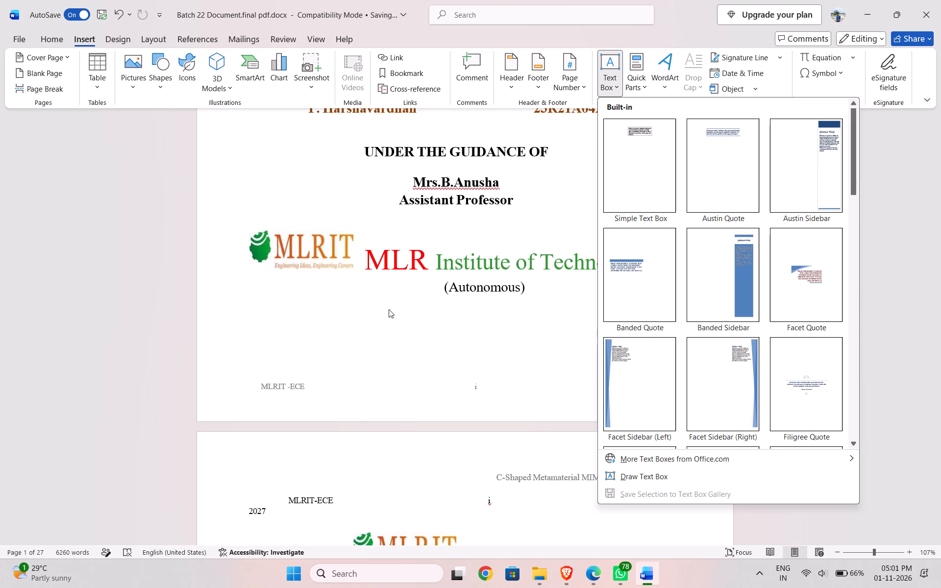
left_click(641, 161)
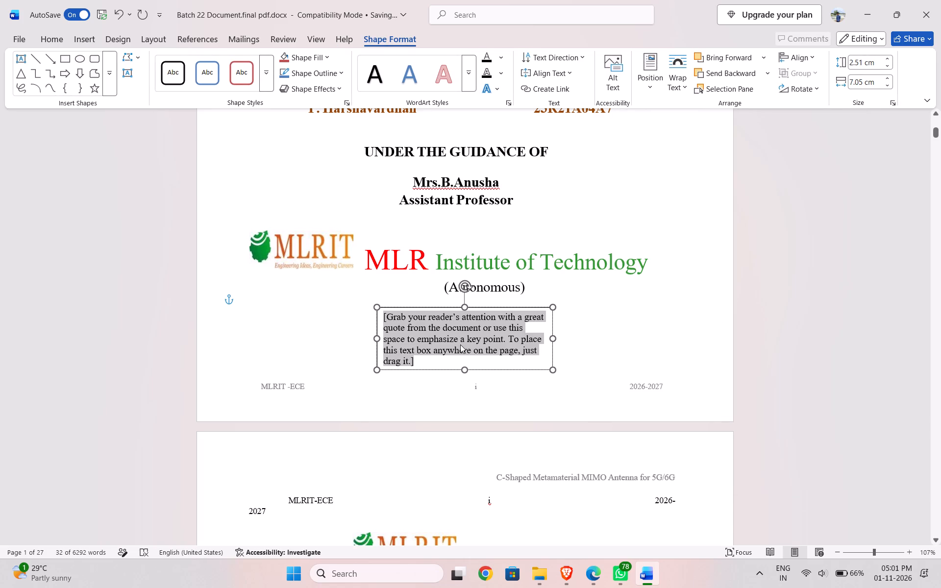
left_click_drag(554, 338, 582, 341)
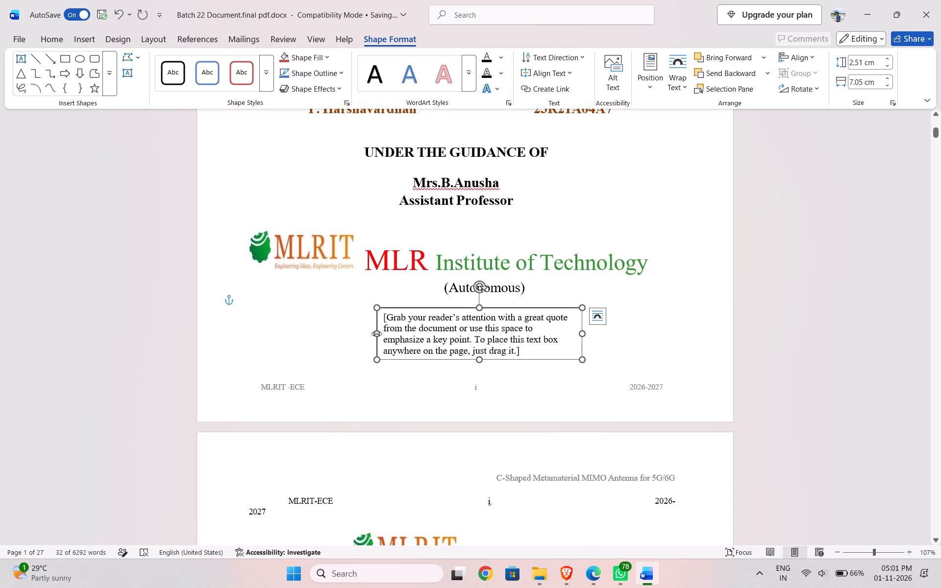
left_click_drag(378, 335, 359, 334)
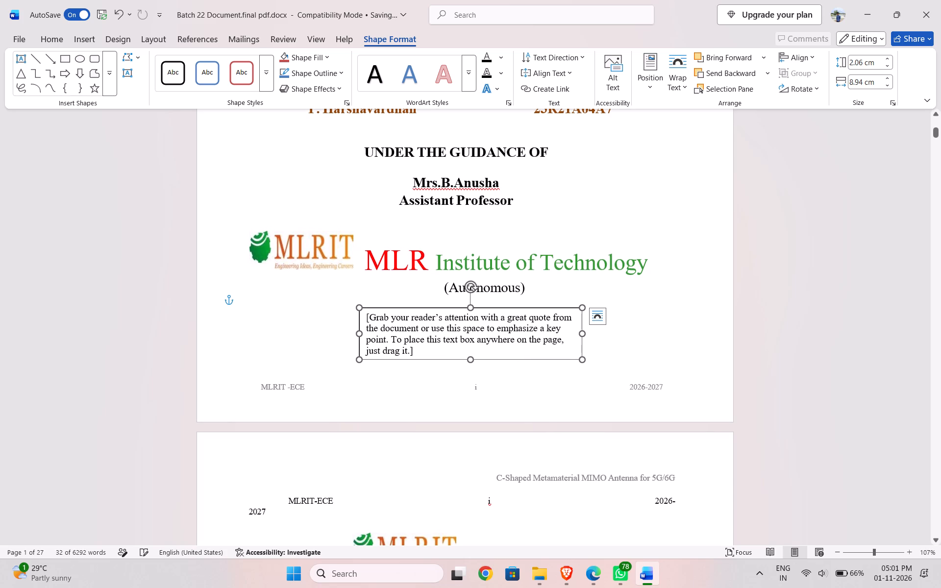
Increase the height of the text box below "(Autonomous)" to about 2.42 cm by extending its bottom edge.
left_click_drag(470, 359, 472, 367)
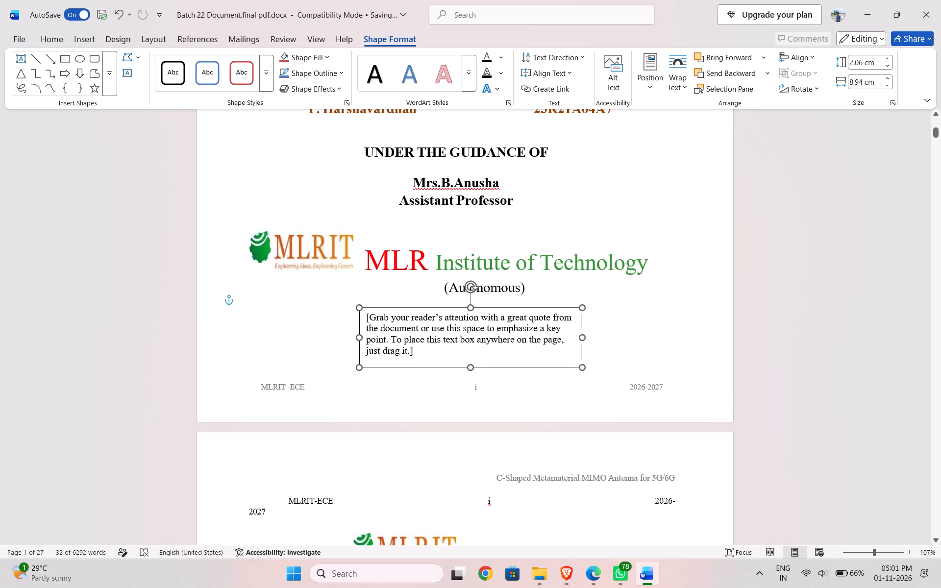
left_click_drag(472, 367, 472, 368)
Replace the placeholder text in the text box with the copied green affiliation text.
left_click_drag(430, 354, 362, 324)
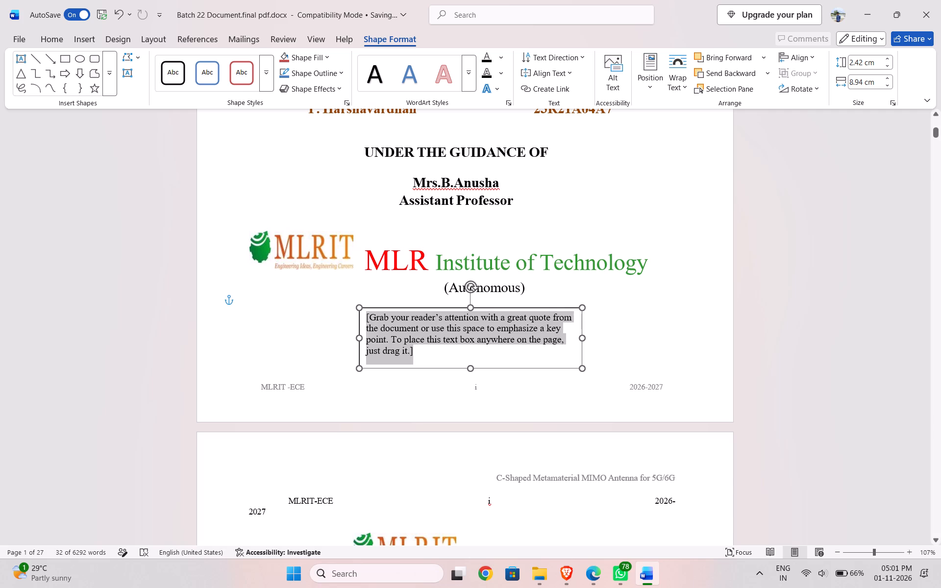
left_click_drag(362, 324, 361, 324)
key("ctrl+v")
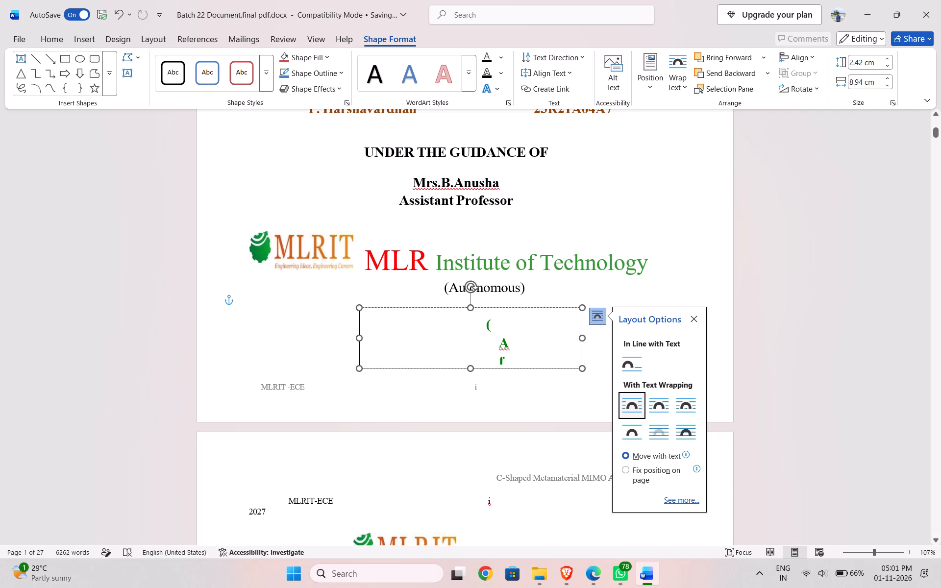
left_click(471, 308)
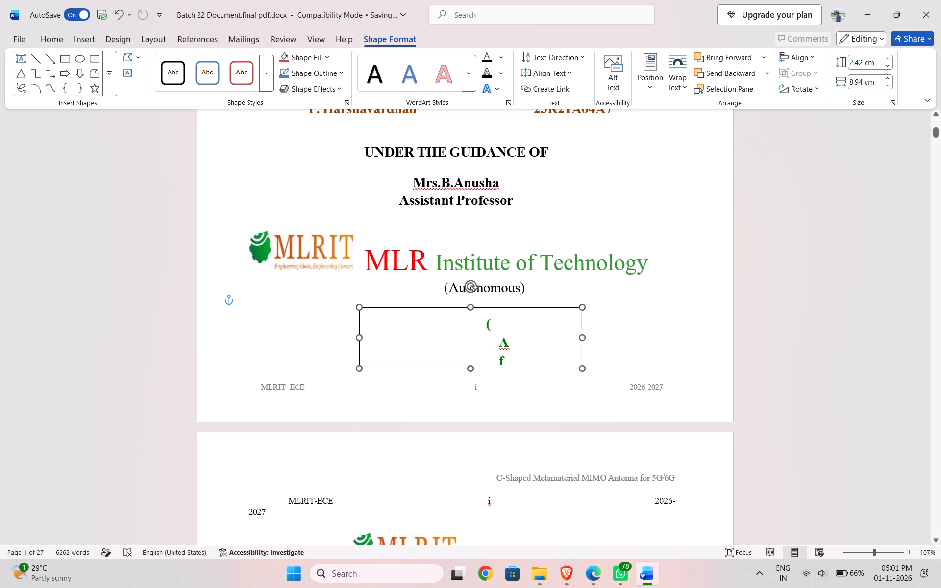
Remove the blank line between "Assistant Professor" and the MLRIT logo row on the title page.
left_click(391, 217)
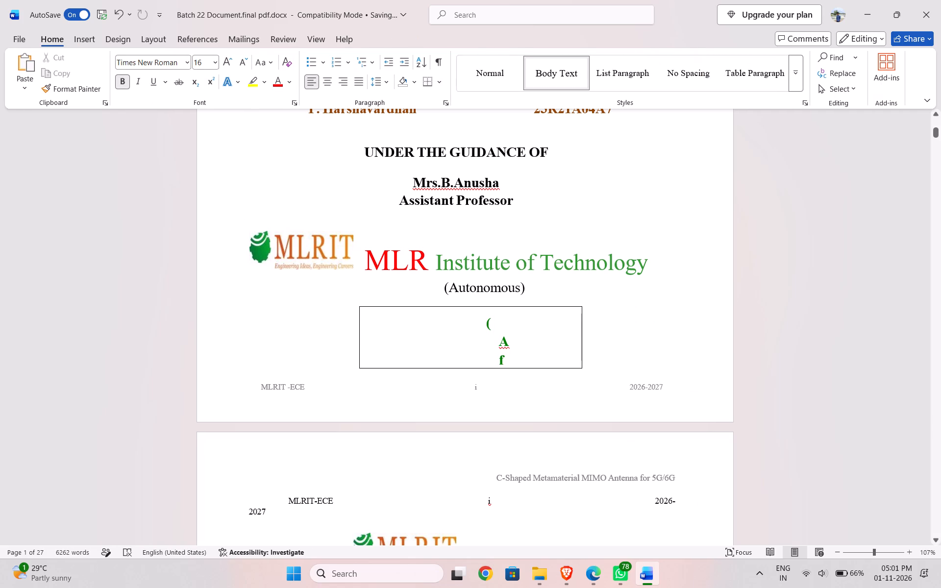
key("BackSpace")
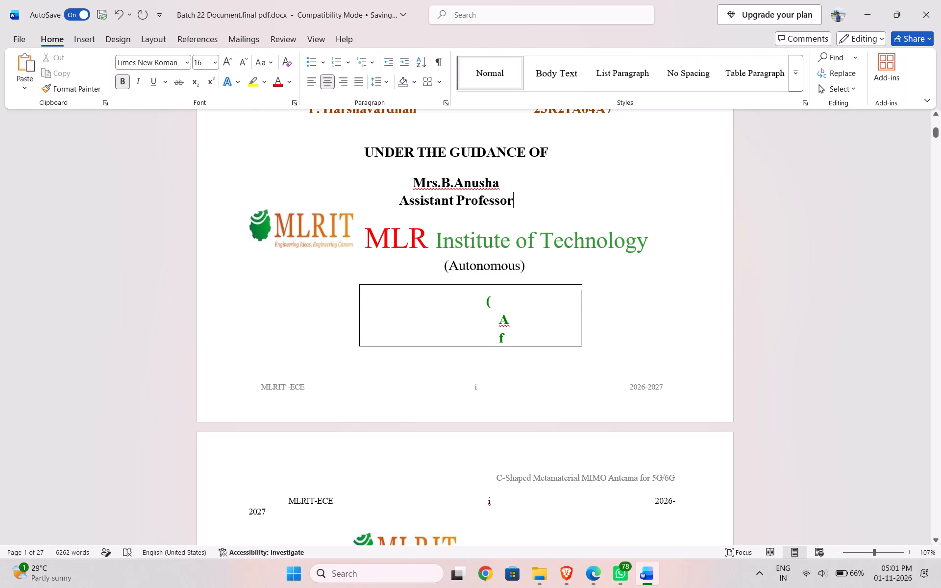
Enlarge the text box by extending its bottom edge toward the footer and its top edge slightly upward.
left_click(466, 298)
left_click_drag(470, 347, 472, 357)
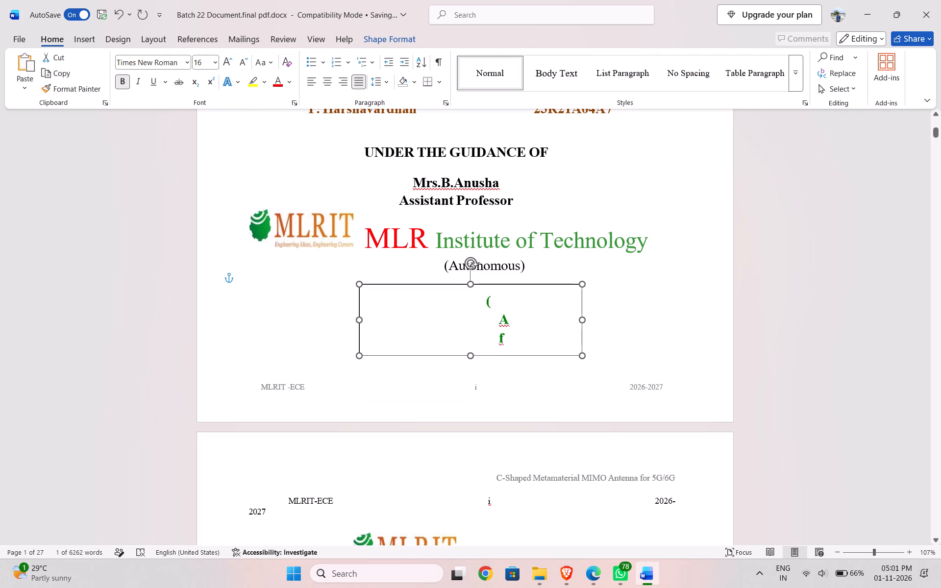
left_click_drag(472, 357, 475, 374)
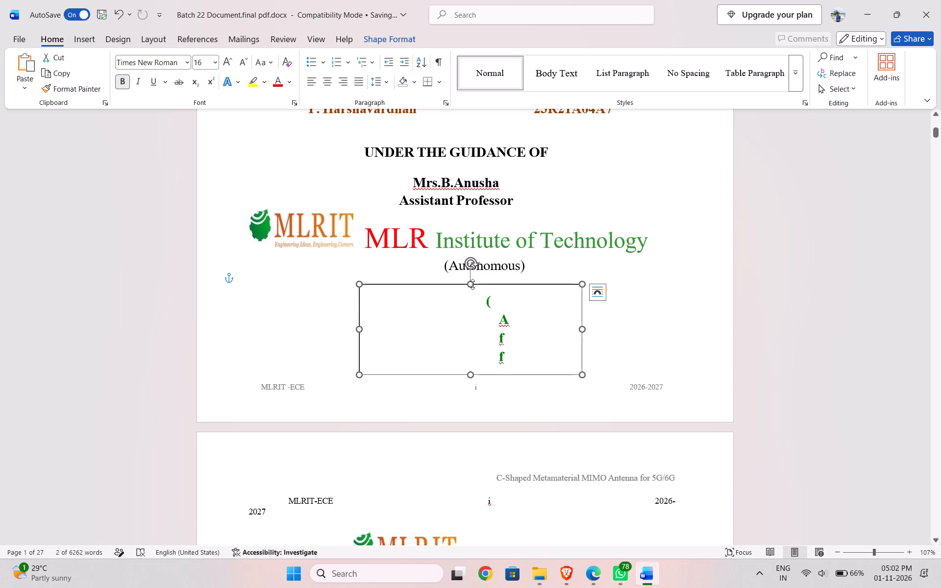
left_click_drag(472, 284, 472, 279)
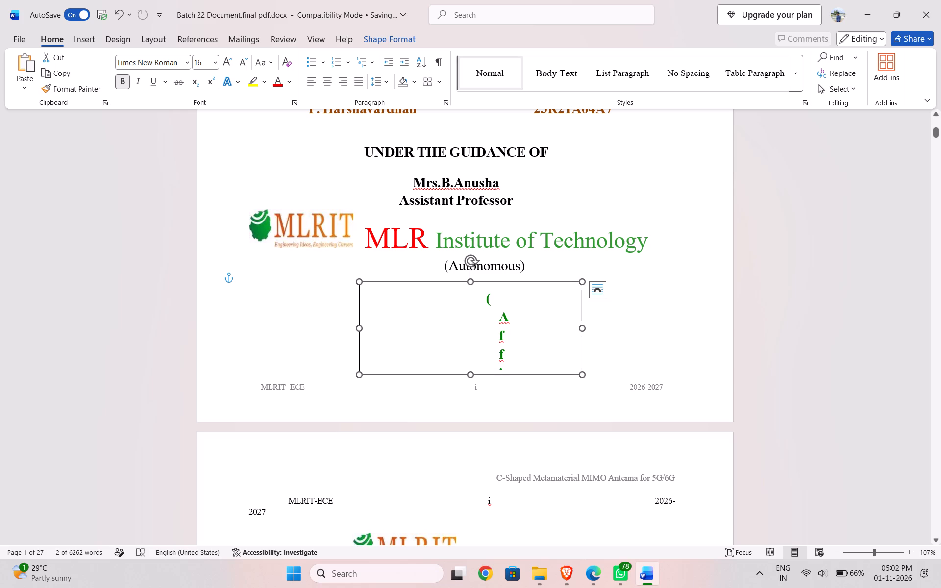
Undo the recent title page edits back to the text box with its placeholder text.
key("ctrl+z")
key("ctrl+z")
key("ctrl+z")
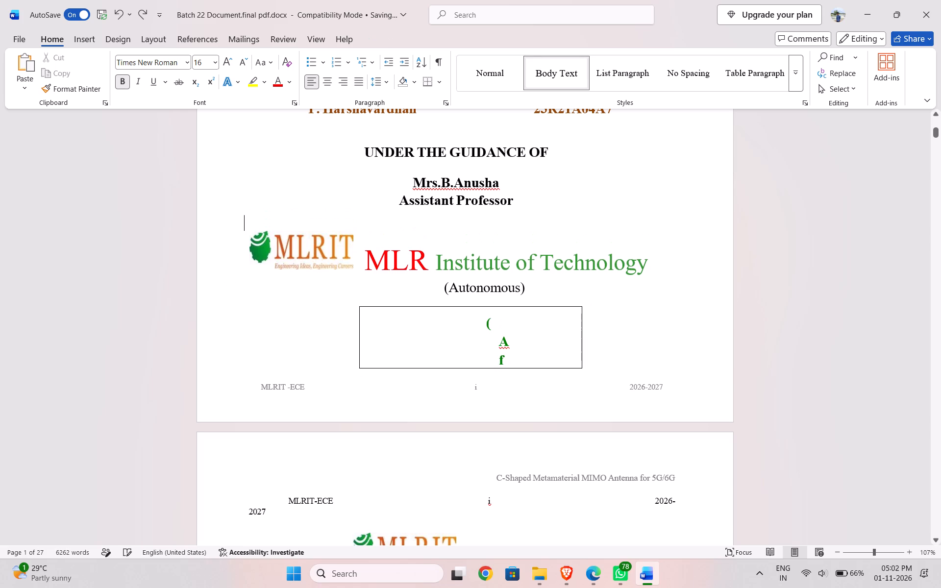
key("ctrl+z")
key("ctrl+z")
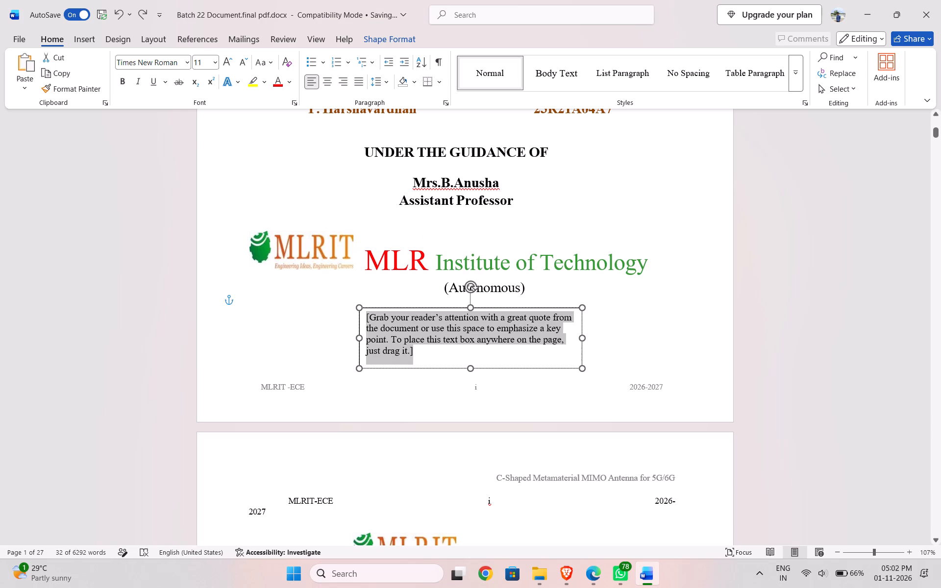
Delete the blank line between "Assistant Professor" and the MLRIT logo row on the title page.
left_click(430, 207)
left_click(421, 213)
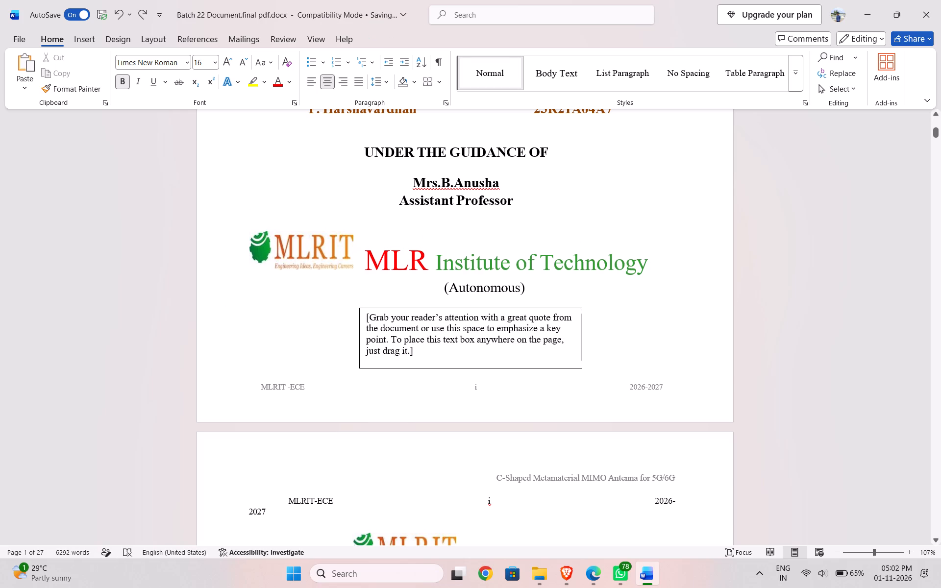
key("BackSpace")
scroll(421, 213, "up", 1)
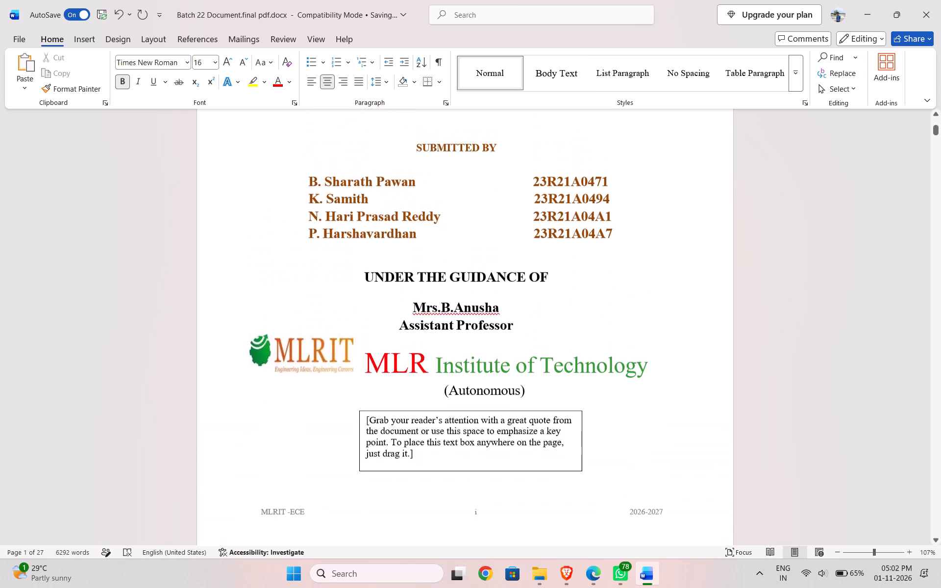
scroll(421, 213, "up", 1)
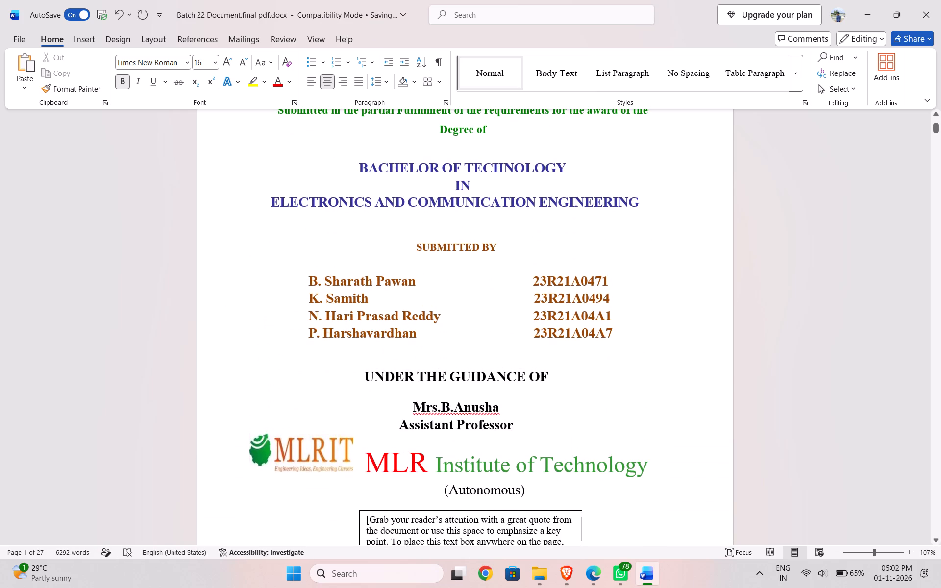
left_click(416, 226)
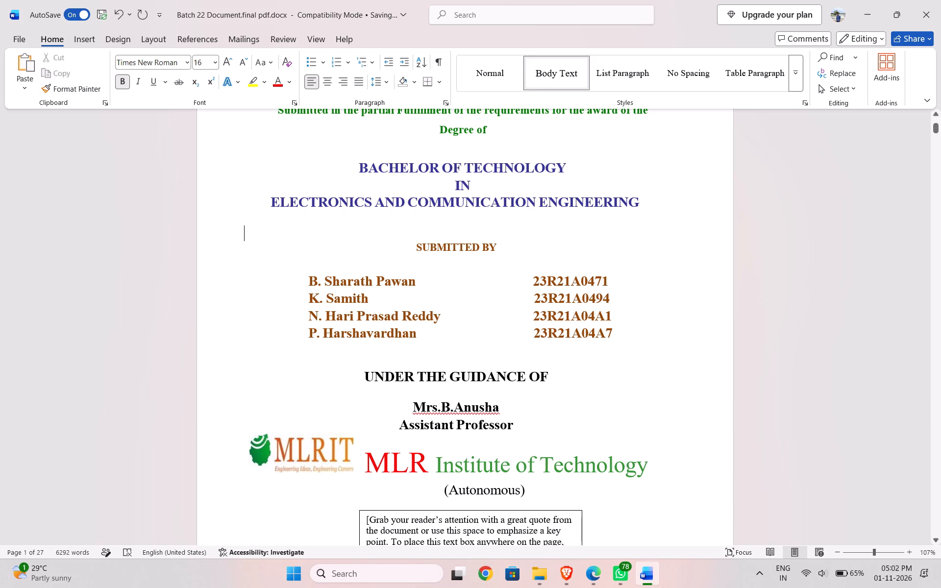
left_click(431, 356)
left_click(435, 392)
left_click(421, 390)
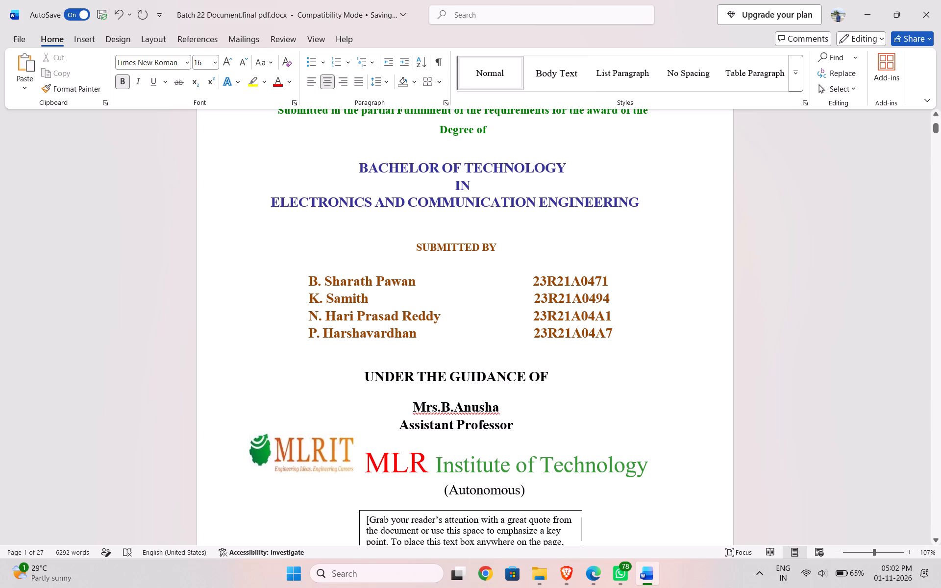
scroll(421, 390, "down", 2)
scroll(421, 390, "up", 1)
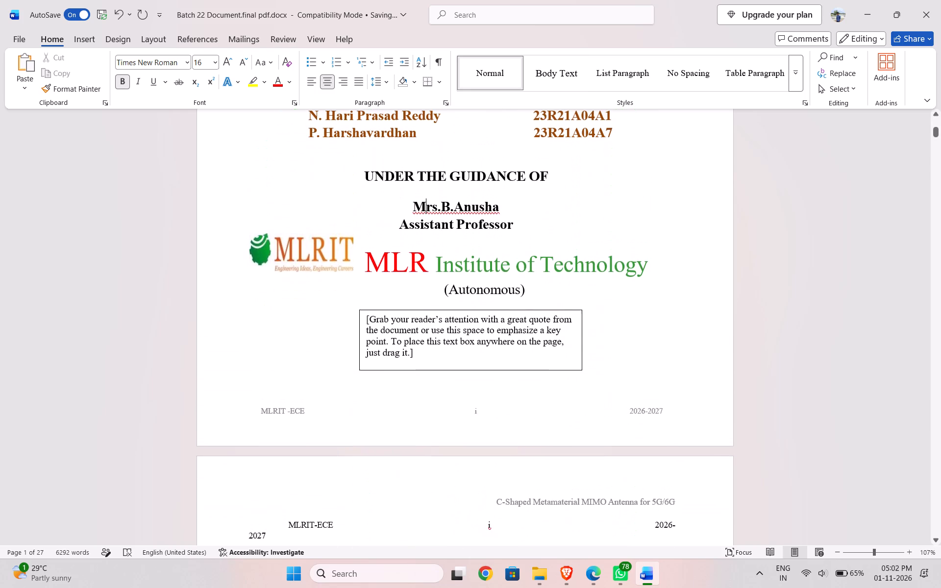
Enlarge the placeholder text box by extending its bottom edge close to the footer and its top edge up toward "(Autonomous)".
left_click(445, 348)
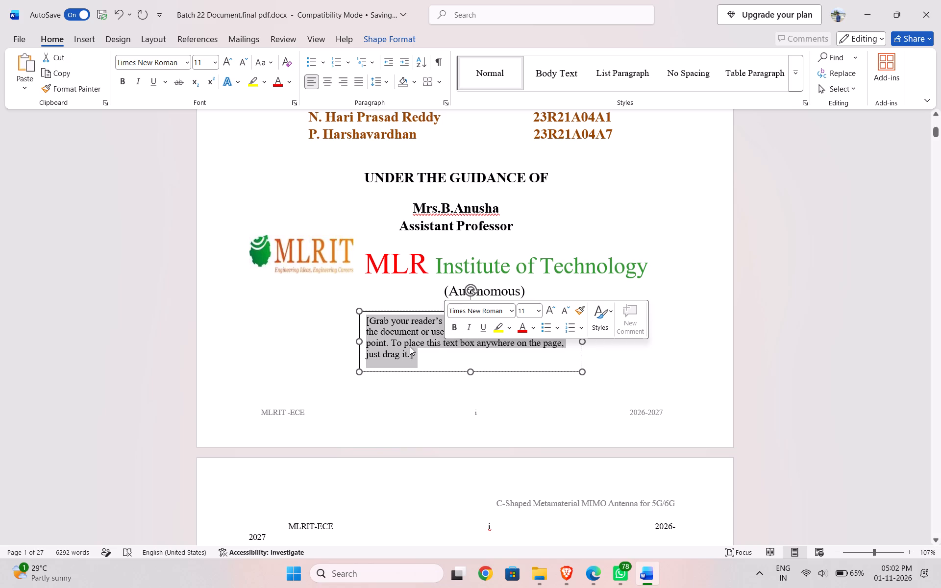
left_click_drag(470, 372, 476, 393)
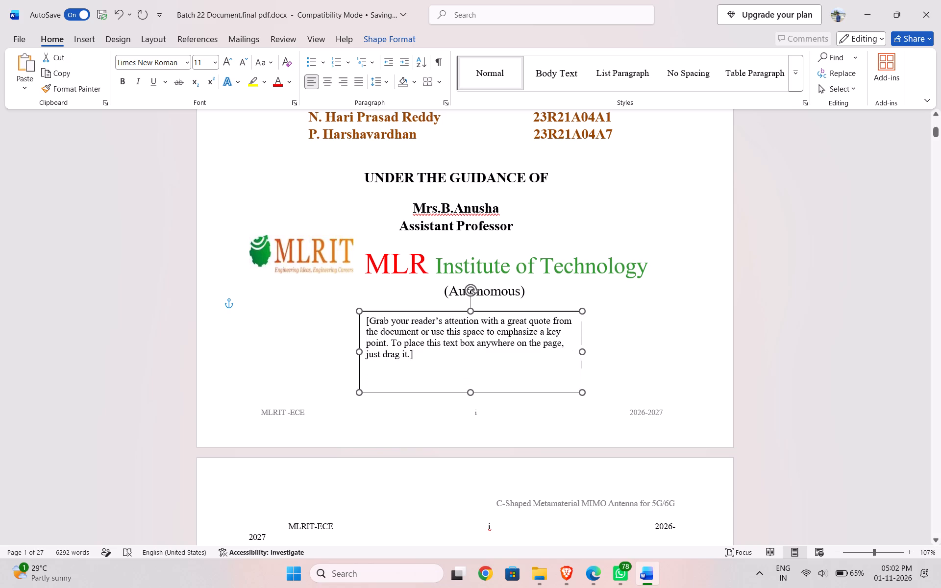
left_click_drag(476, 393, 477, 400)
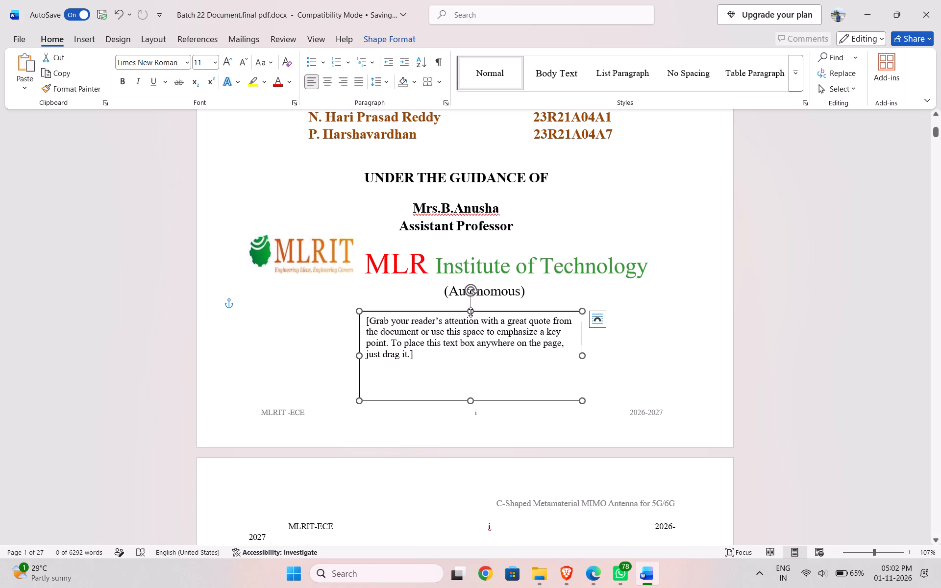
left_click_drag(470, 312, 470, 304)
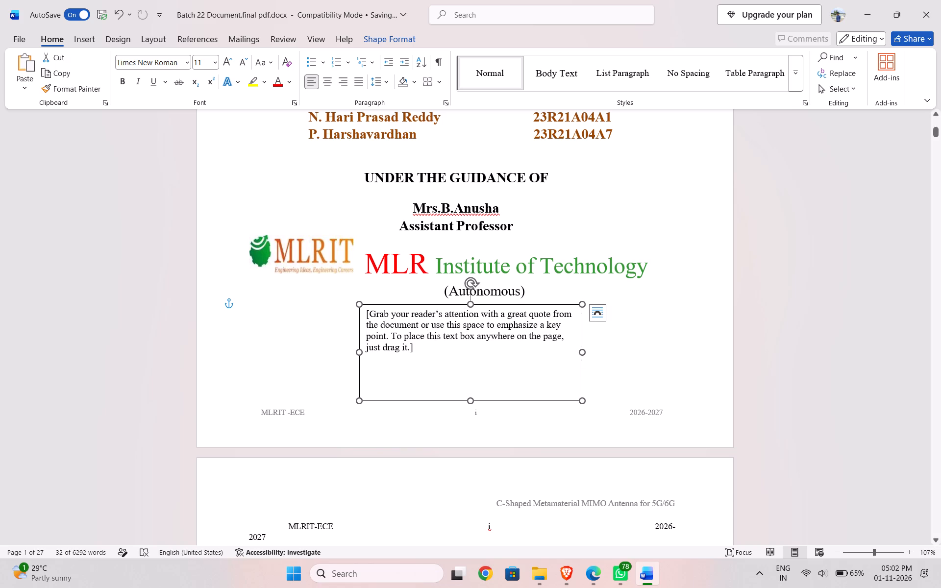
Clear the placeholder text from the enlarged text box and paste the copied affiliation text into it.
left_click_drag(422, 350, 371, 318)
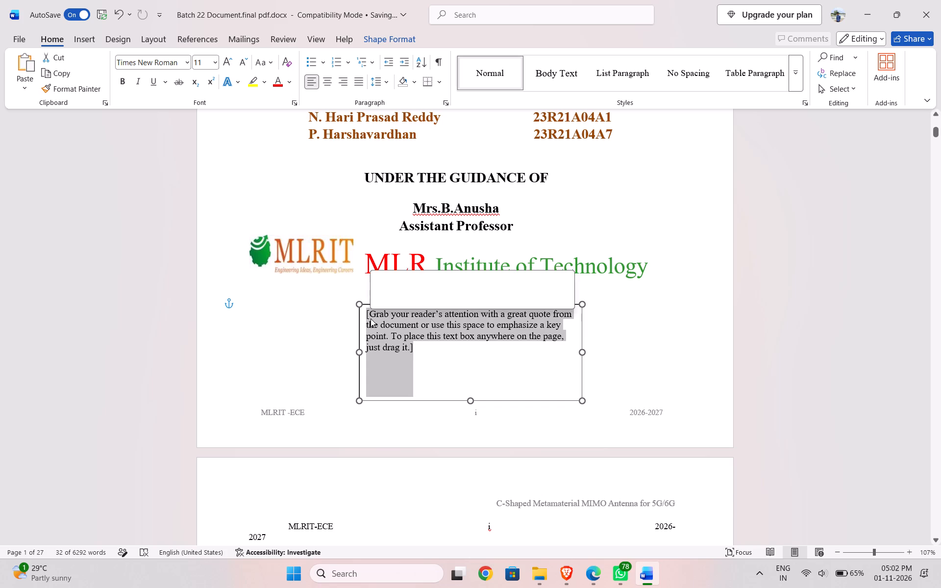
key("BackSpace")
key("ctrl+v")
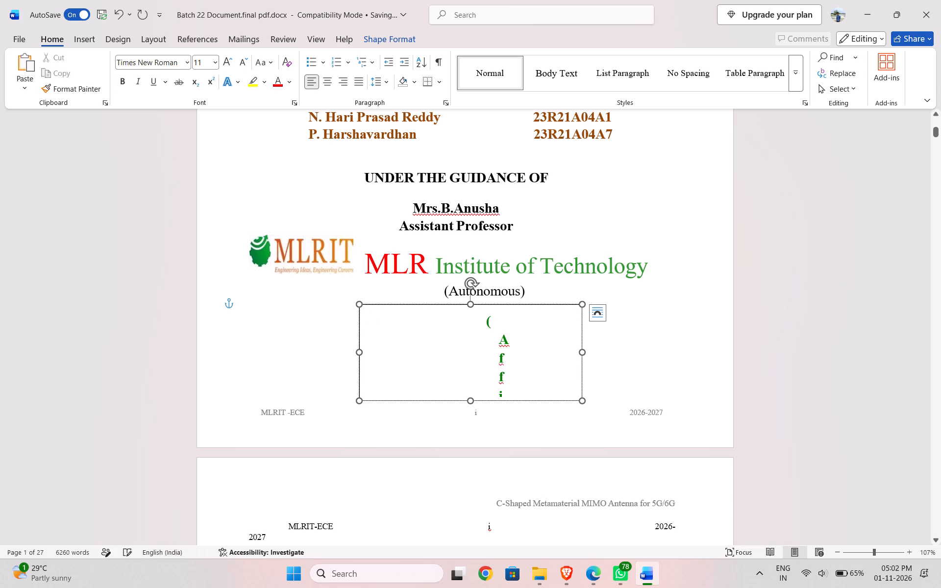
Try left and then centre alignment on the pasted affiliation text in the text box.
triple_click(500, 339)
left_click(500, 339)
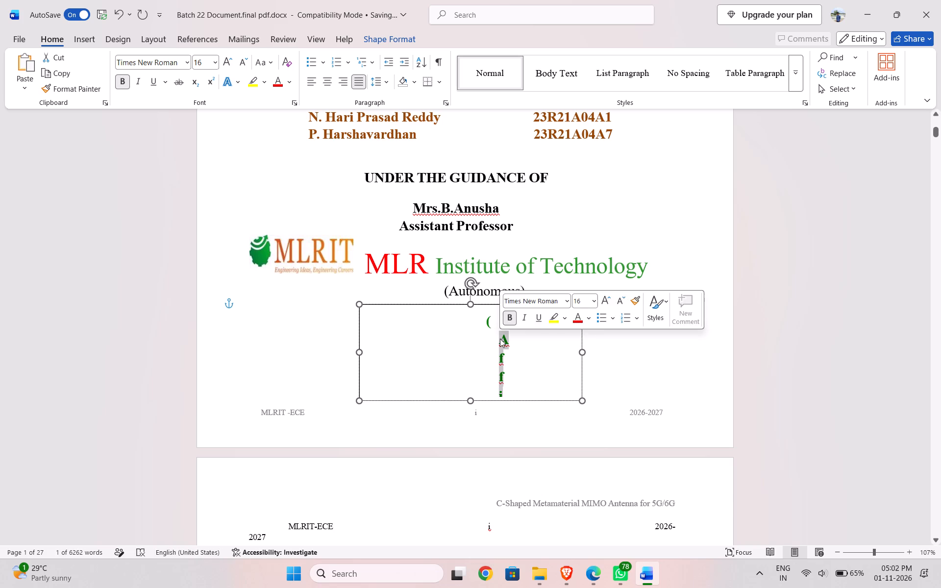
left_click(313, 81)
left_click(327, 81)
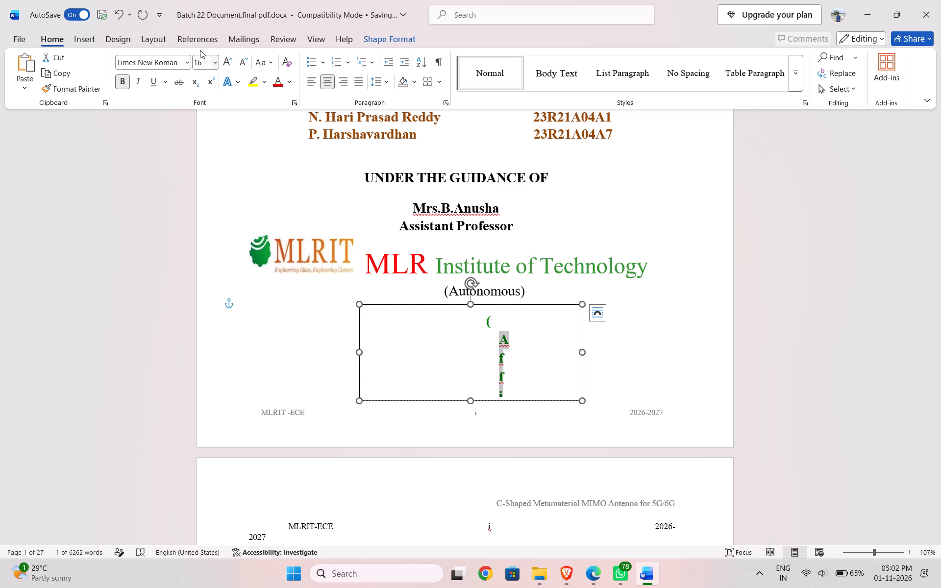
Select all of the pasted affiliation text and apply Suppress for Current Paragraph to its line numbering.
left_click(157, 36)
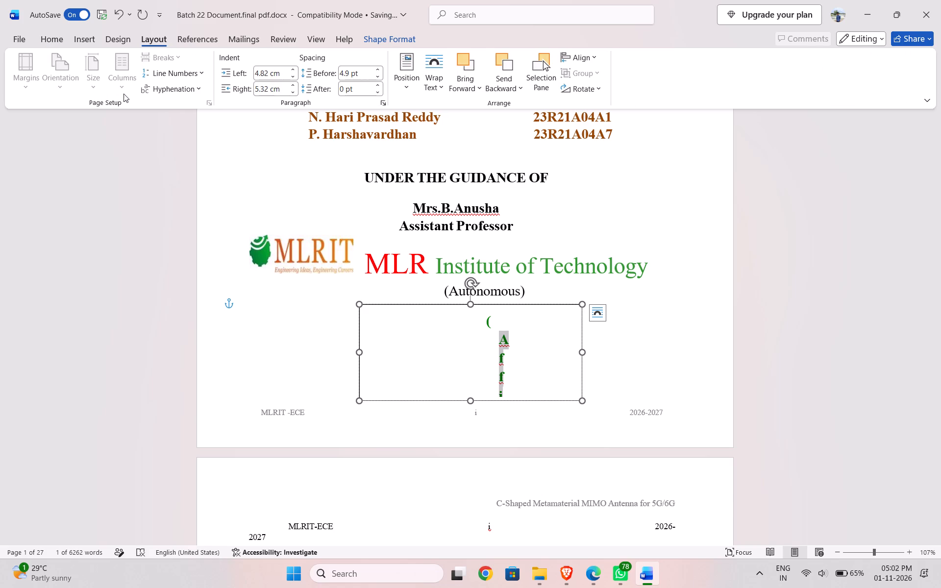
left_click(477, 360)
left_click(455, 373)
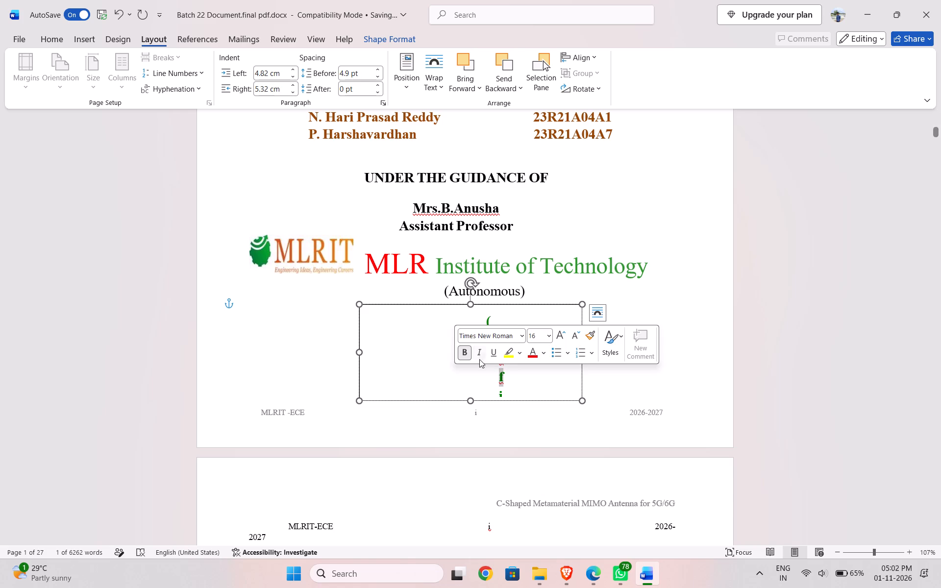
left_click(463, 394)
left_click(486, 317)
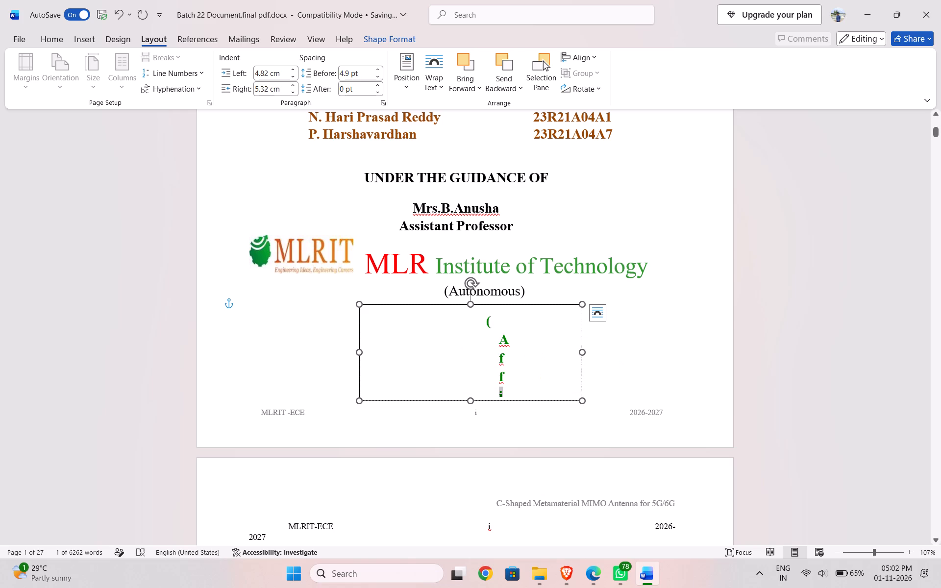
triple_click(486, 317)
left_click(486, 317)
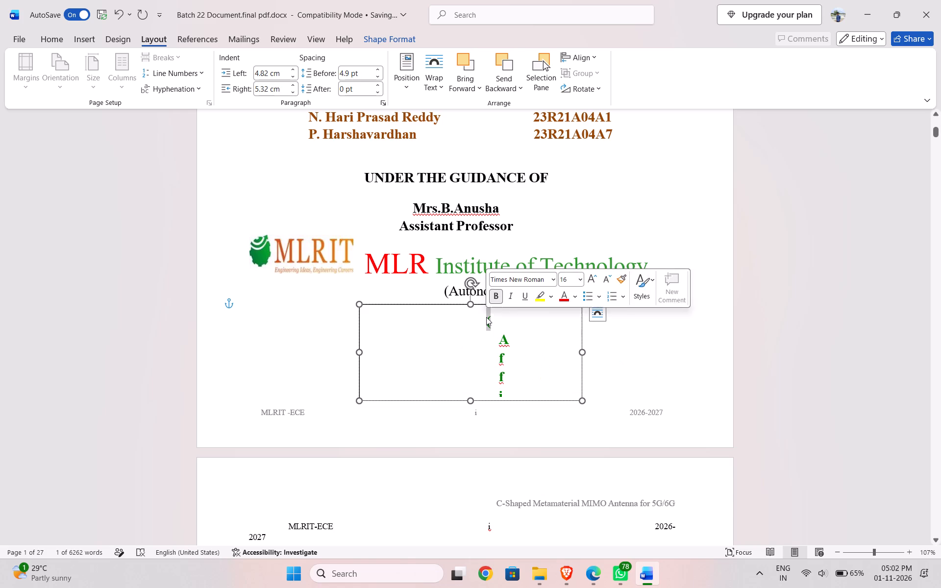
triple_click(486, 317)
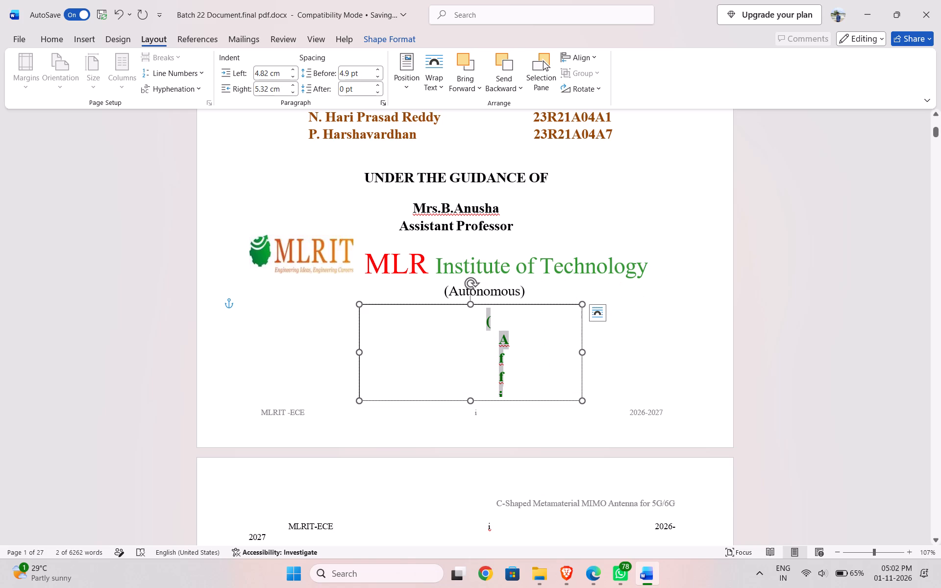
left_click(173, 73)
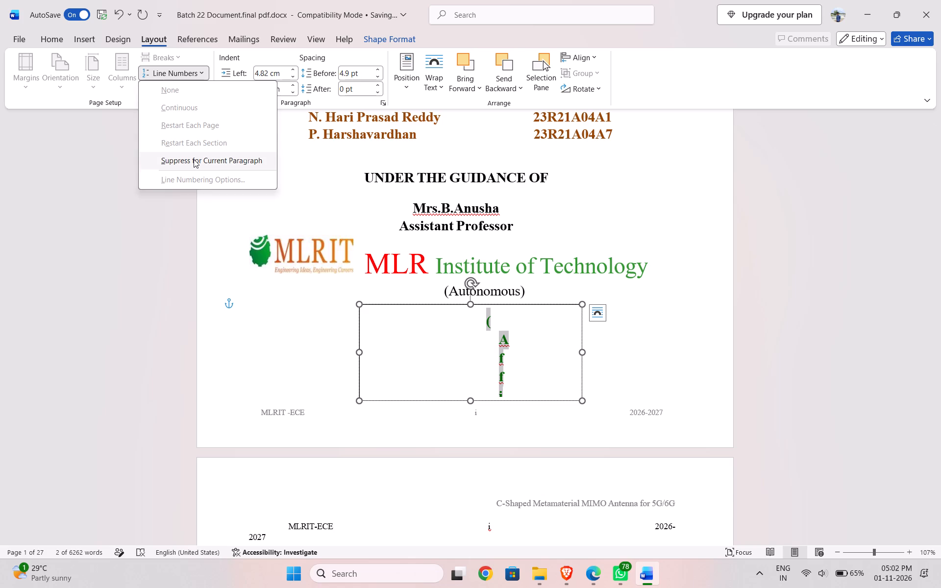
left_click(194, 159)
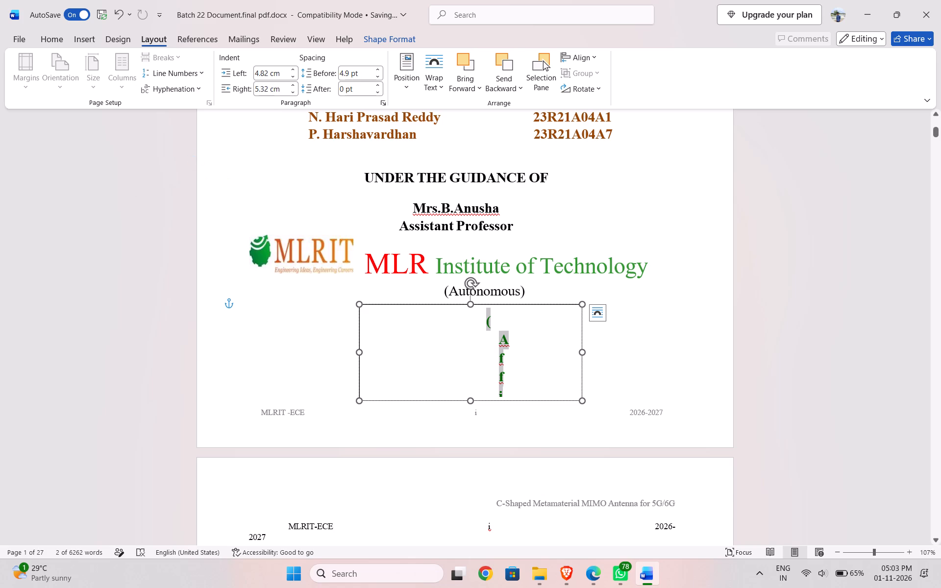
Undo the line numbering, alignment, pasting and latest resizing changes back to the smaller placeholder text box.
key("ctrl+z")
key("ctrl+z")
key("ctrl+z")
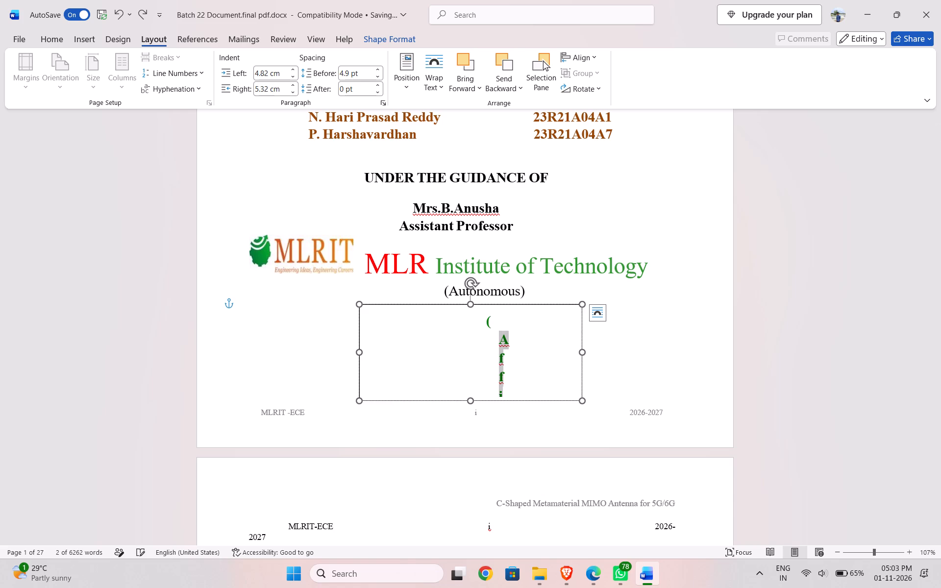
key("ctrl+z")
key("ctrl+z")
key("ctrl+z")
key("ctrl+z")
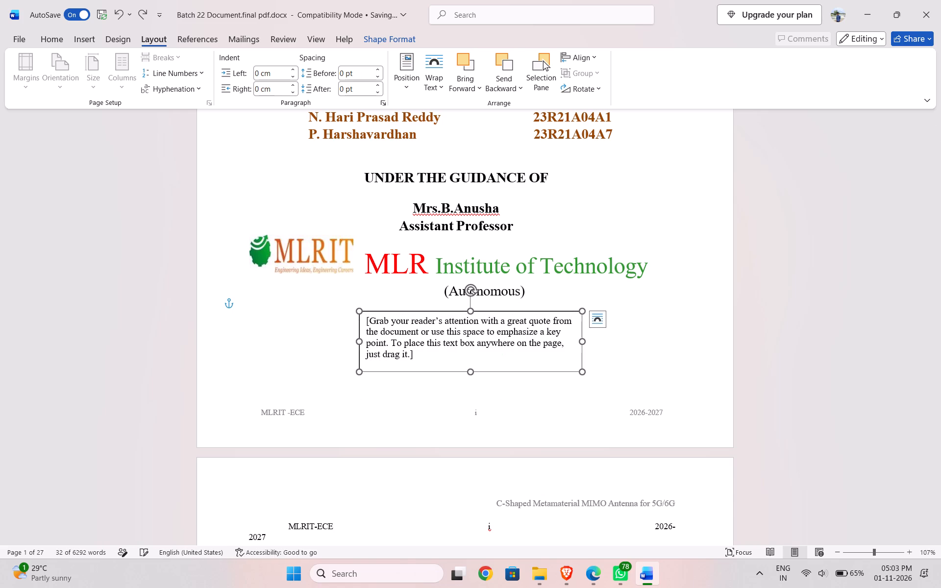
Undo the text box changes, its insertion and the removal of the affiliation text, restoring that text under (Autonomous).
key("ctrl+z")
key("ctrl+z")
key("ctrl+z")
key("ctrl+z")
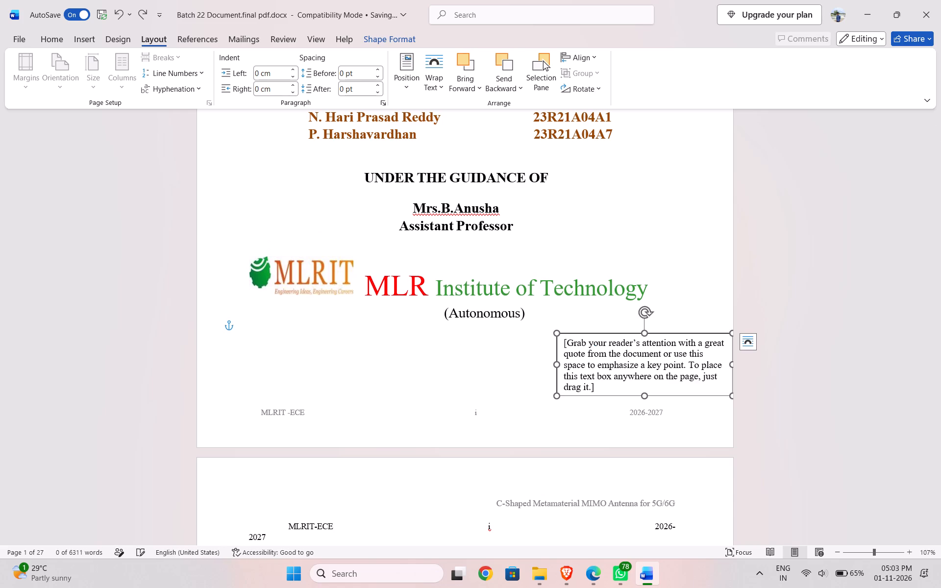
key("ctrl+z")
key("ctrl+z")
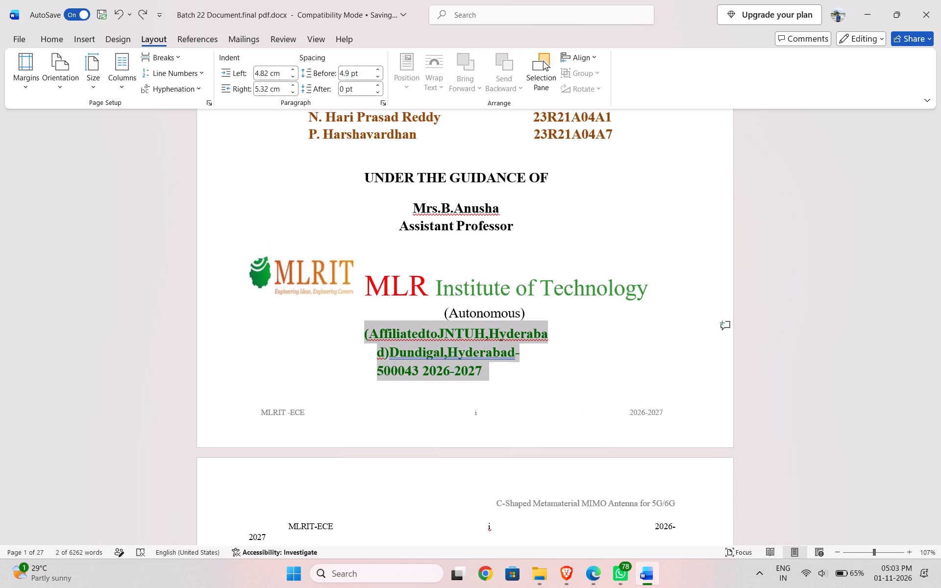
Undo all earlier spacing edits in the green affiliation text, back to the wording with separate words as first converted.
key("ctrl+z")
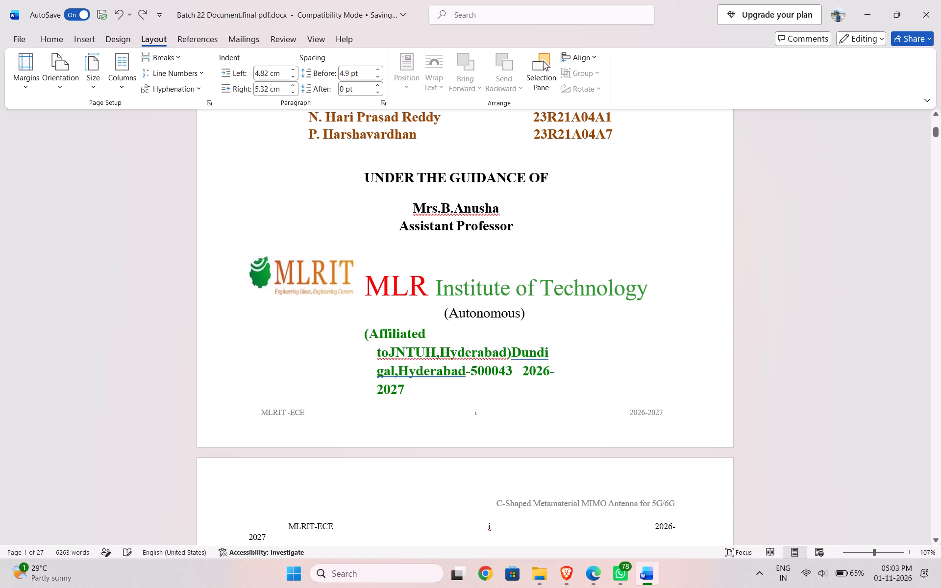
key("ctrl+z")
key("ctrl+z")
key("ctrl+z")
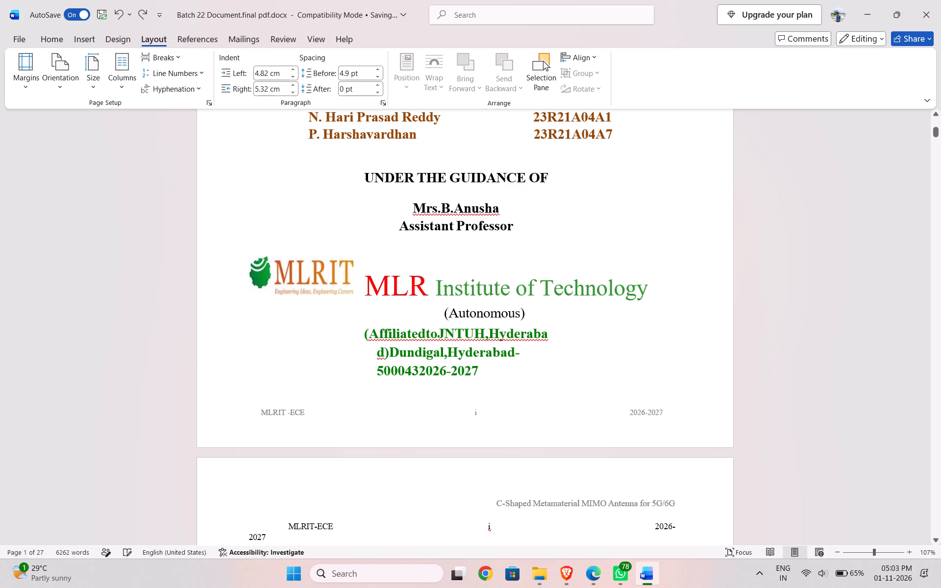
key("ctrl+z")
key("ctrl+z")
key("ctrl+z")
key("ctrl+z")
key("ctrl+z")
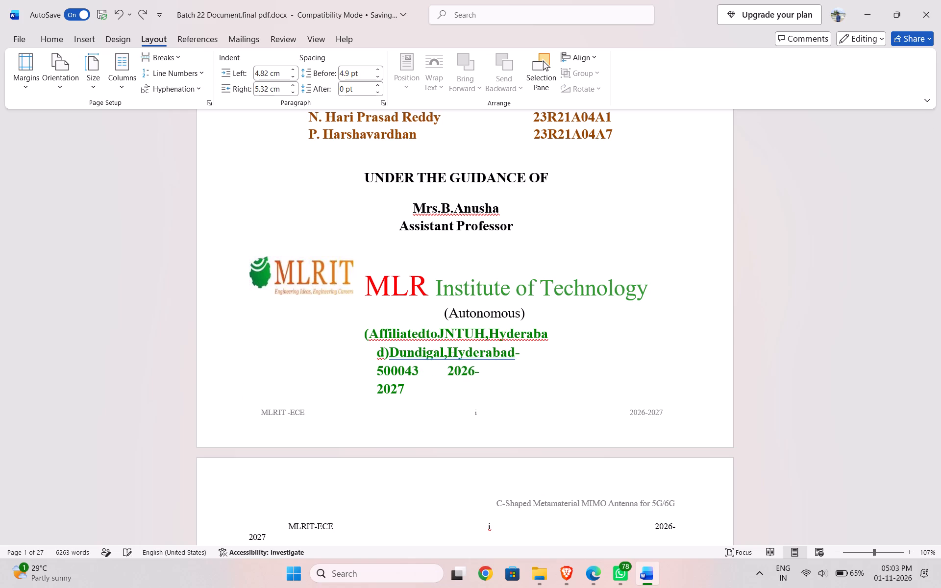
key("ctrl+z")
key("ctrl+z")
key("ctrl+z")
key("ctrl+z")
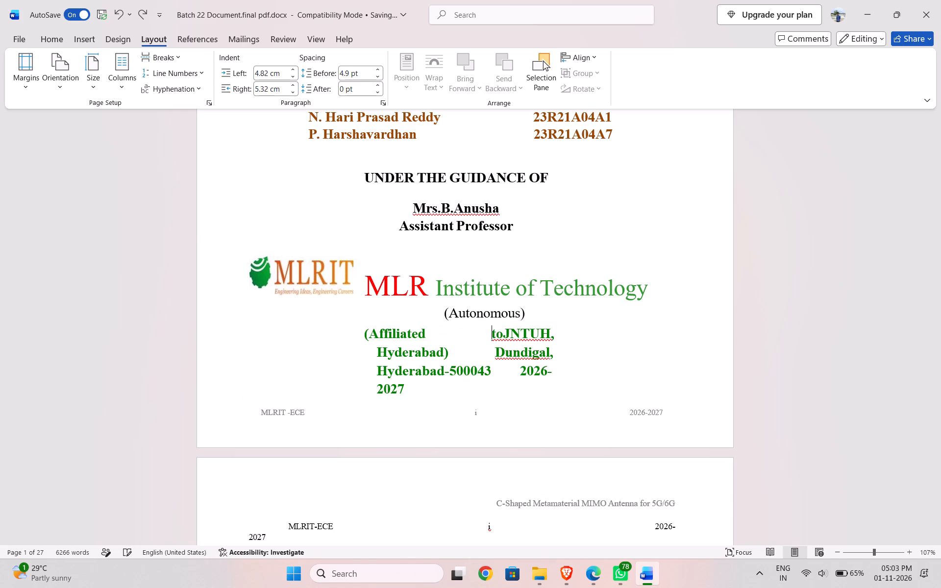
key("ctrl+z")
key("ctrl+z")
key("ctrl+z")
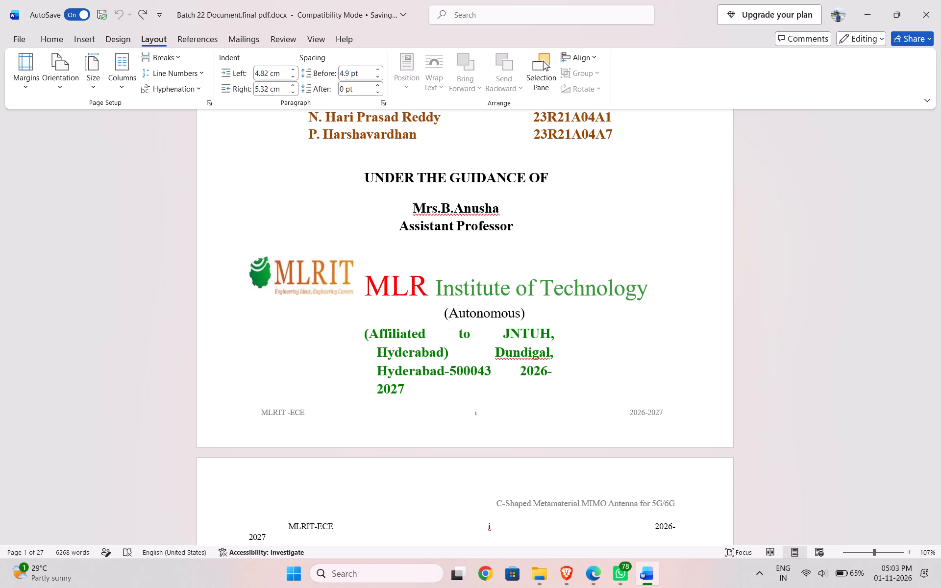
key("ctrl+z")
key("ctrl+z")
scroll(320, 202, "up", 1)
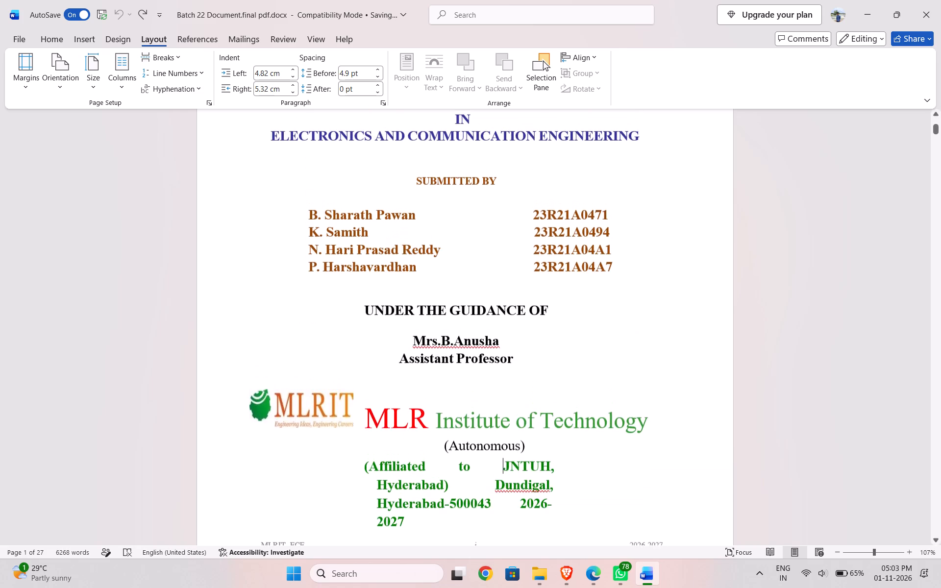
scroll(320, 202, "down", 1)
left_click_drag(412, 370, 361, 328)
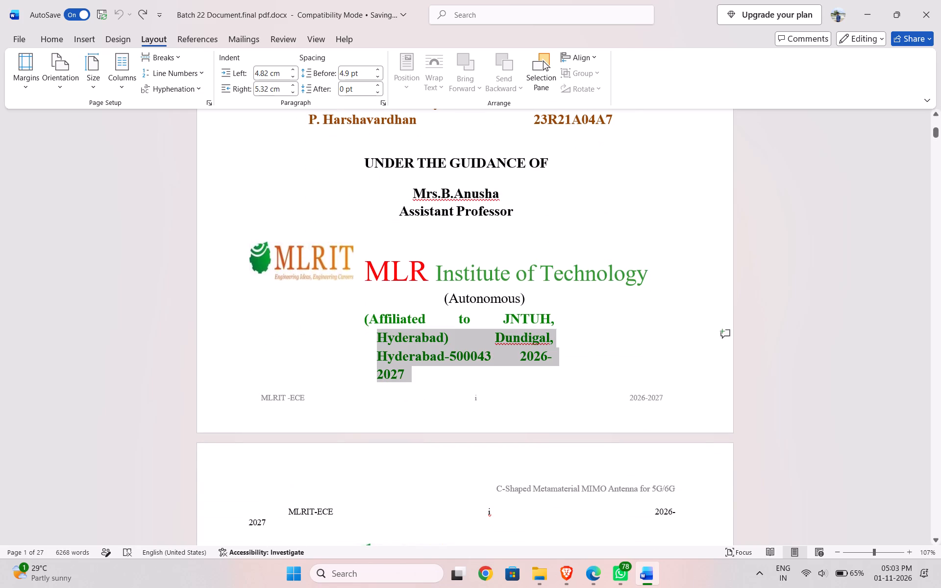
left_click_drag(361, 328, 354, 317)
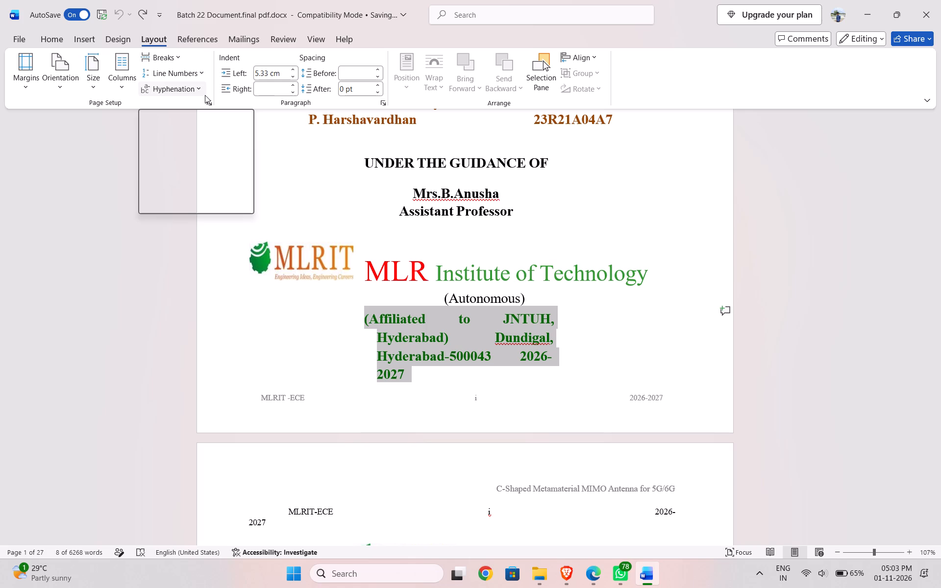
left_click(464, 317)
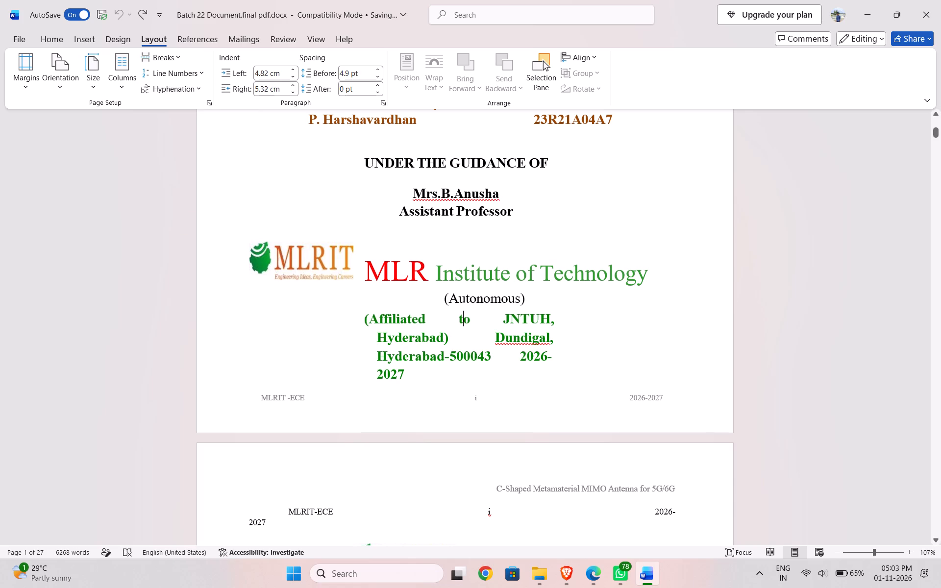
Select the whole affiliation text, from "(Affiliated" to "2027", and set its left indent to 3.9 cm.
left_click_drag(431, 386, 357, 320)
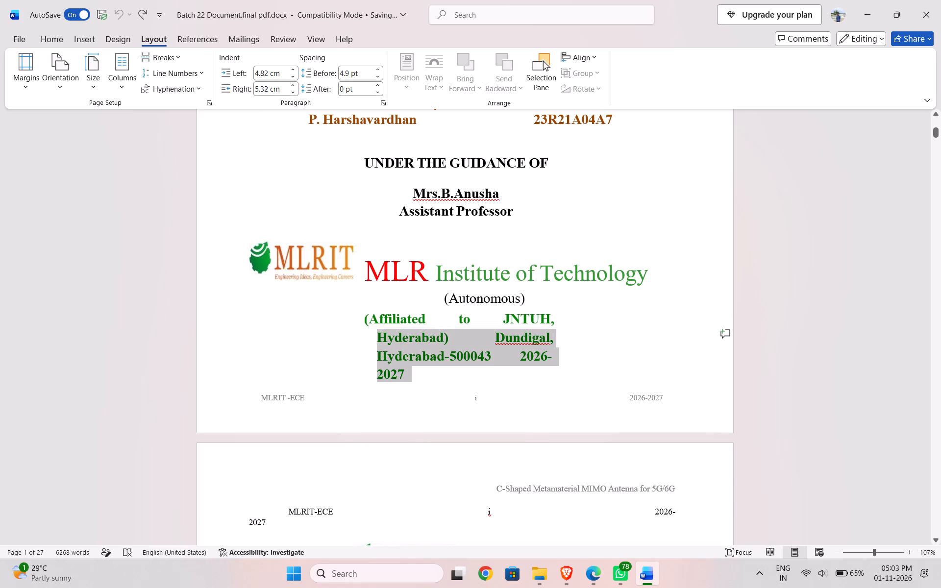
left_click_drag(357, 320, 353, 312)
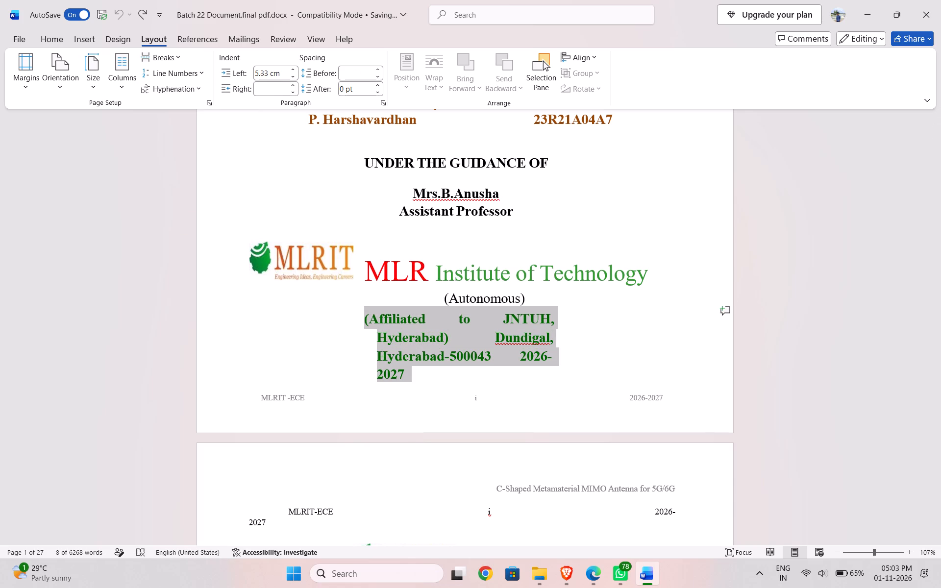
left_click_drag(268, 73, 273, 73)
left_click_drag(273, 73, 273, 73)
key("4")
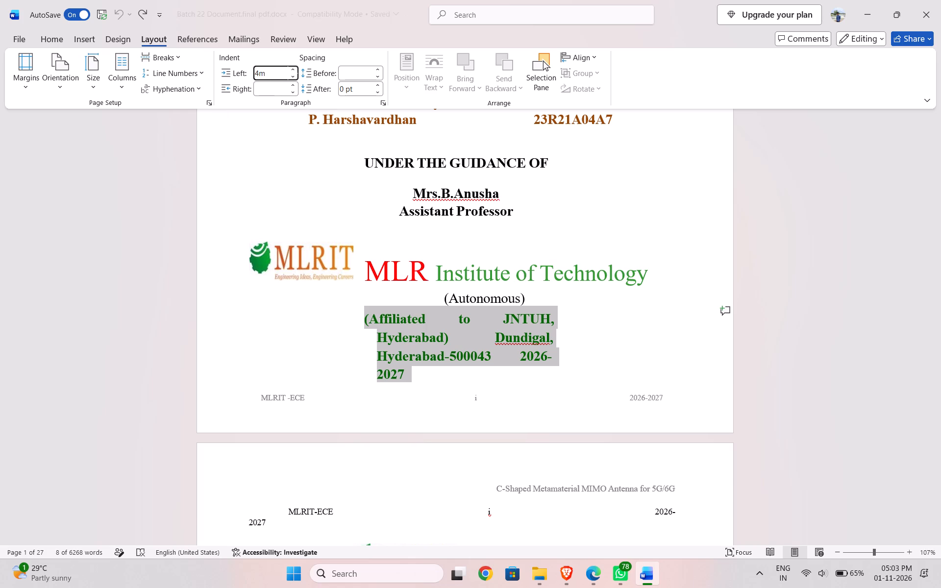
left_click(272, 88)
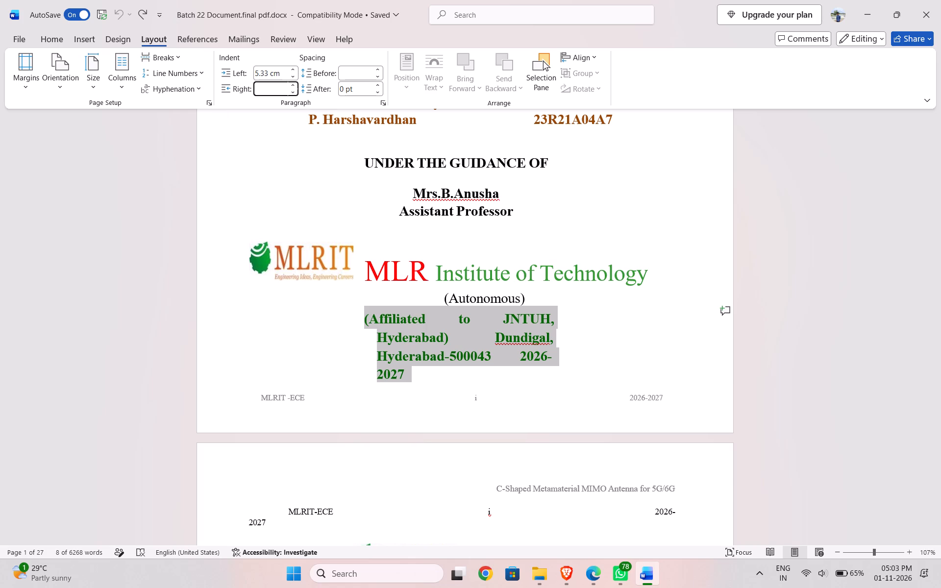
left_click(266, 72)
type("4")
key("space")
type("cm")
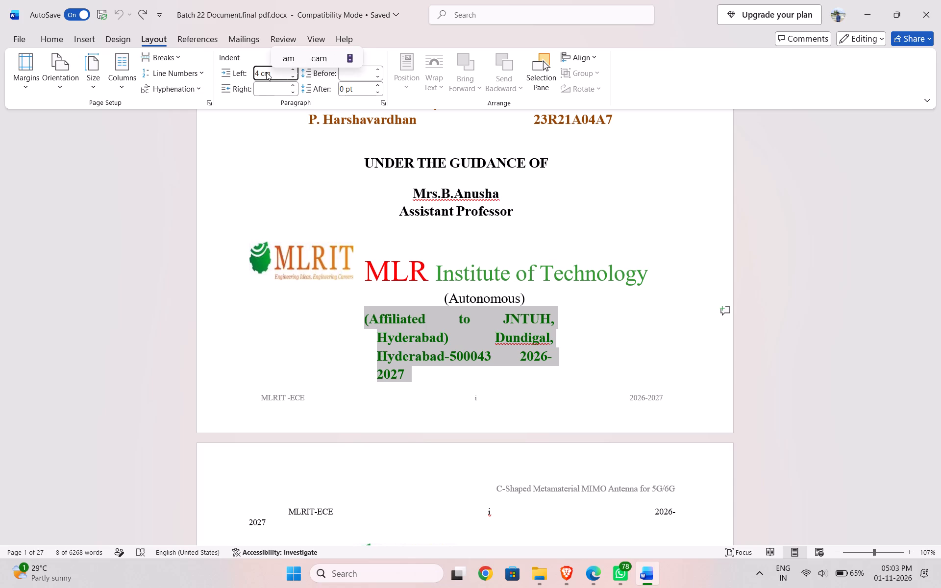
key("Down")
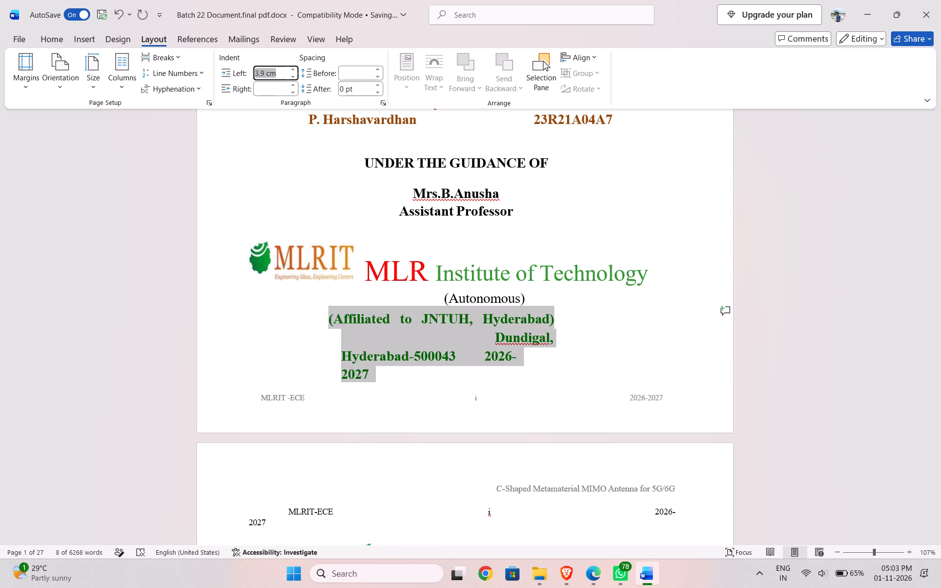
Set the right indent of the selected affiliation text to 3.9 cm.
left_click(268, 88)
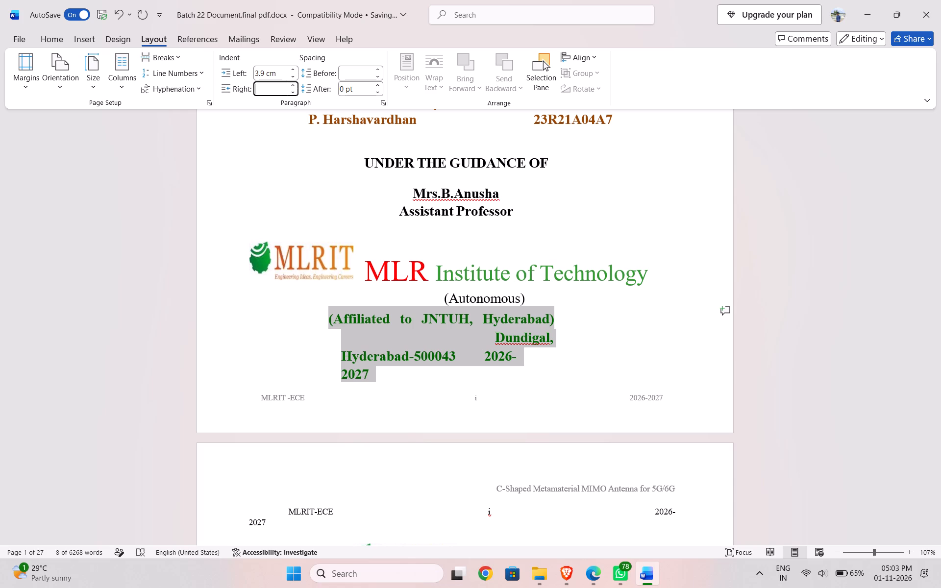
type("3.9")
type("cm")
key("Return")
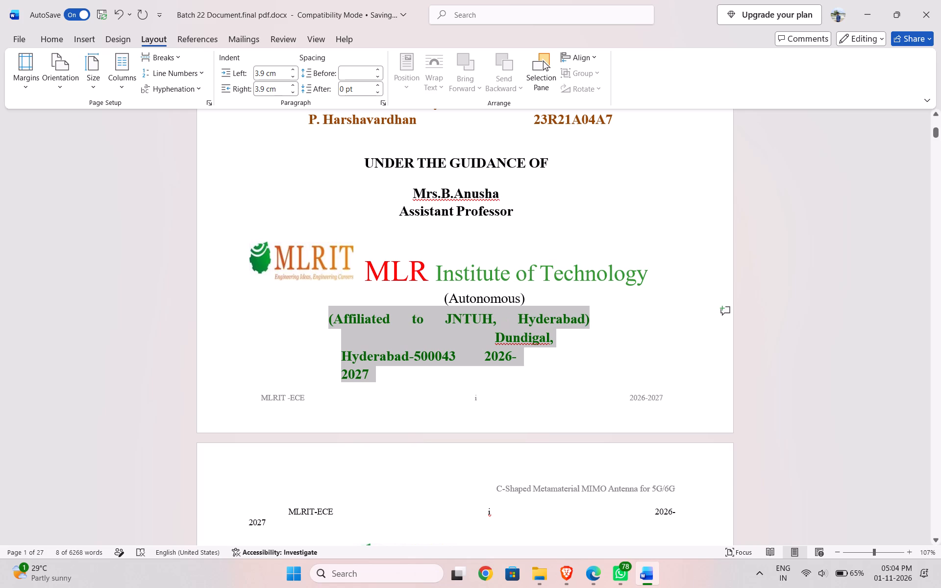
Delete the gap between "Hyderabad)" and "Dundigal" and the spaces before and after "to" in the affiliation text.
left_click(439, 331)
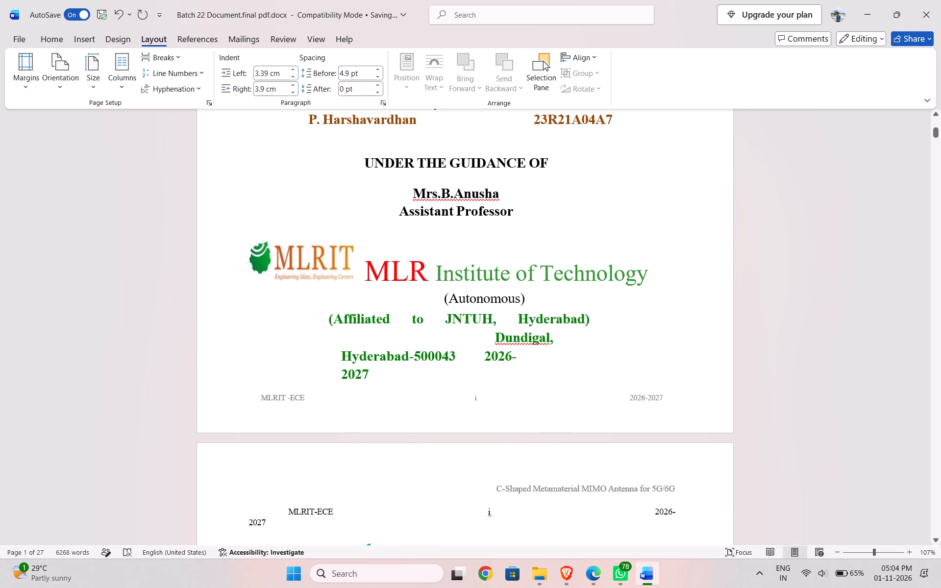
key("BackSpace")
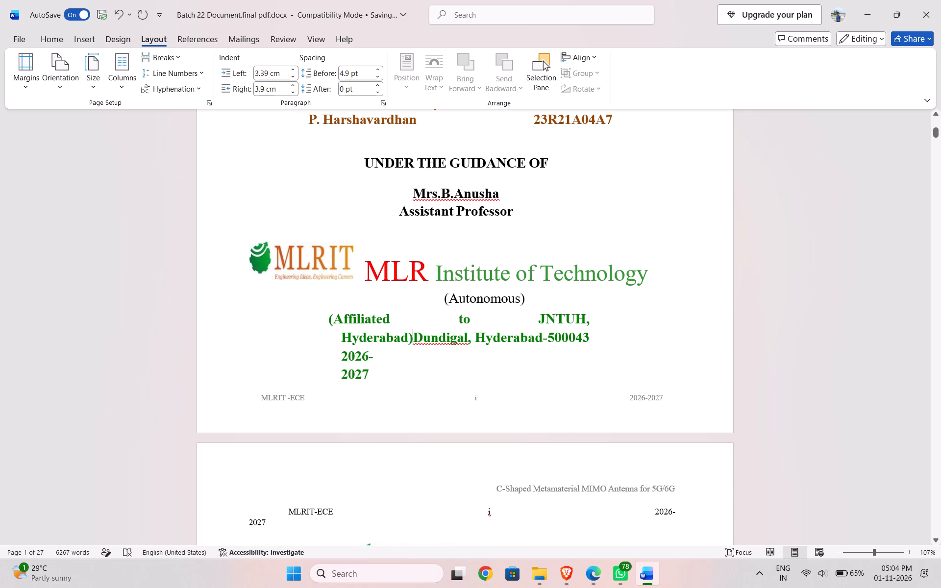
left_click(459, 321)
key("BackSpace")
key("space")
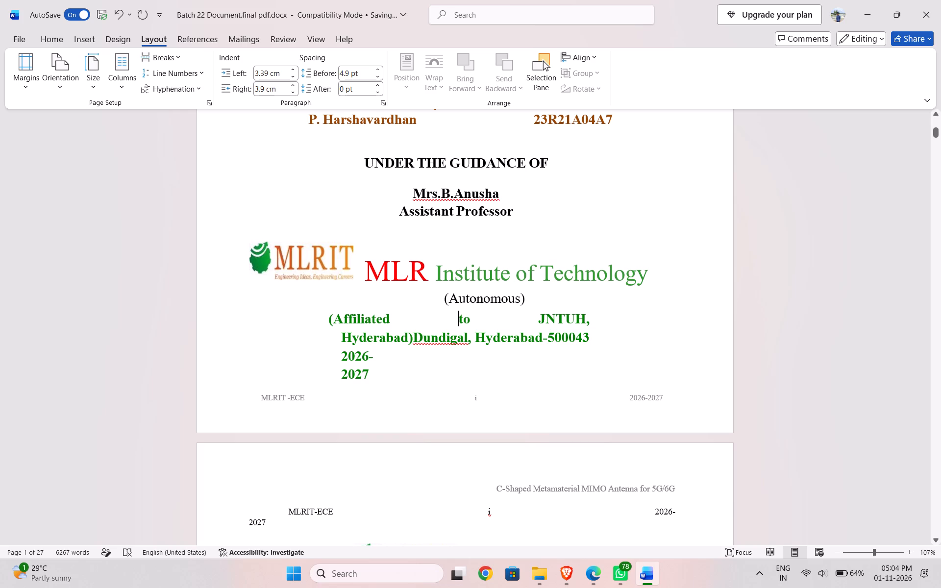
left_click_drag(448, 321, 457, 320)
left_click_drag(457, 320, 504, 321)
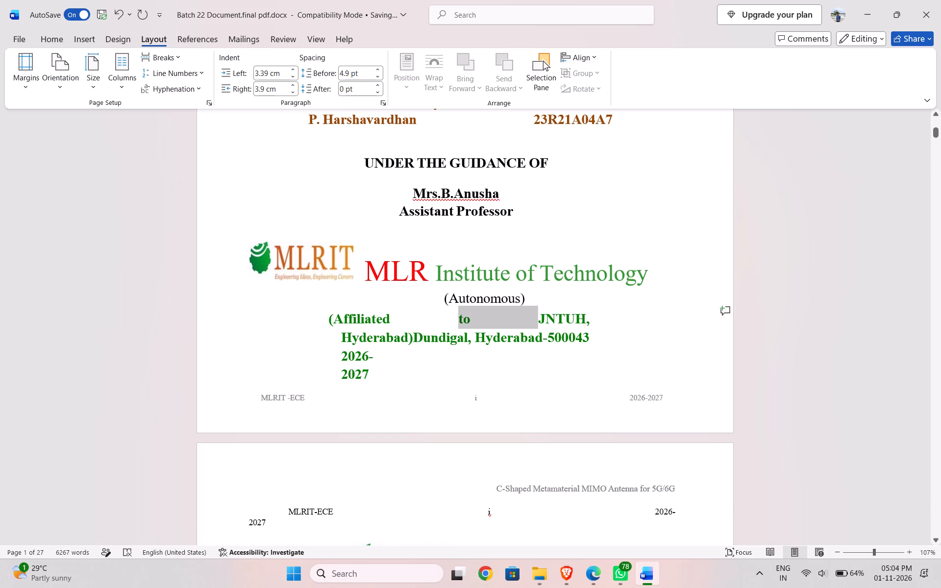
left_click_drag(504, 321, 503, 321)
left_click(503, 321)
left_click(533, 320)
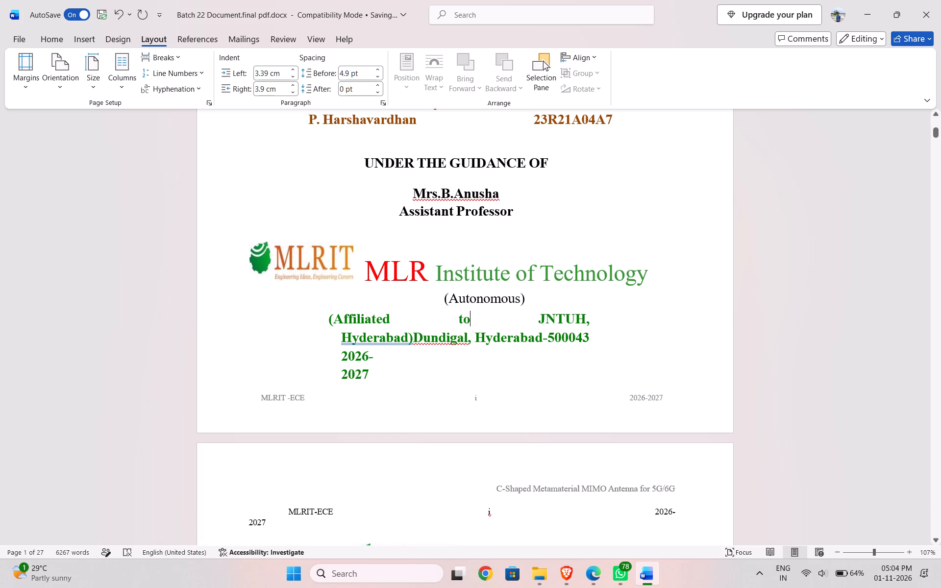
key("BackSpace")
left_click(523, 321)
key("BackSpace")
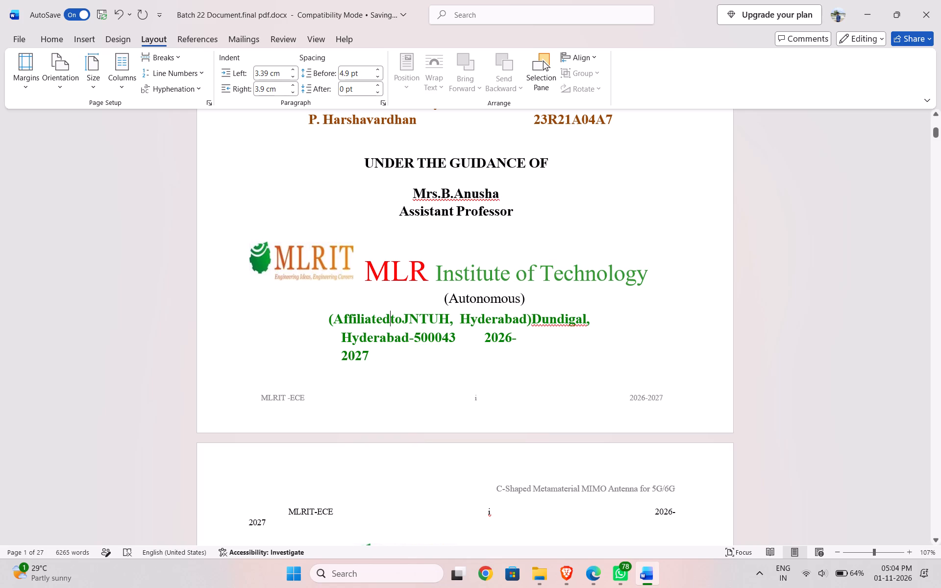
Break the affiliation text into separate lines before "Dundigal" and before "2026-".
left_click(534, 319)
key("Return")
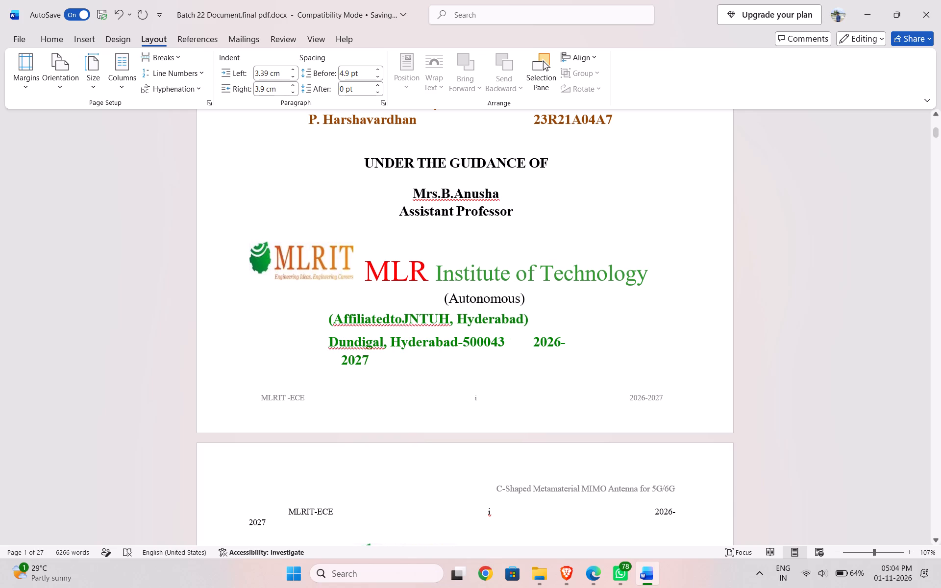
left_click(532, 341)
key("Return")
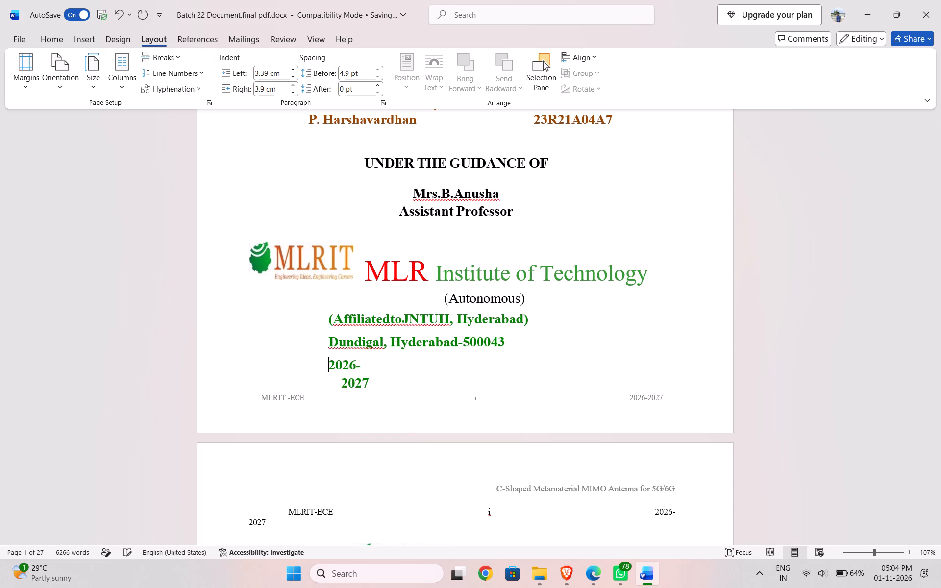
Join the separate "2027" line onto "2026-" so the year range reads "2026-2027" on one line.
left_click(342, 384)
key("BackSpace")
key("BackSpace")
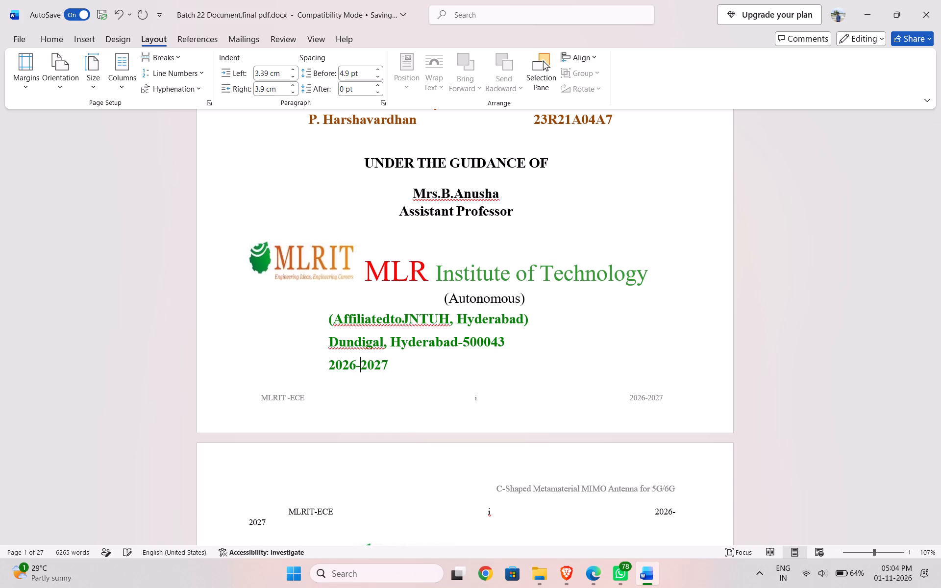
Shift the green "2026-2027" line inward by inserting 15 spaces before it.
left_click(329, 362)
key("space")
key("space")
key("space")
key("space")
key("space")
key("space")
key("space")
key("space")
key("space")
key("space")
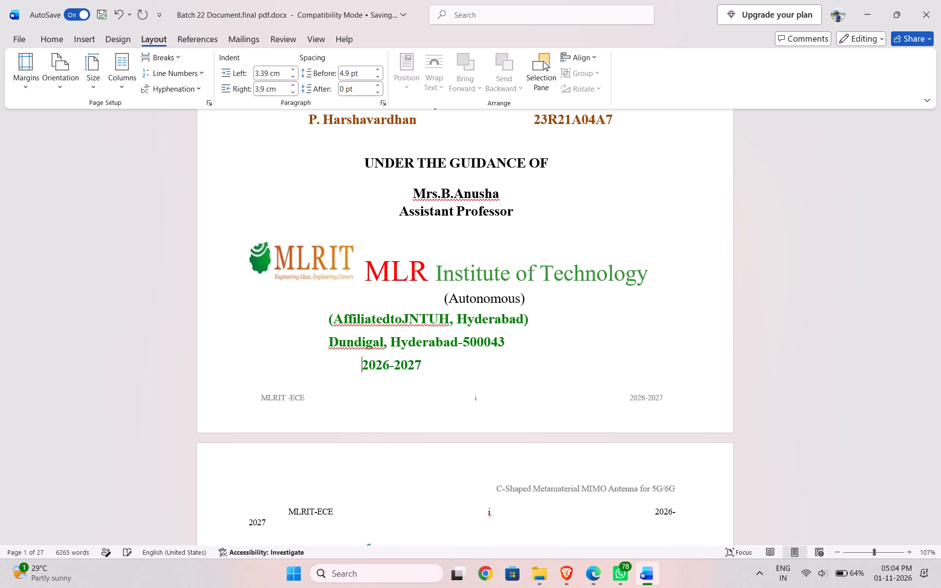
key("space")
key("space")
key("space")
key("space")
key("space")
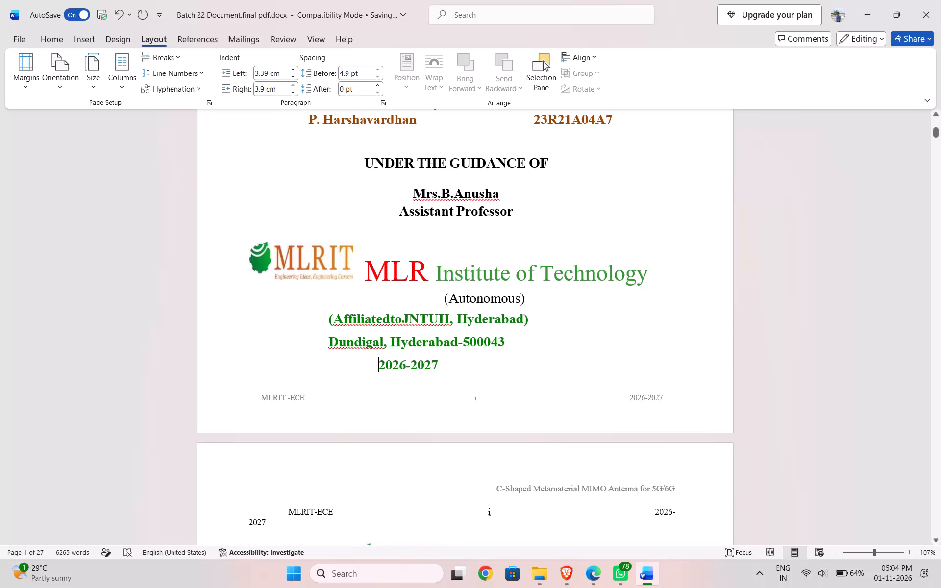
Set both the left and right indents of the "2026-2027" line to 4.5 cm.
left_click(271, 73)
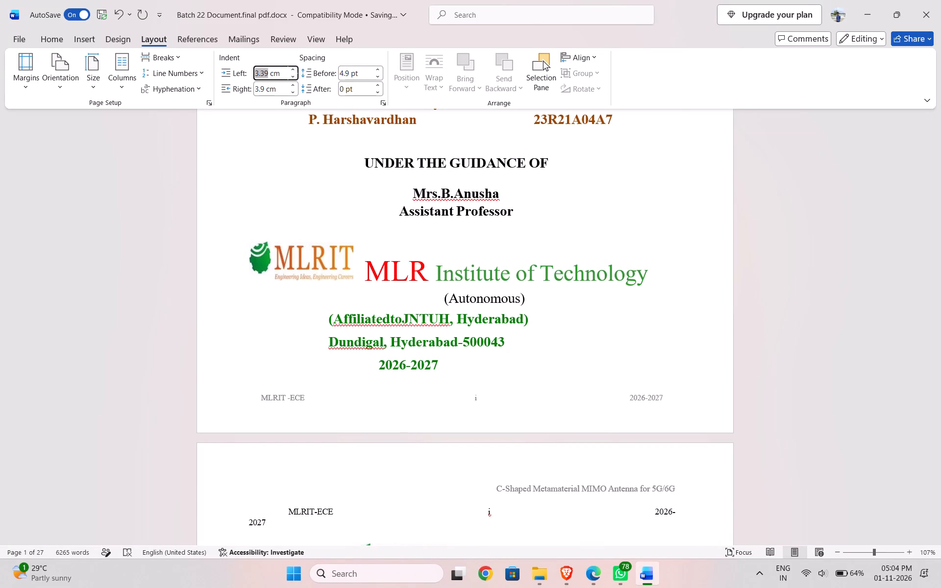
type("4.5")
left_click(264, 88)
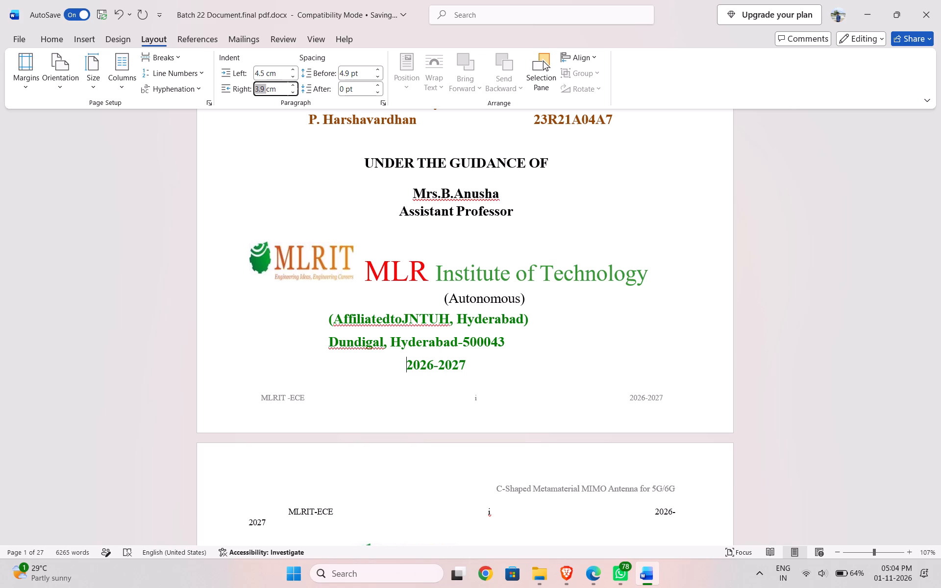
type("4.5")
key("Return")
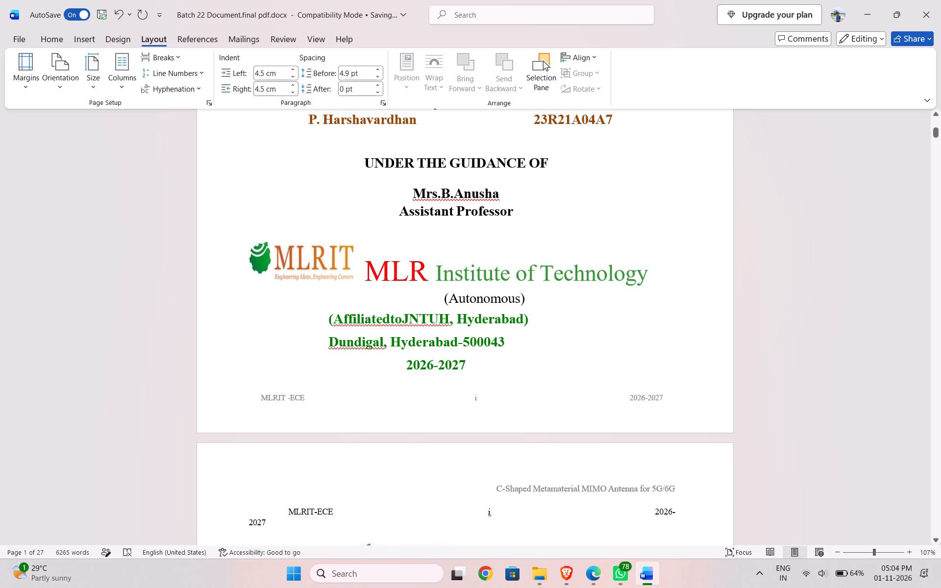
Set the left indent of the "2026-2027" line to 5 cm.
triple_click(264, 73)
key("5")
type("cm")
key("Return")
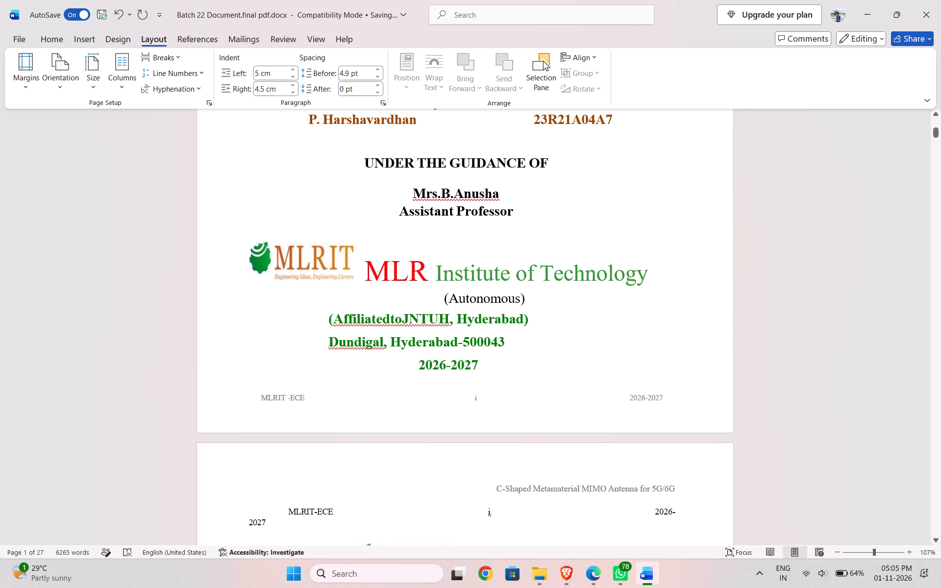
Select all three affiliation lines, from "(Affiliated" to "2026-2027", and set their left indent to 4.5 cm.
left_click_drag(487, 362, 345, 324)
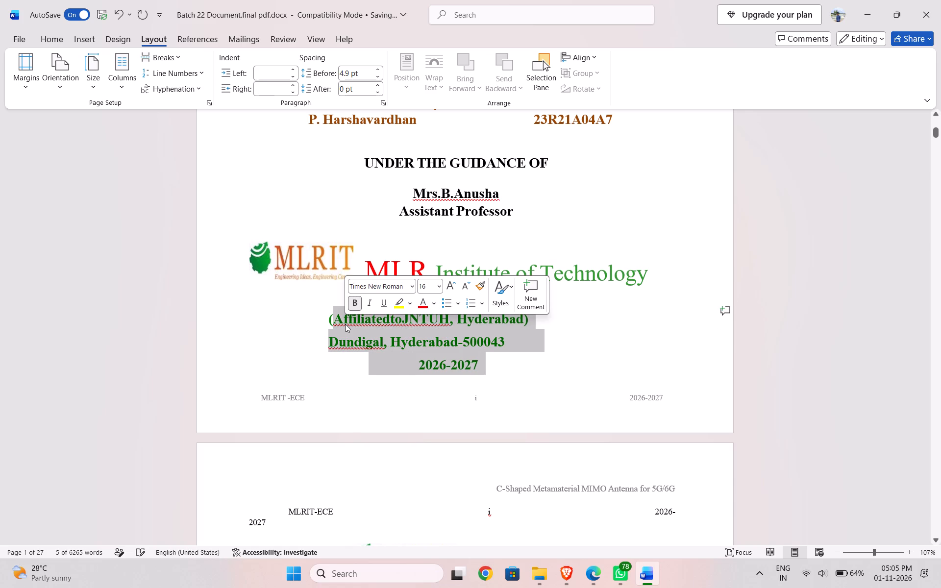
double_click(345, 324)
left_click(327, 320)
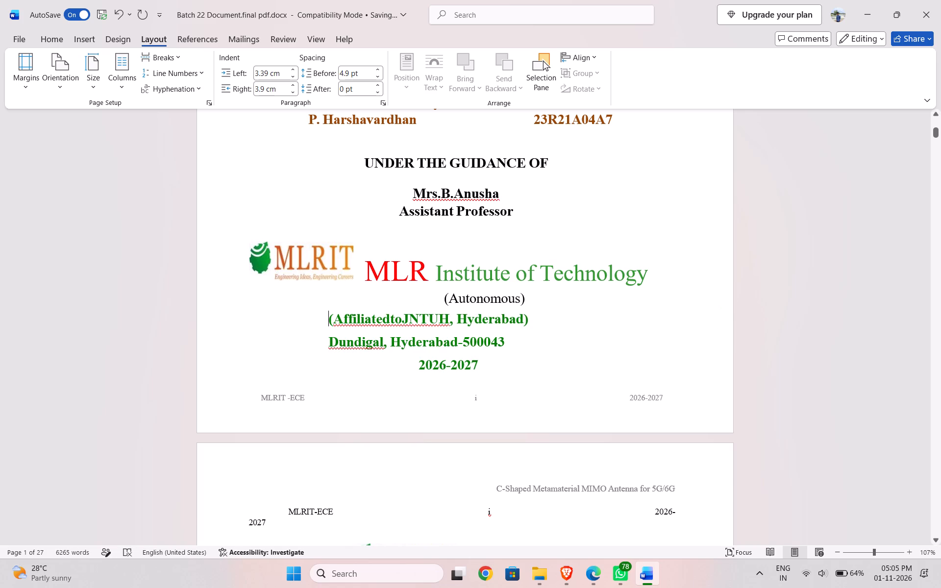
left_click_drag(327, 320, 490, 369)
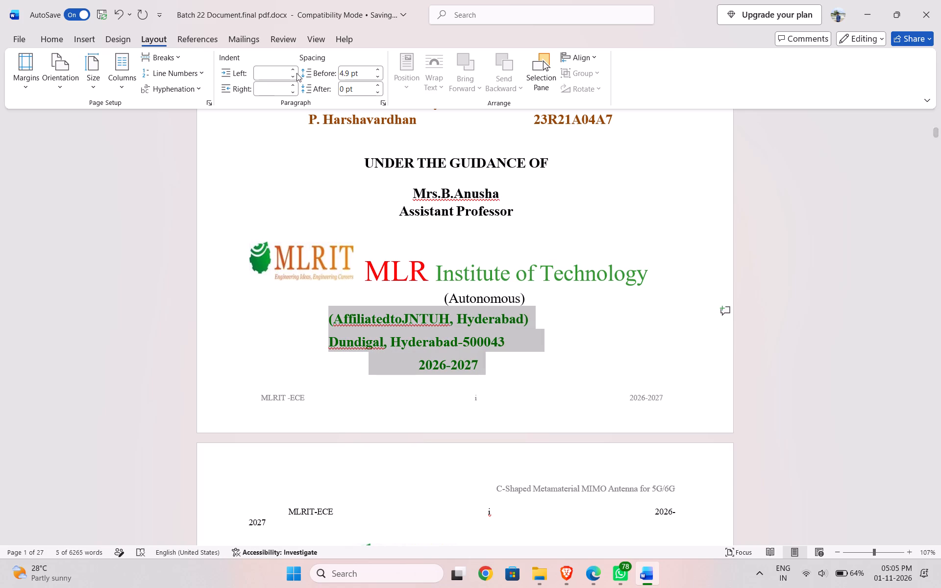
left_click(267, 71)
type("4.5")
type("sm")
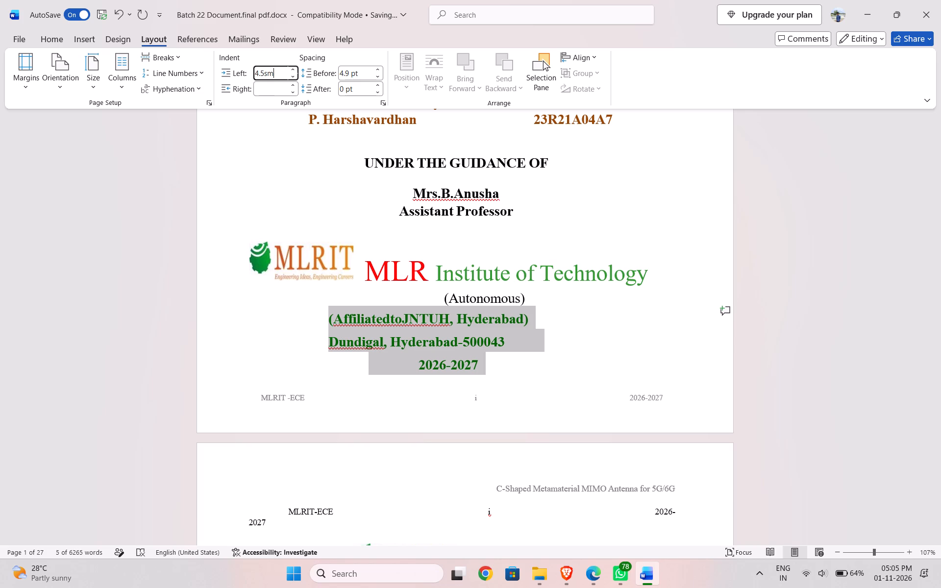
left_click(265, 90)
left_click(269, 71)
type("4.5")
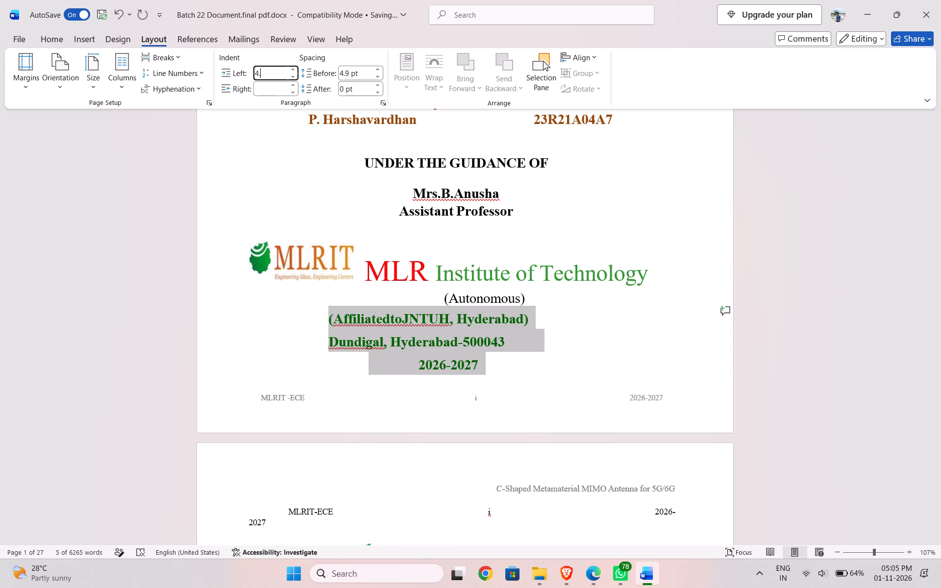
key("space")
type("cm")
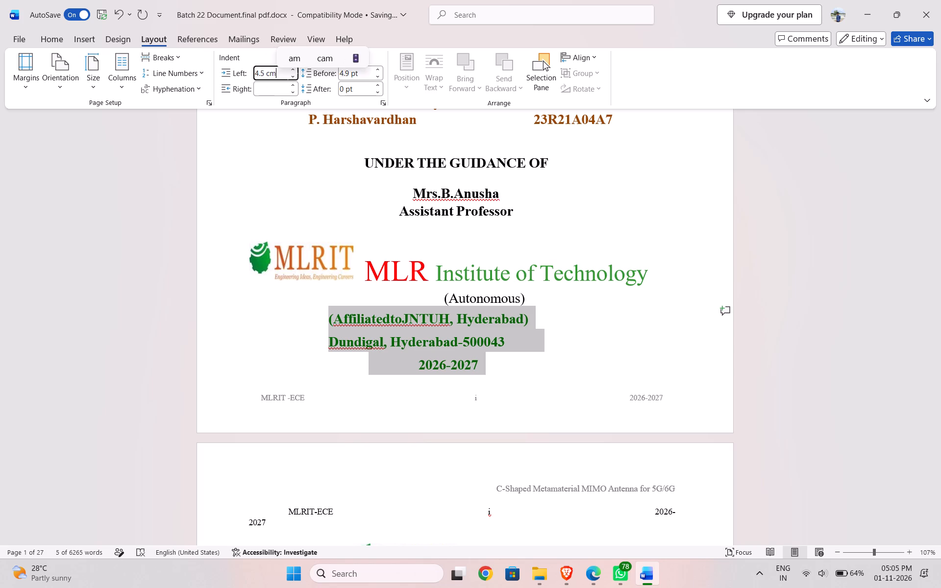
key("Return")
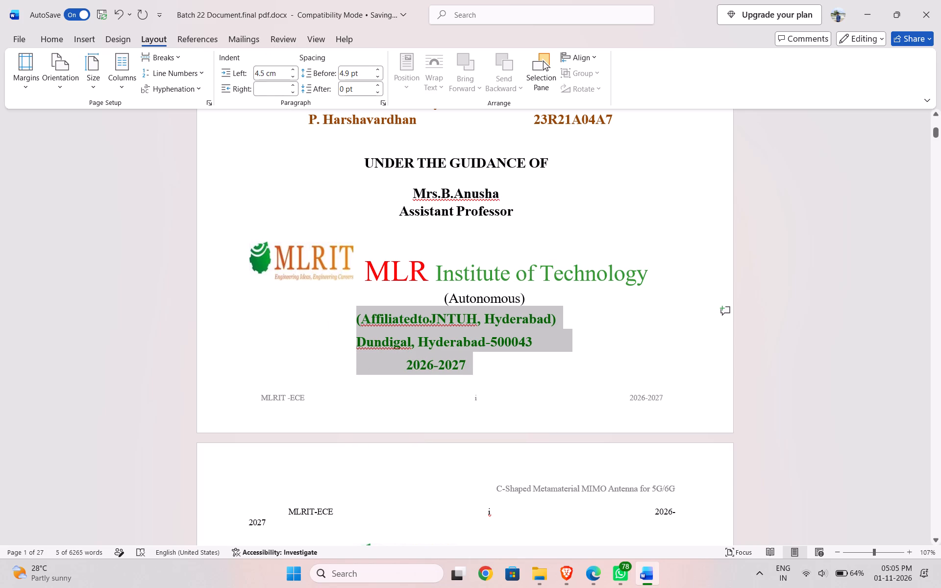
Set the right indent of the three selected affiliation lines to 4.5 cm and clear the selection.
left_click(265, 91)
type("4.5")
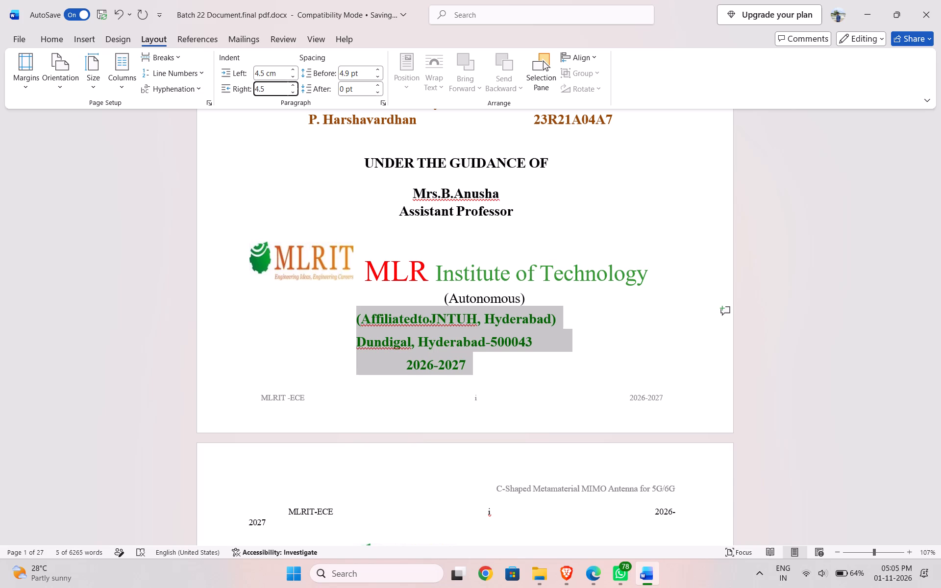
key("space")
type("cm")
key("Return")
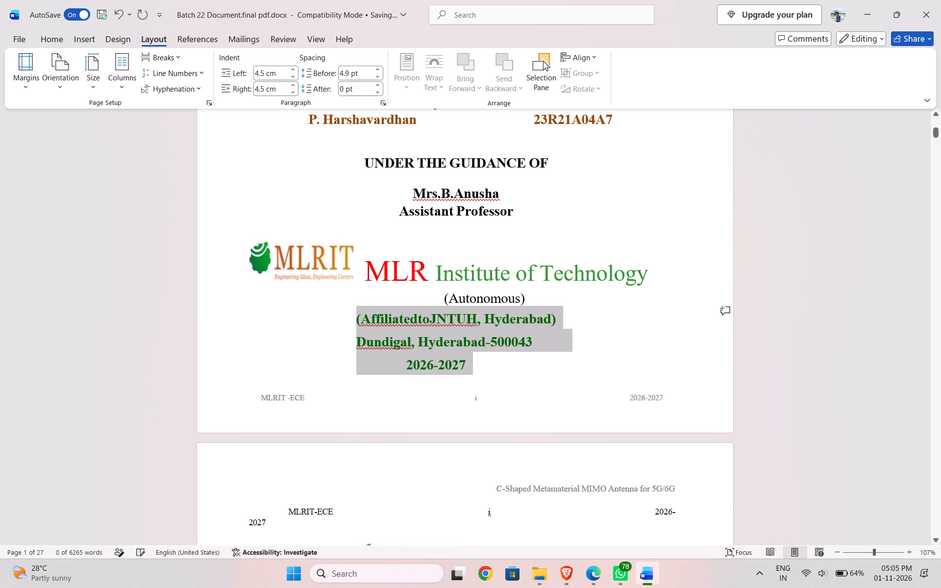
left_click(295, 164)
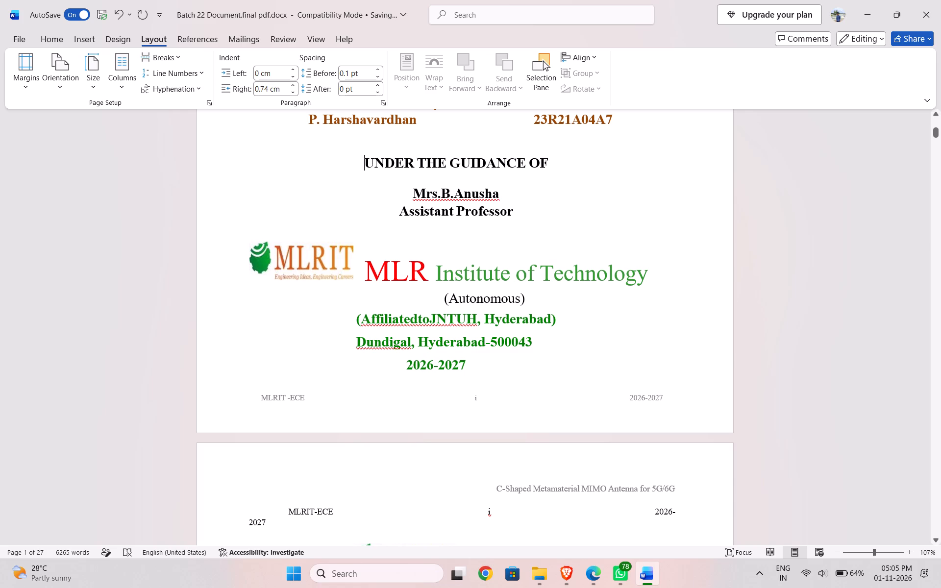
Insert spaces before and after "to" so the first affiliation line reads "(Affiliated to JNTUH, Hyderabad)".
left_click(429, 319)
key("space")
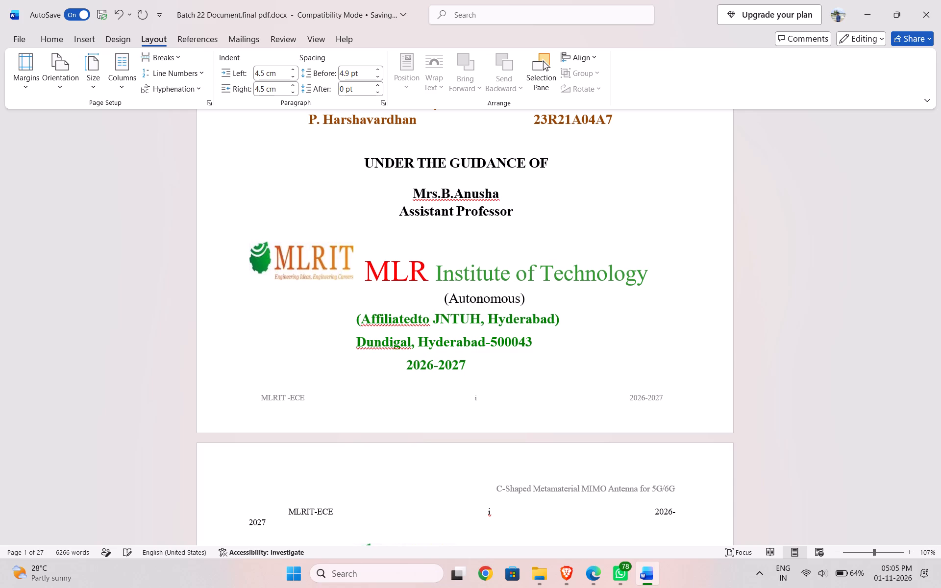
left_click(420, 319)
key("space")
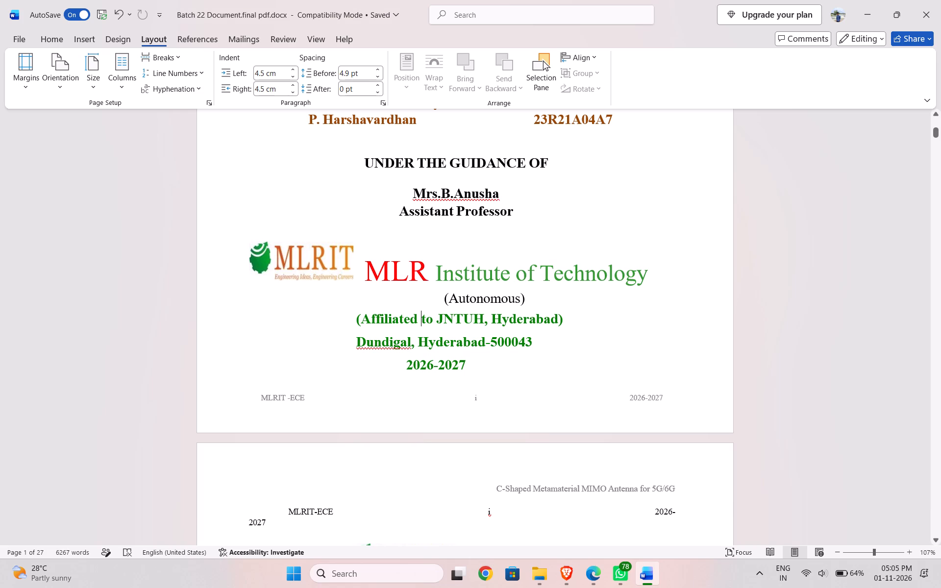
Shift the green "2026-2027" line further inward by inserting ten more spaces before it.
left_click(403, 358)
key("space")
key("space")
key("space")
key("space")
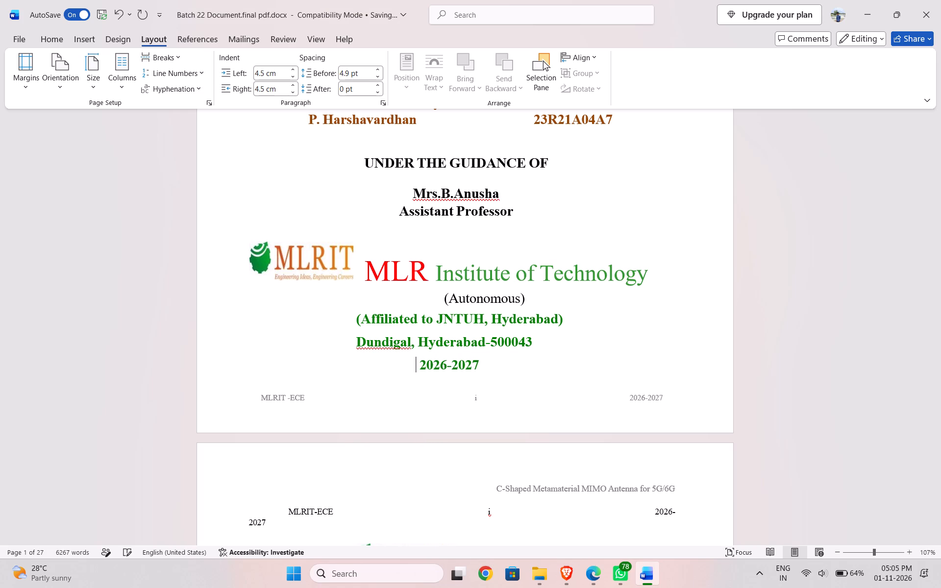
key("space")
key("space")
key("space")
key("space")
key("space")
key("space")
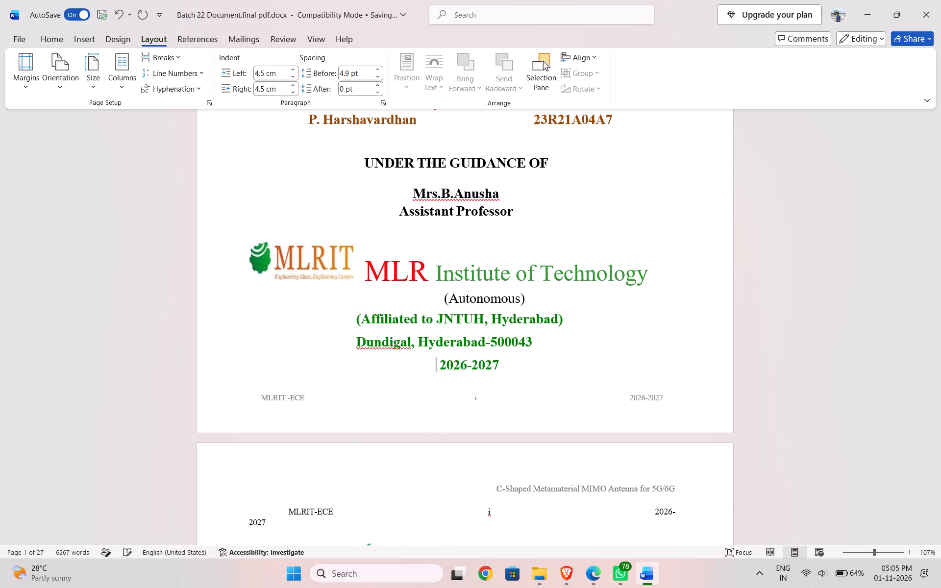
Shift the "(Affiliated to JNTUH, Hyderabad)" line inward with three leading spaces, keeping it on one line.
left_click(348, 318)
key("space")
key("space")
key("space")
key("space")
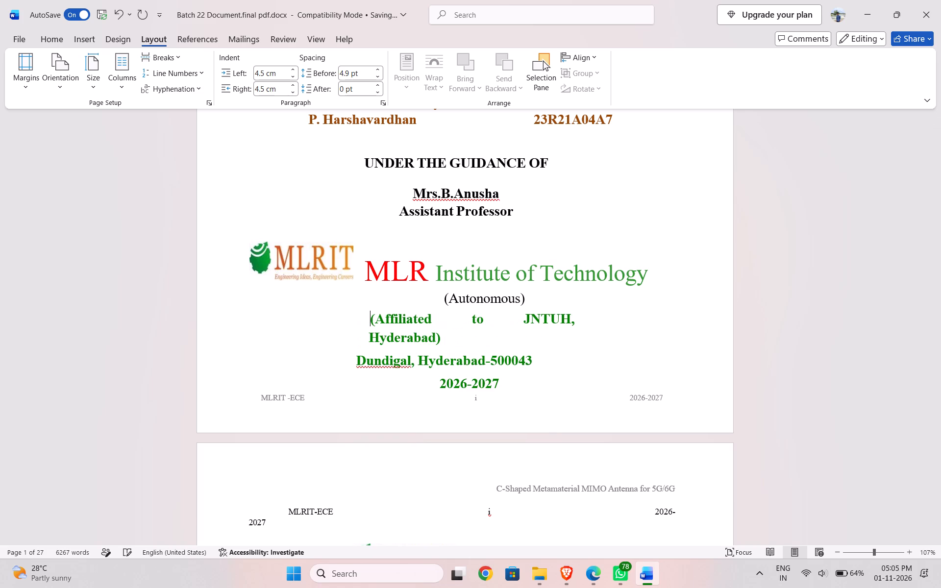
key("BackSpace")
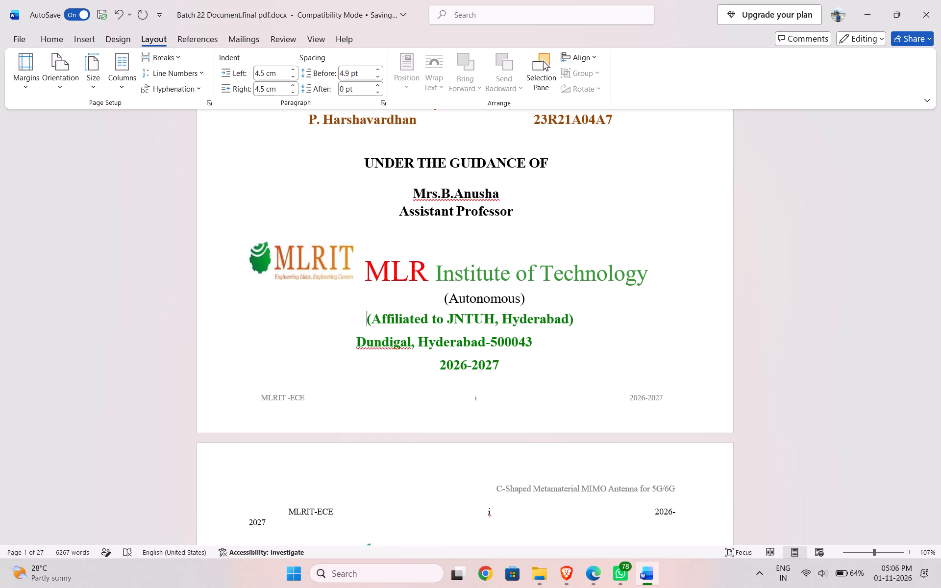
Shift the green "Dundigal, Hyderabad-500043" line on the title page inward with six leading spaces.
left_click(354, 343)
key("space")
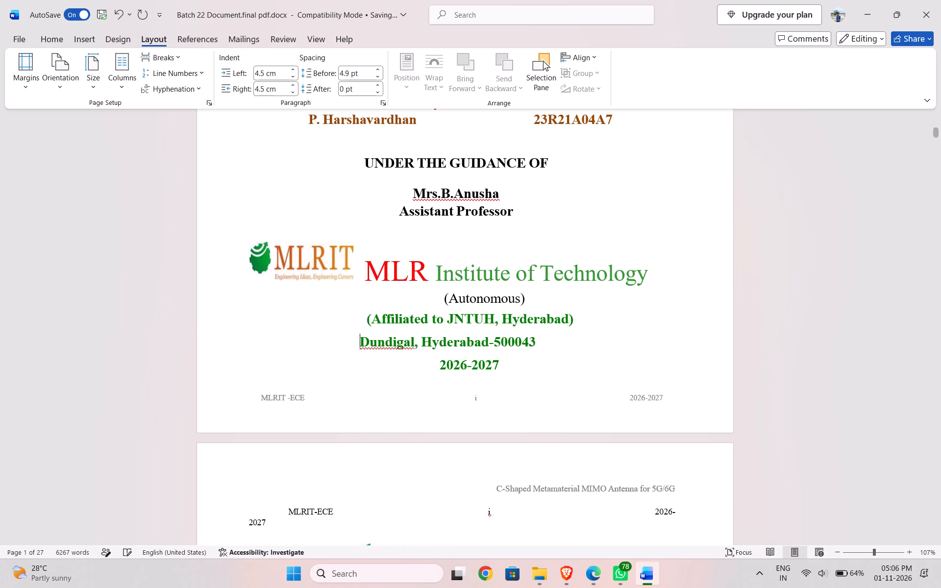
key("space")
key("space")
key("space")
key("space")
key("space")
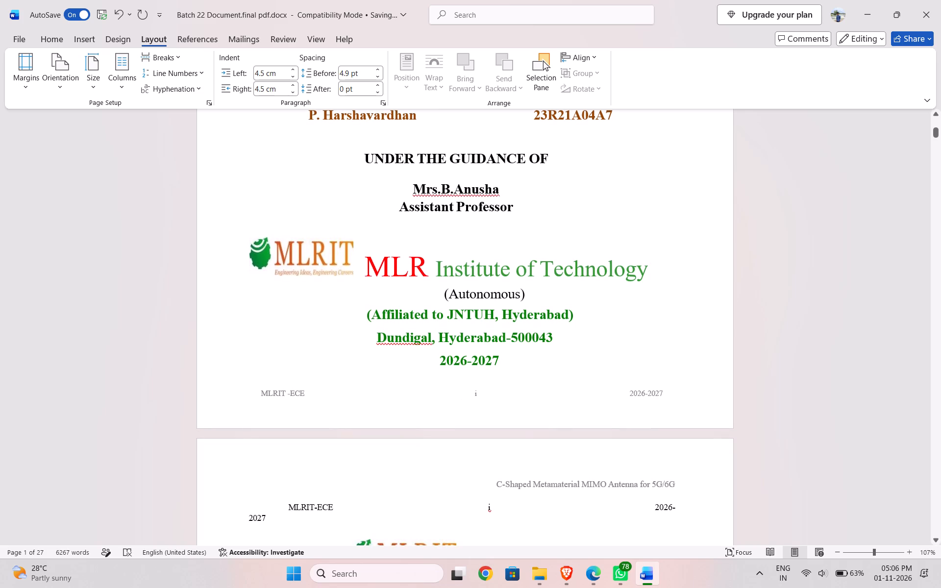
Replace the gap before "(Autonomous)" on the title page with spaces, centring it above the "(Affiliated to JNTUH, Hyderabad)" line.
left_click(443, 296)
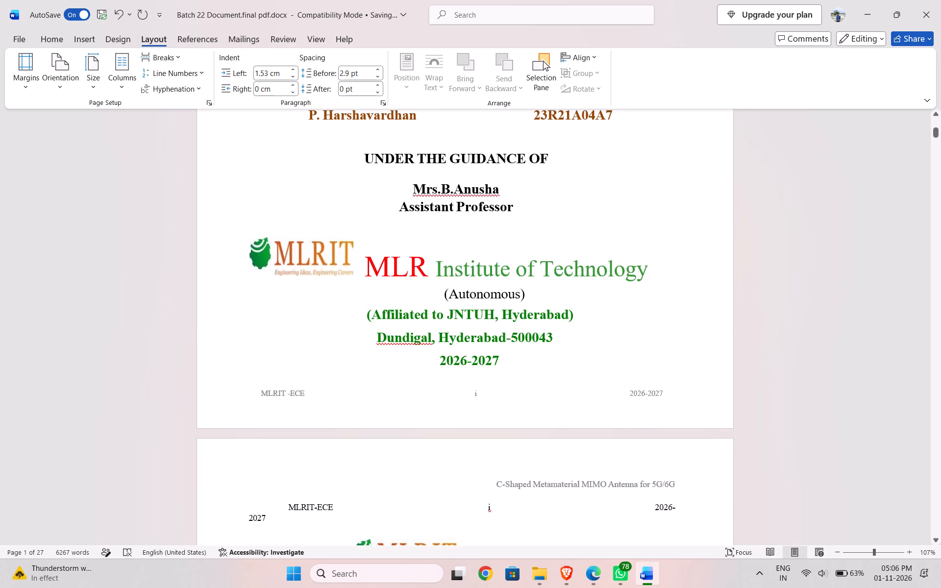
key("BackSpace")
key("space")
key("space")
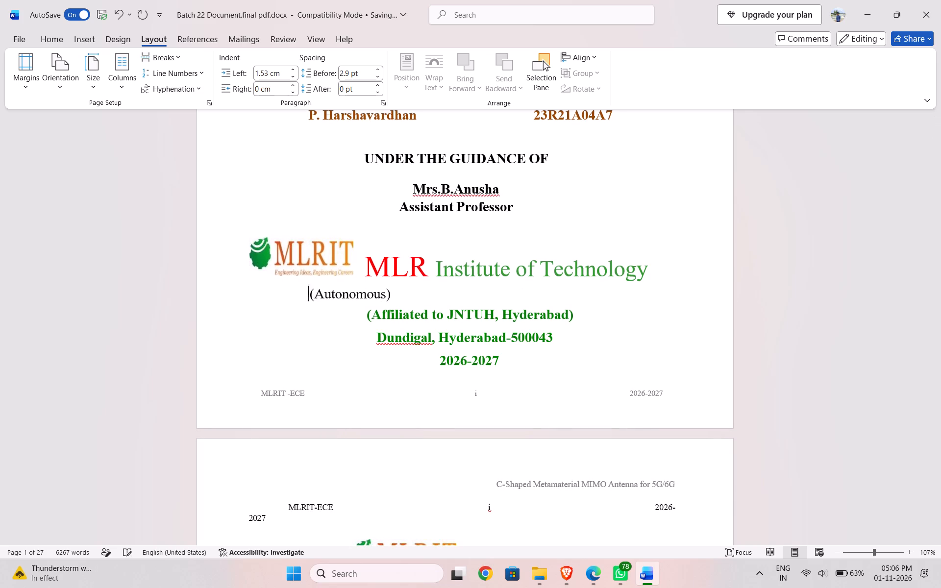
key("space")
key("space")
key("space")
key("space")
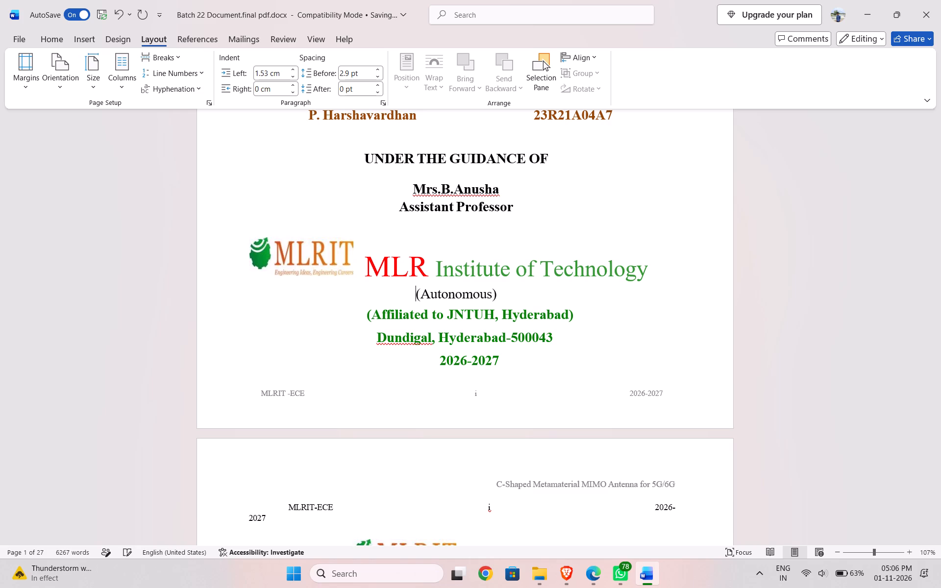
key("space")
key("space")
key("space")
key("space")
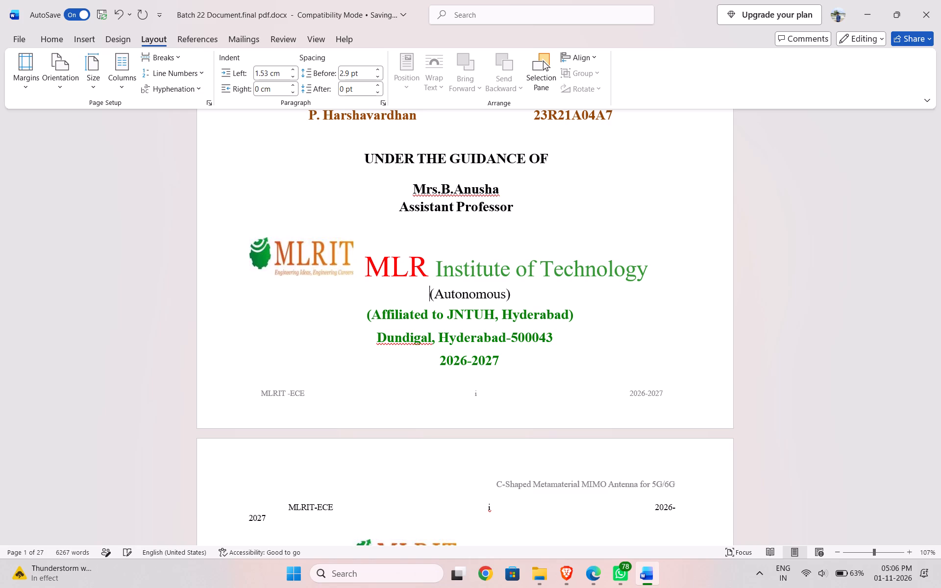
Examine the title page's bottom lines and footer against the header and institute block of the certificate page.
scroll(443, 296, "up", 1)
scroll(443, 296, "down", 2)
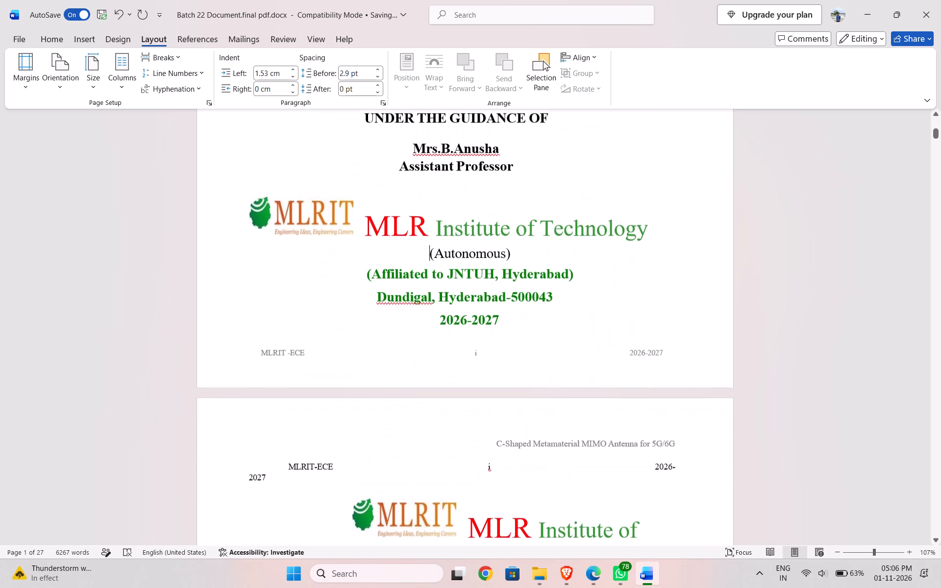
scroll(443, 296, "down", 3)
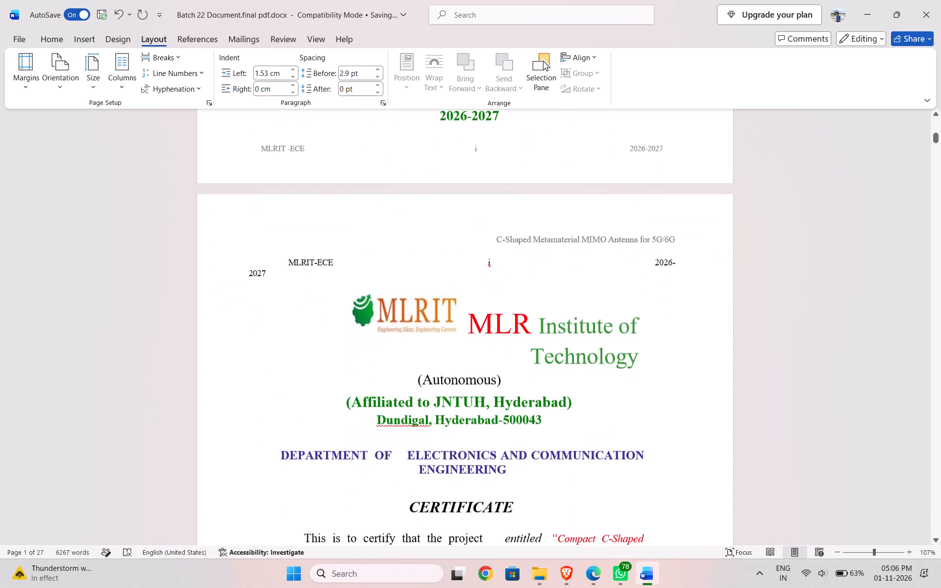
scroll(443, 296, "down", 1)
scroll(443, 296, "right", 1)
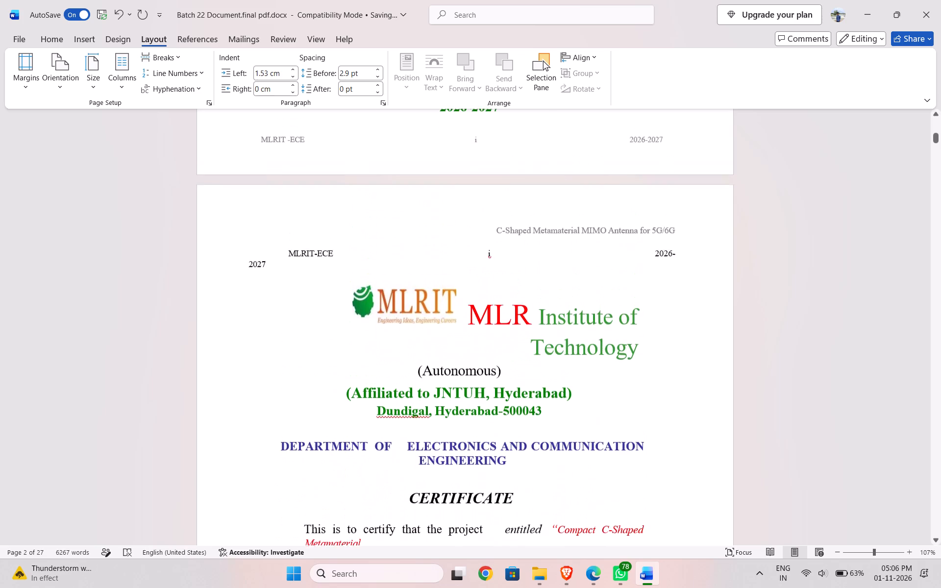
scroll(443, 296, "right", 1)
scroll(443, 296, "up", 1)
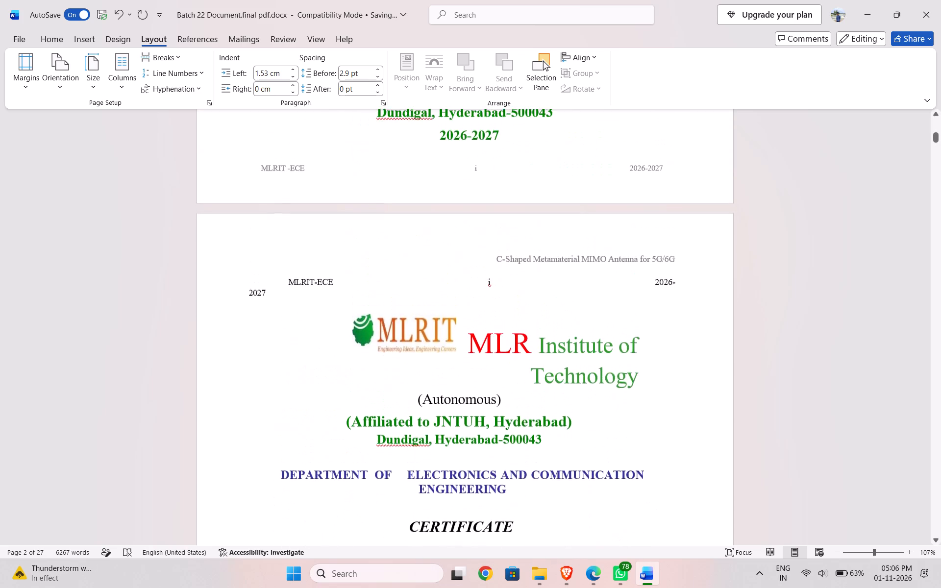
scroll(443, 296, "up", 1)
scroll(522, 330, "up", 1)
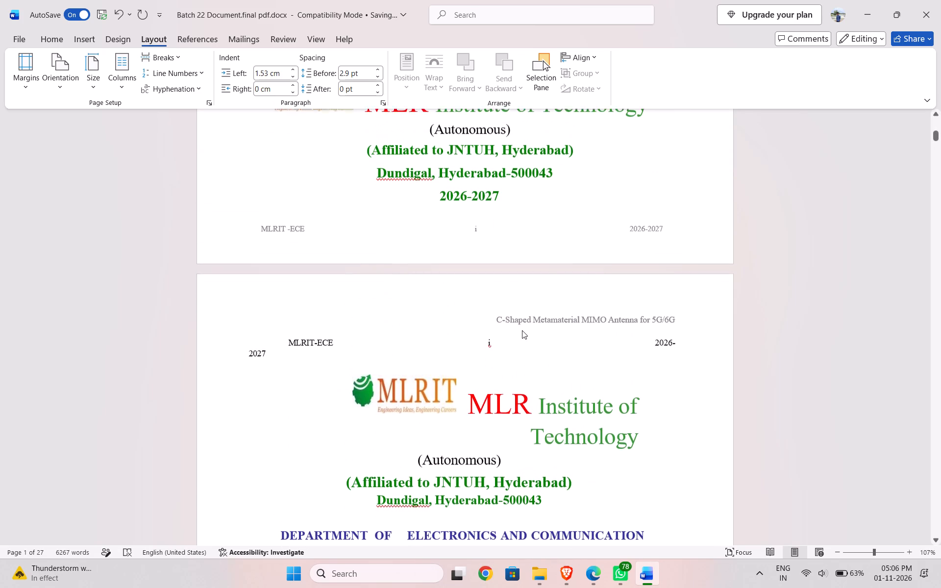
scroll(522, 330, "up", 1)
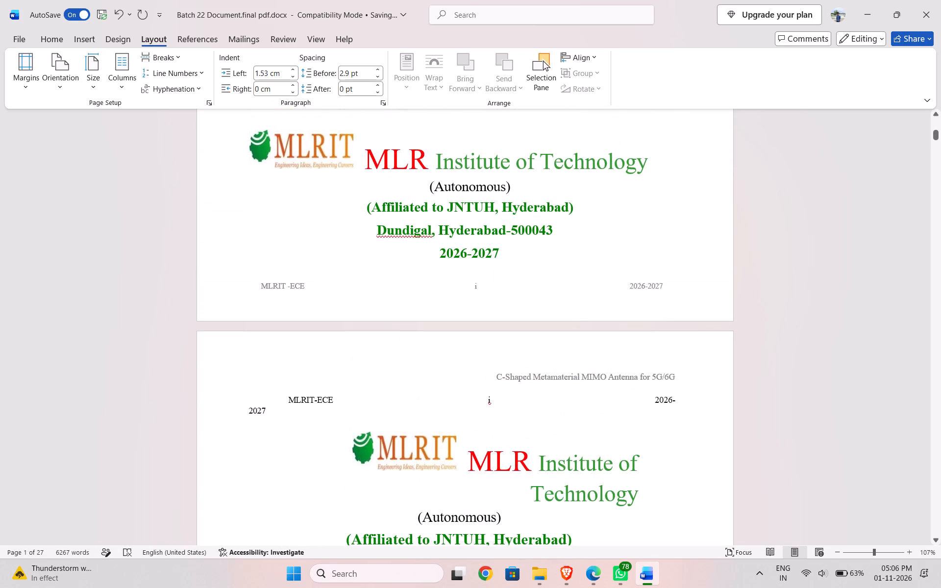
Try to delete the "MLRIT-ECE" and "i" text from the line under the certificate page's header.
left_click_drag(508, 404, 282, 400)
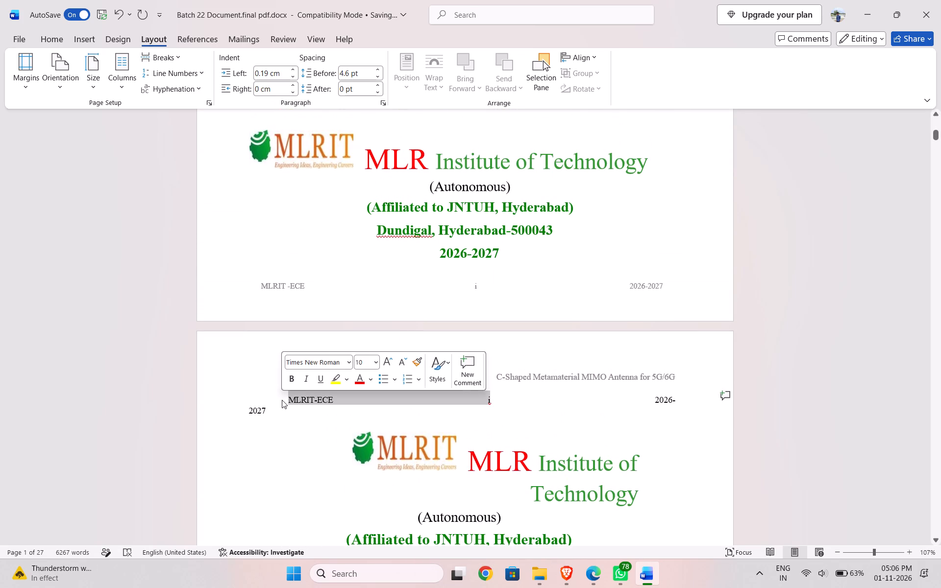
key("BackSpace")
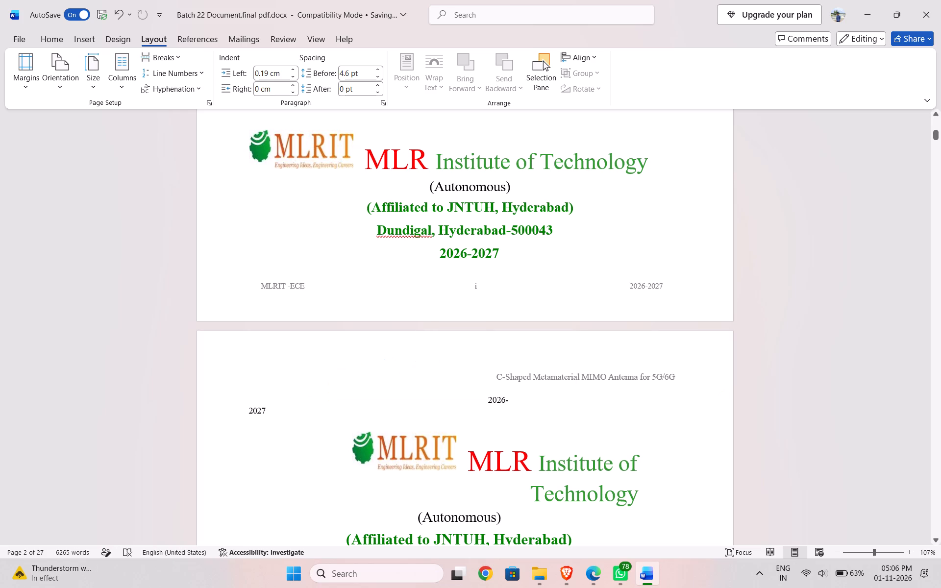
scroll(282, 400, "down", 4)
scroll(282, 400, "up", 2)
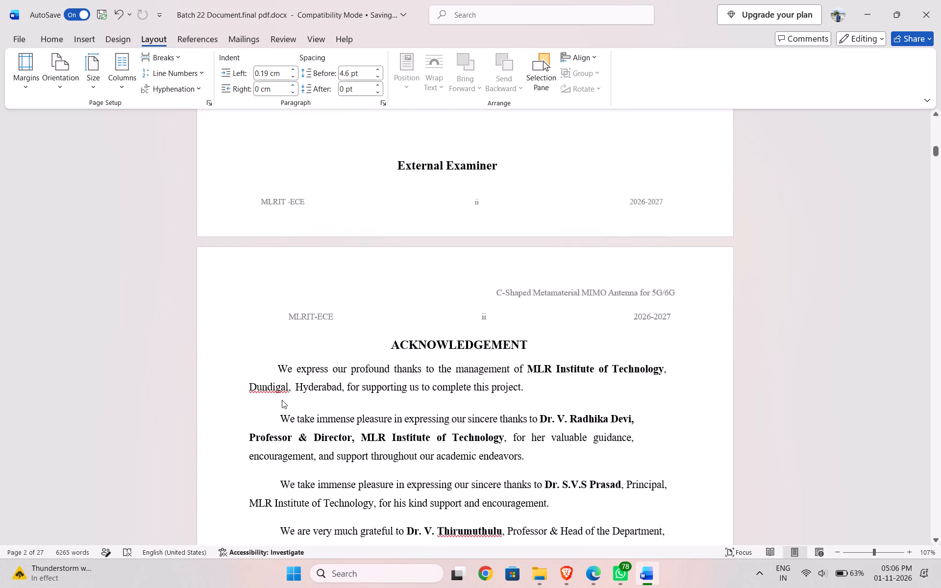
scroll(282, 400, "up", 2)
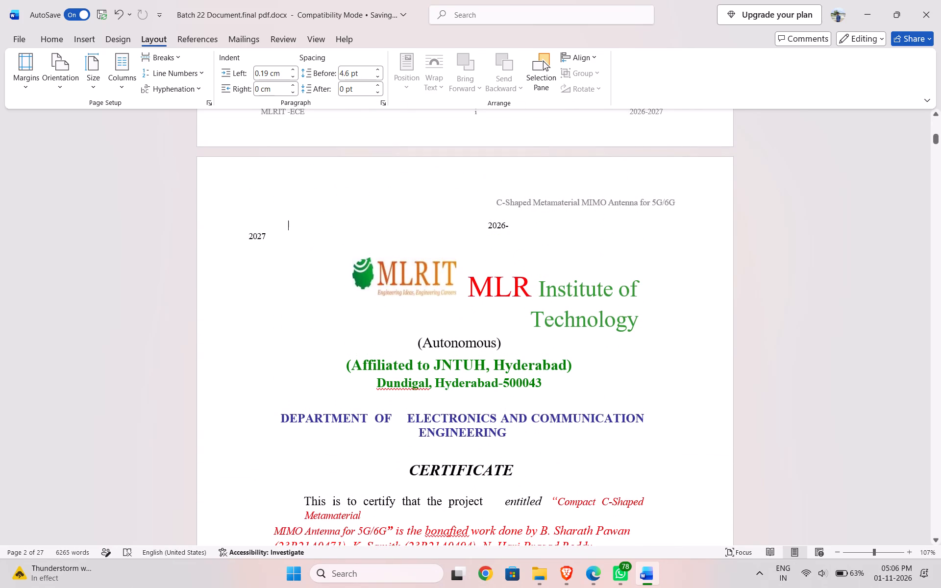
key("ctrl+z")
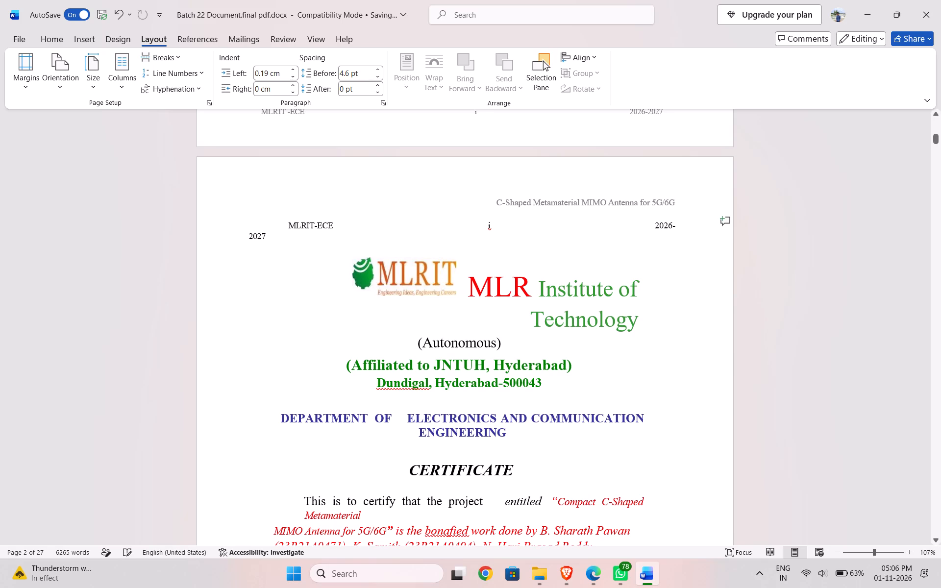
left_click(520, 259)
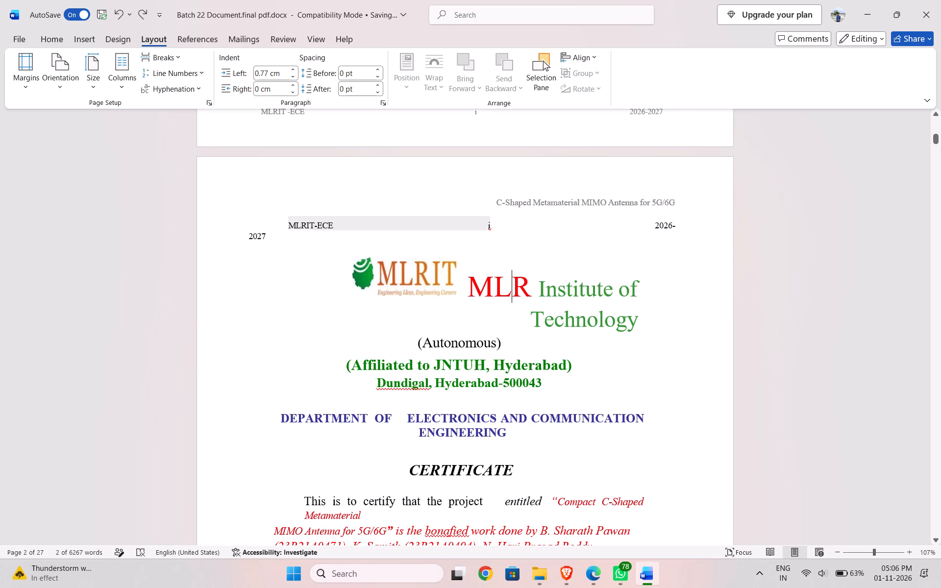
Compare the duplicate "MLRIT-ECE" page-number lines with the headers and footers from the title page through the Abstract page.
left_click_drag(494, 223, 487, 222)
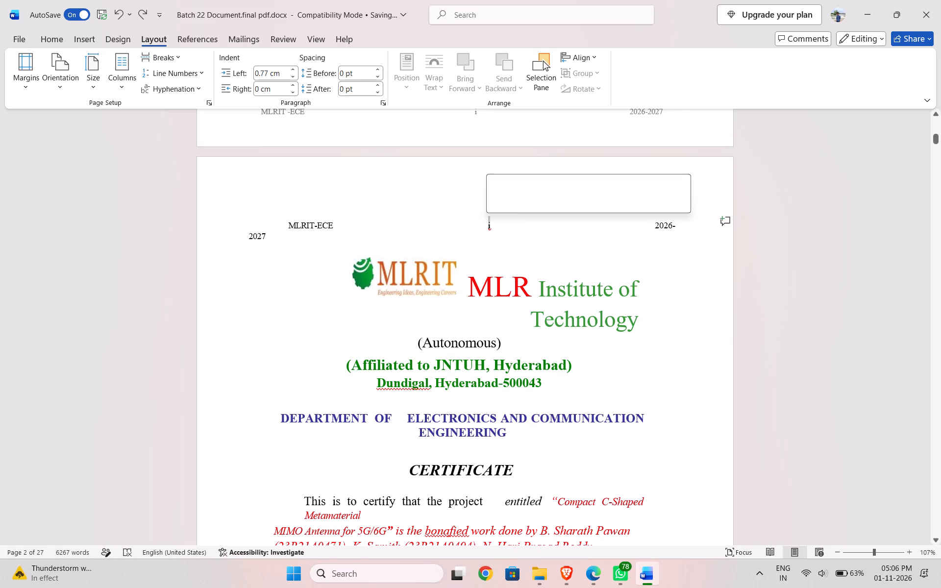
scroll(487, 222, "up", 4)
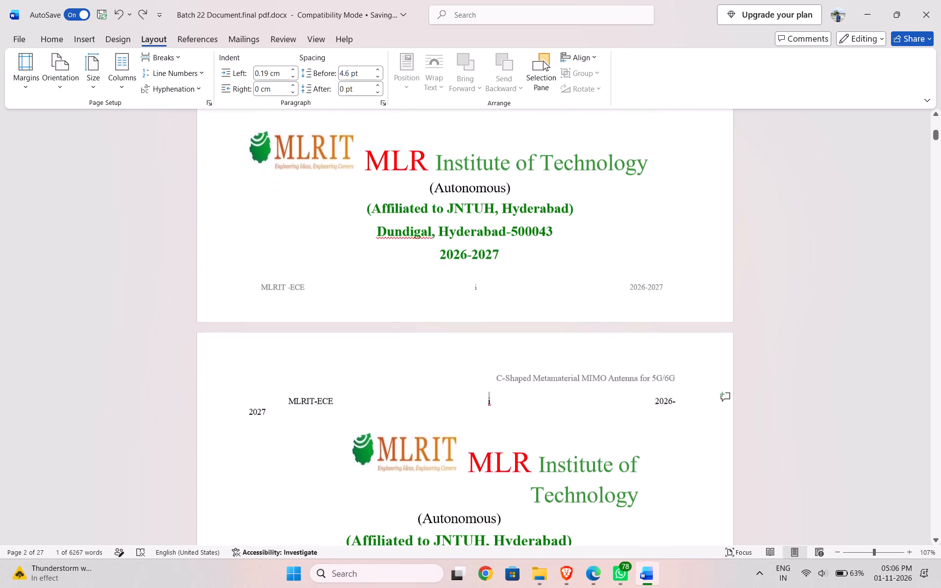
scroll(487, 222, "up", 3)
scroll(487, 222, "down", 5)
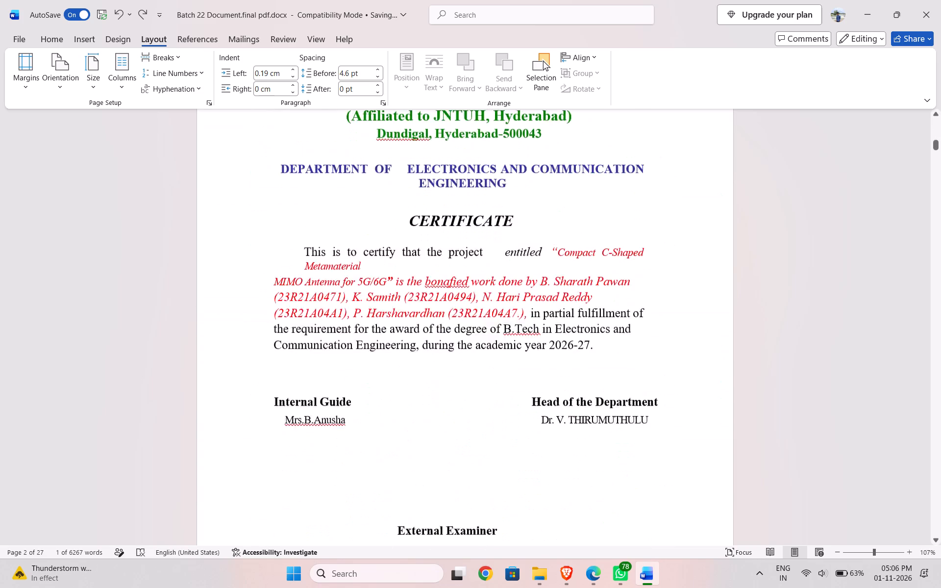
scroll(487, 222, "down", 4)
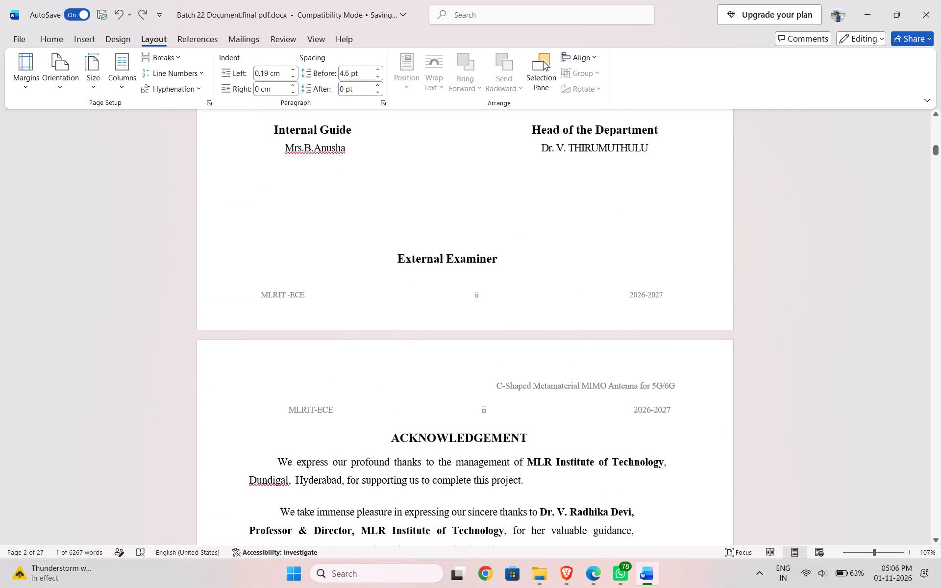
scroll(487, 222, "down", 5)
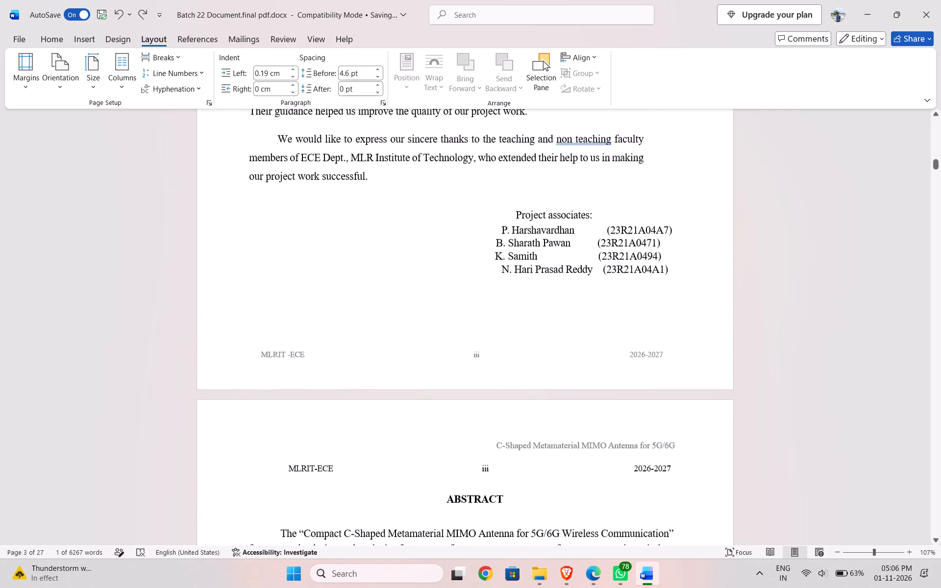
scroll(487, 222, "down", 1)
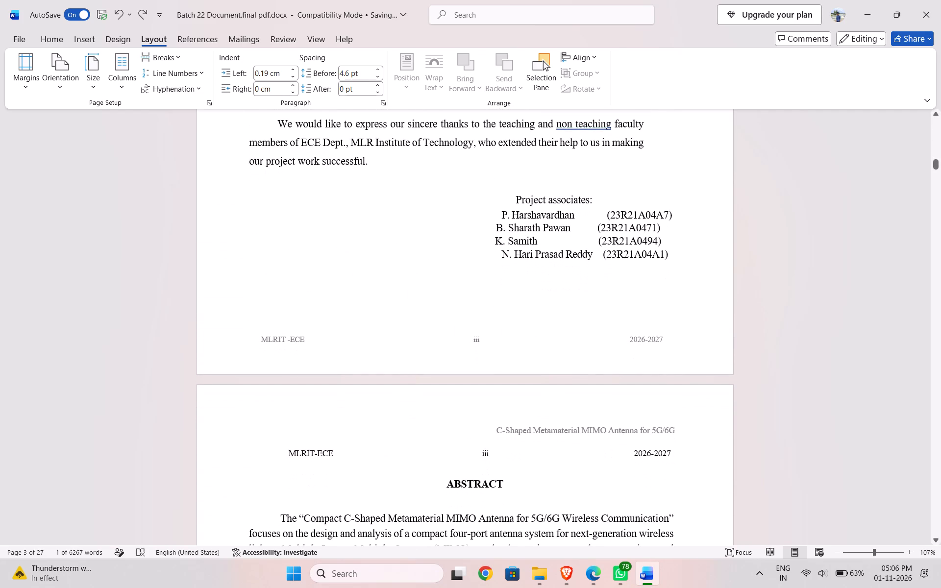
scroll(487, 222, "down", 1)
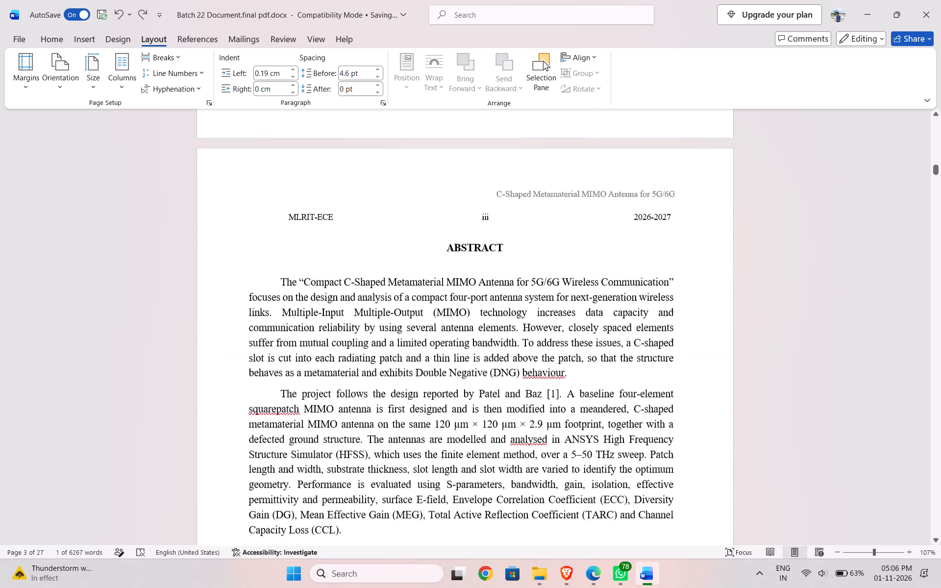
scroll(487, 222, "up", 3)
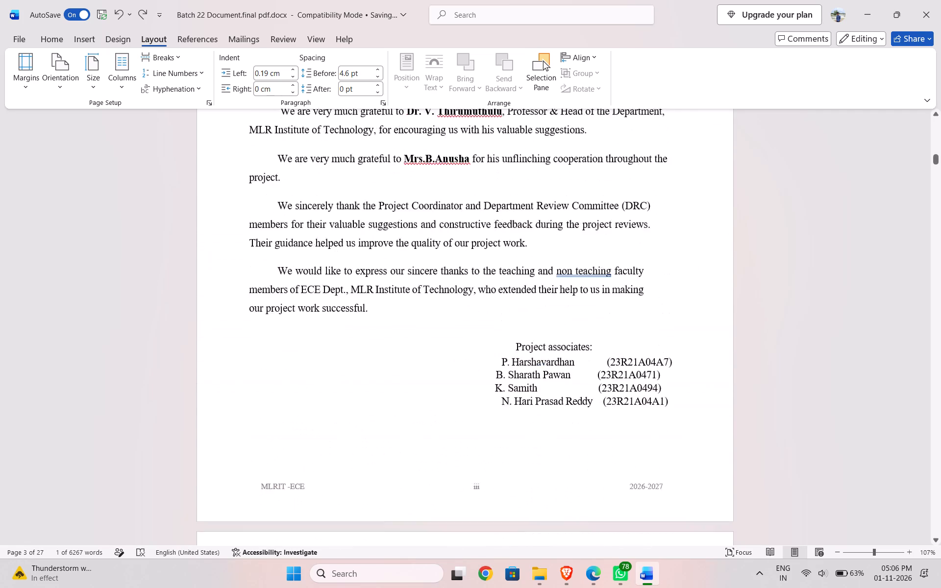
scroll(487, 222, "up", 3)
scroll(487, 222, "down", 1)
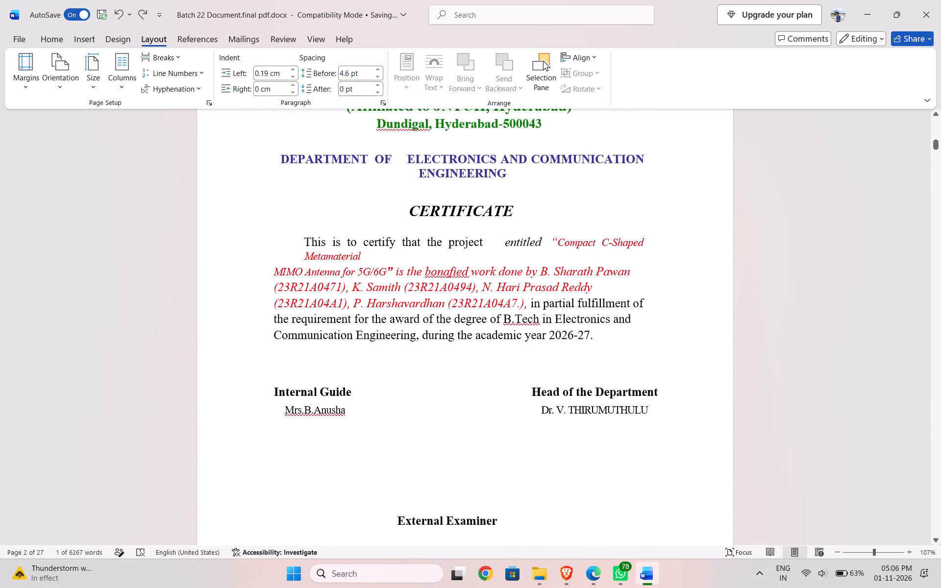
scroll(487, 222, "down", 1)
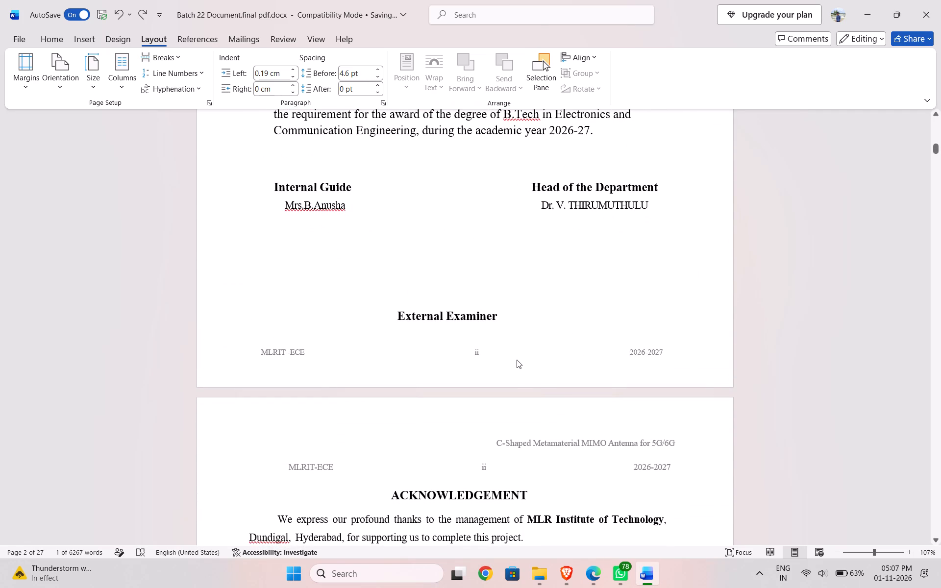
scroll(501, 471, "right", 1)
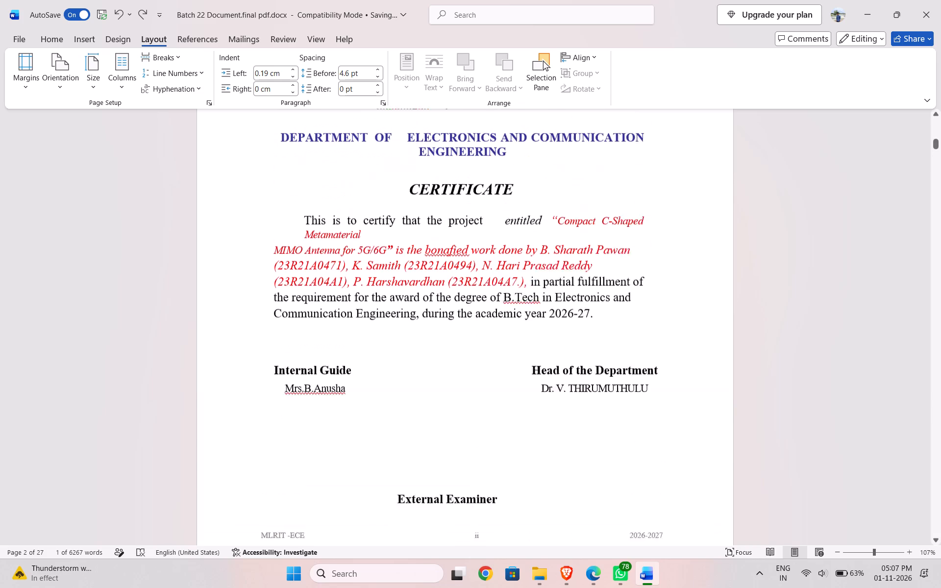
scroll(501, 471, "right", 2)
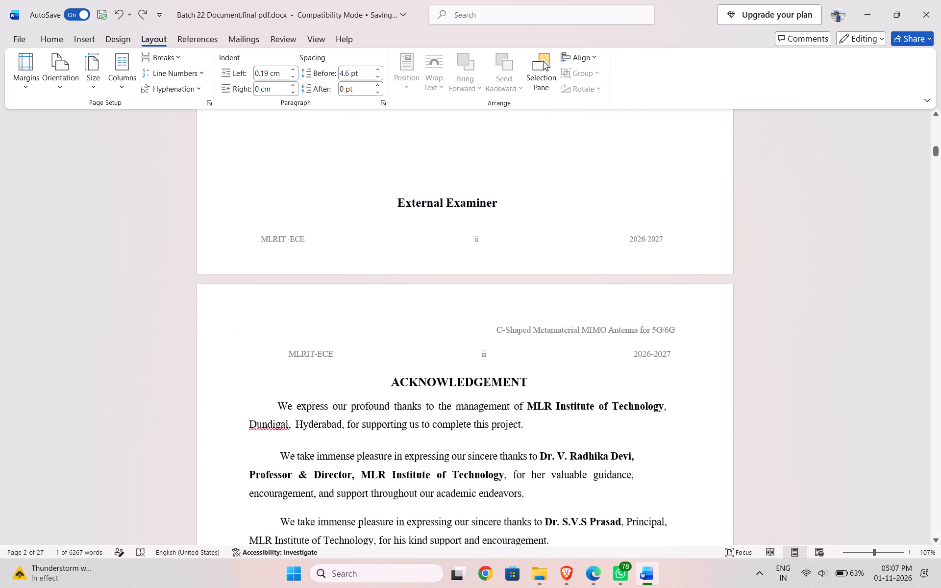
scroll(501, 471, "right", 2)
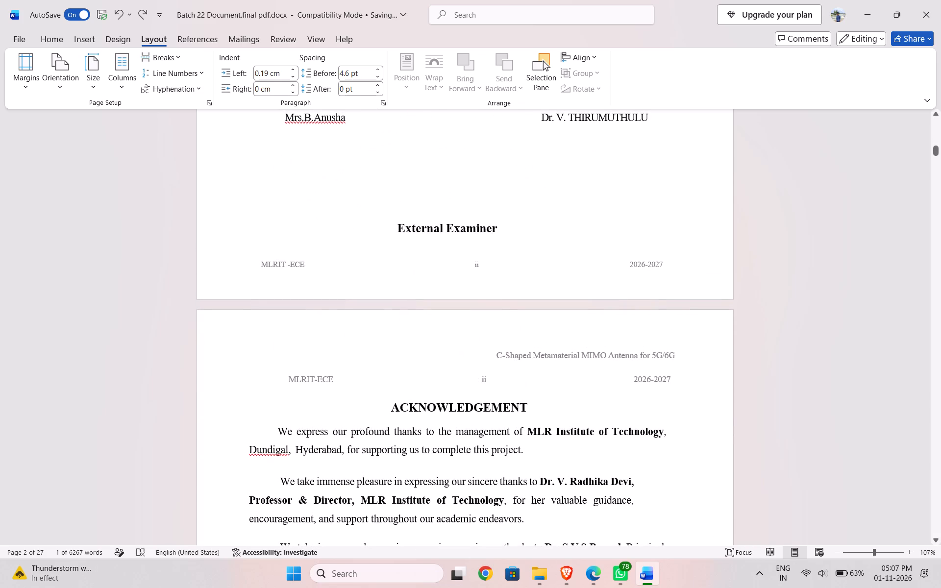
scroll(492, 380, "up", 4)
scroll(492, 380, "down", 4)
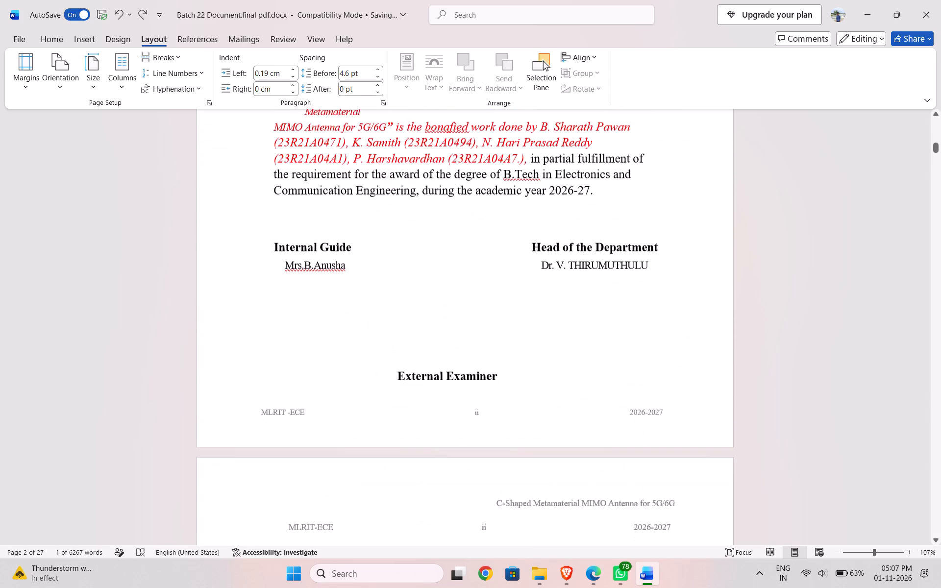
scroll(492, 380, "down", 1)
Open the Acknowledgement page's header for editing by searching the commands for "head" and choosing Edit Header.
left_click(504, 474)
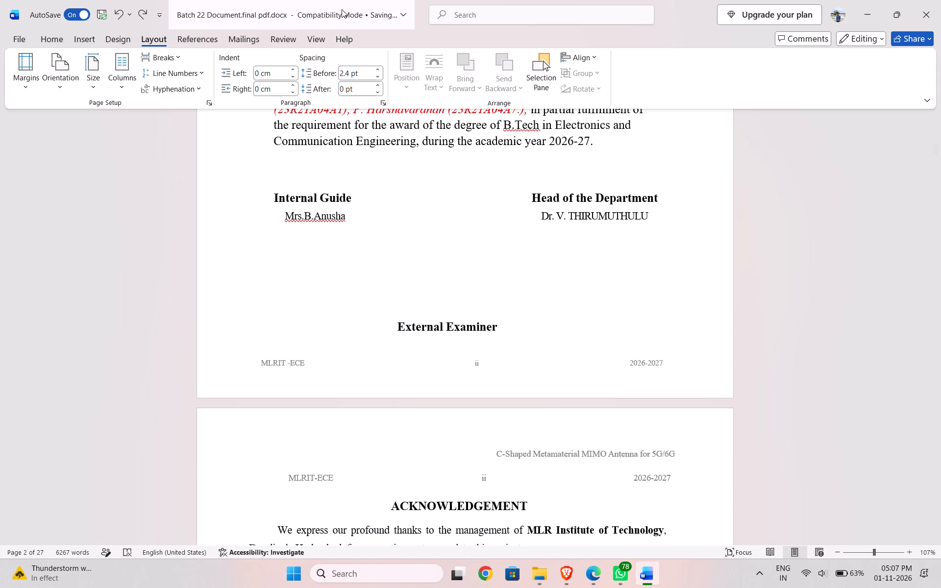
left_click(484, 3)
left_click(485, 17)
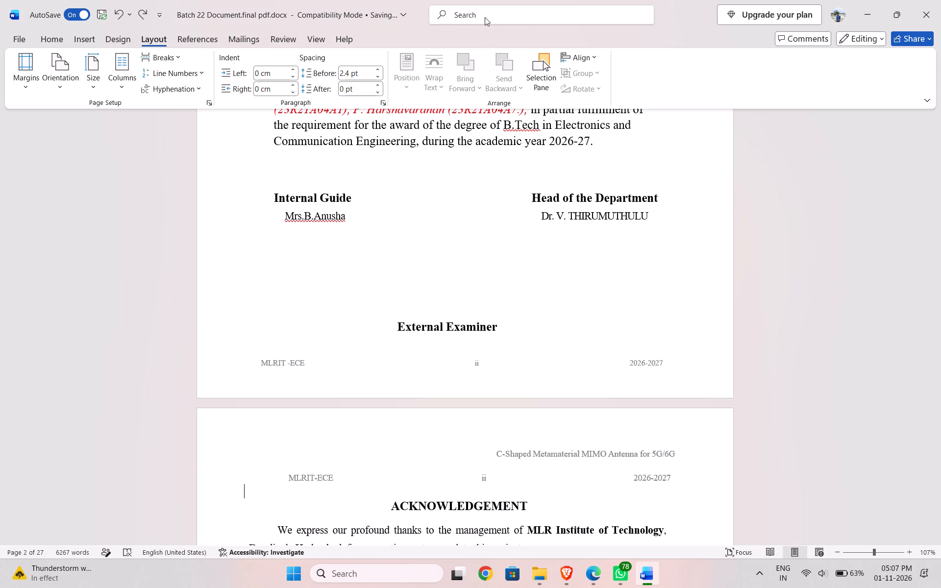
type("hed")
key("BackSpace")
type("ad")
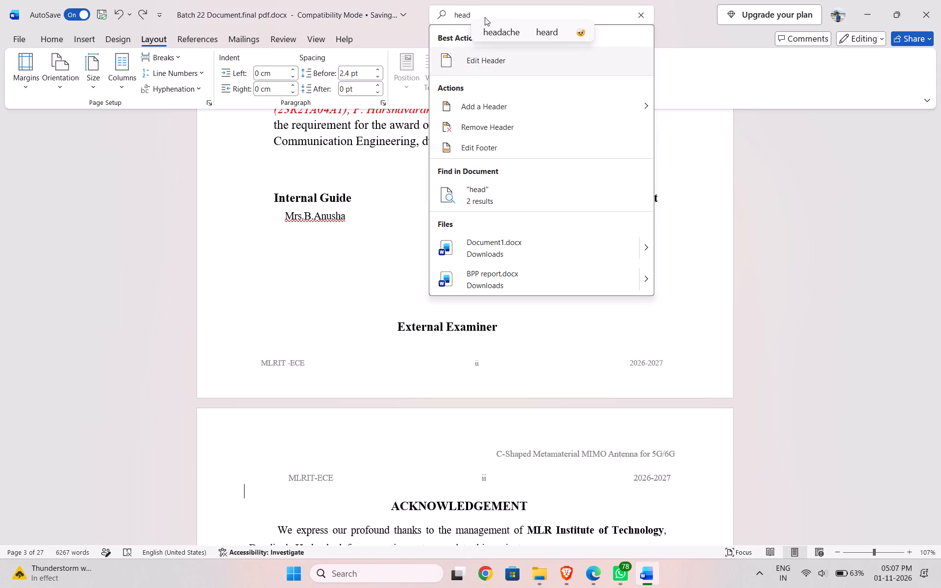
left_click(492, 58)
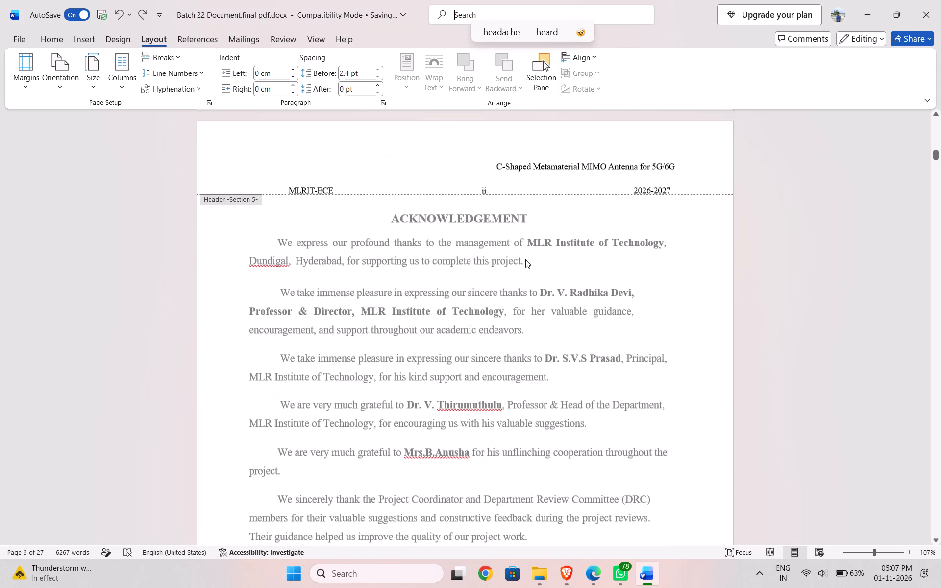
Delete the duplicate "2026-2027", "ii" and "MLRIT-ECE" text from the Acknowledgement page's header and leave header editing.
left_click(490, 187)
left_click(488, 187)
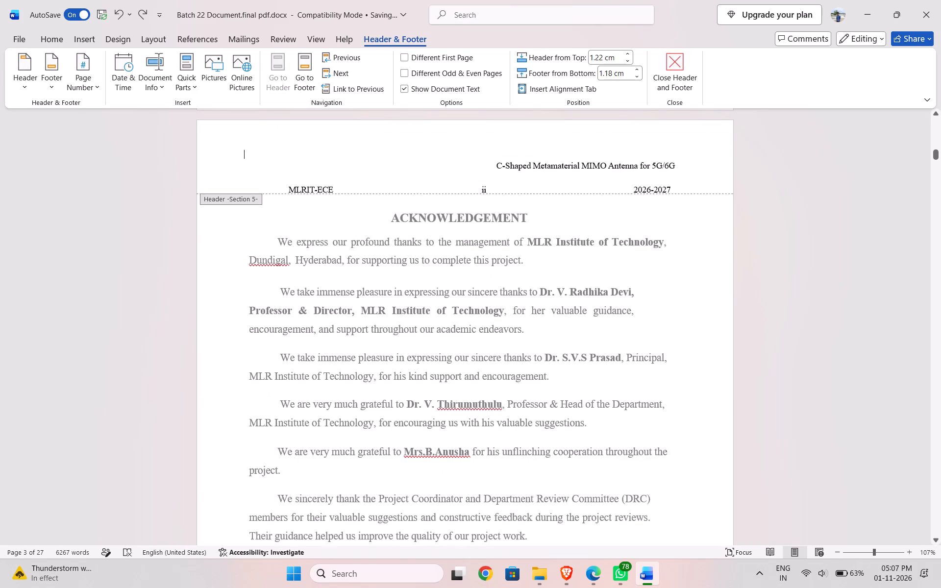
left_click_drag(670, 189, 382, 191)
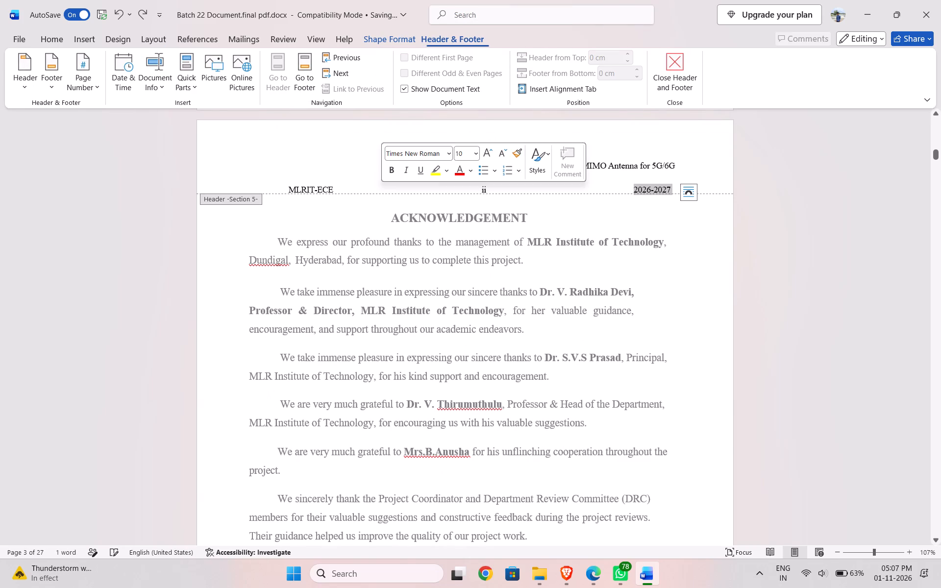
key("BackSpace")
left_click(489, 190)
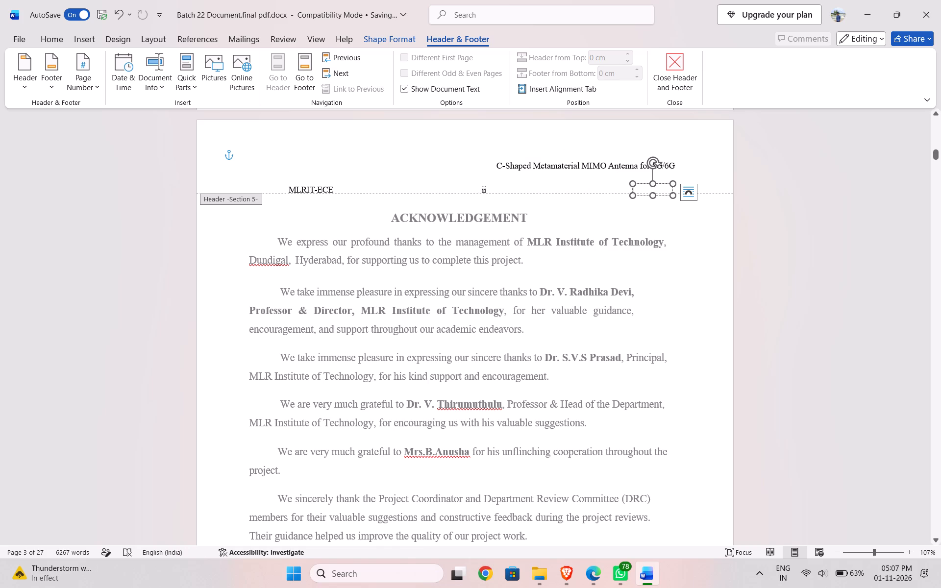
left_click(489, 190)
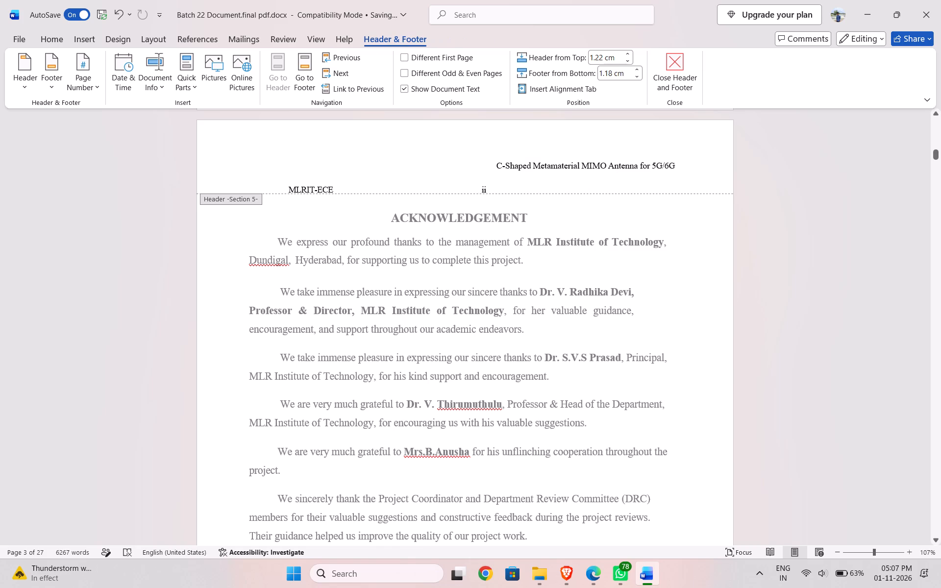
left_click_drag(486, 188, 452, 194)
key("BackSpace")
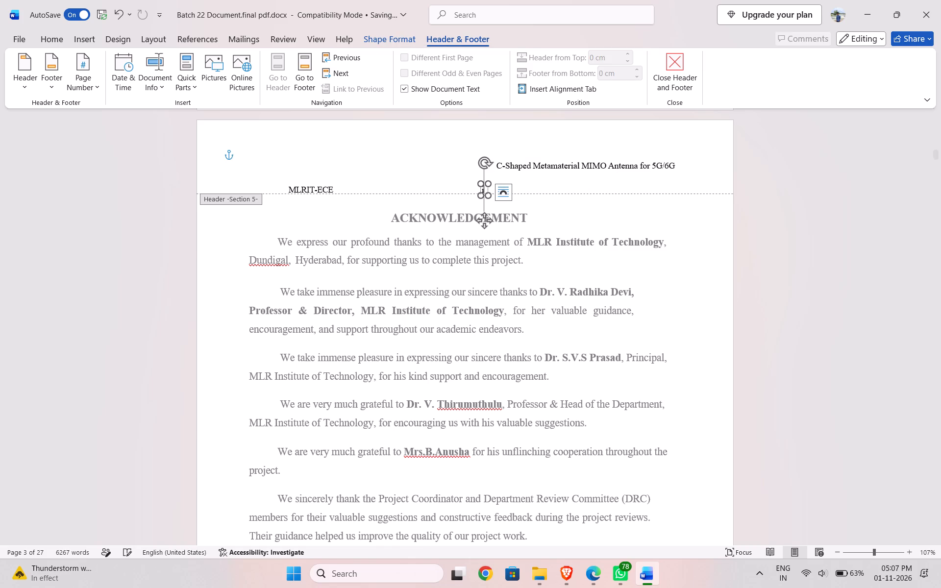
key("BackSpace")
left_click_drag(330, 189, 265, 188)
key("BackSpace")
key("Return")
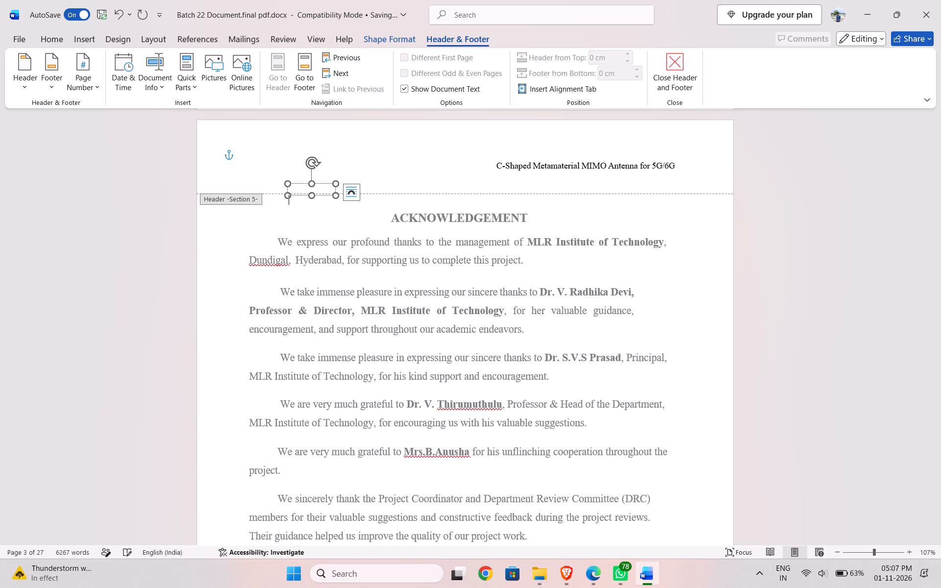
left_click(674, 72)
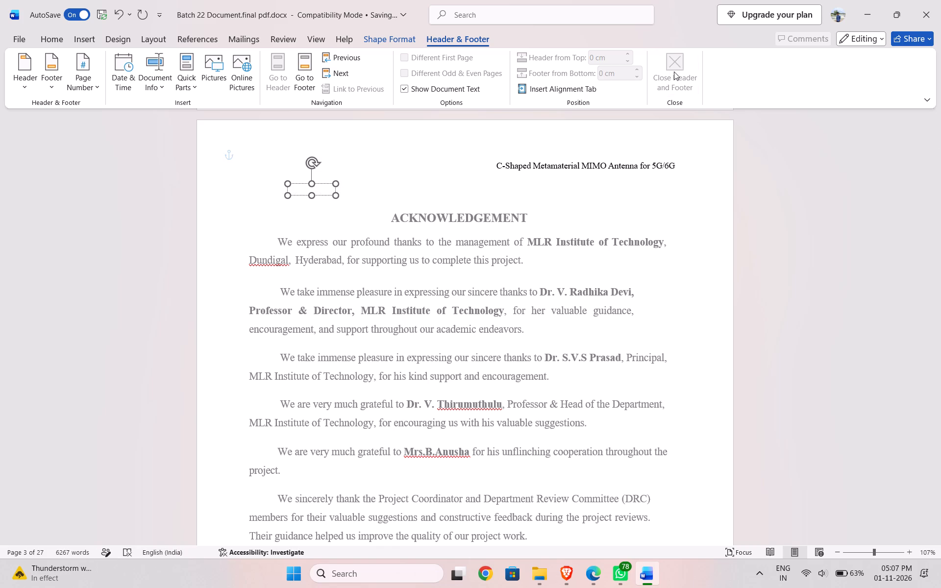
Delete the duplicate "iii", "MLRIT-ECE" and "2026-2027" text from the line above the ABSTRACT heading.
scroll(572, 194, "up", 3)
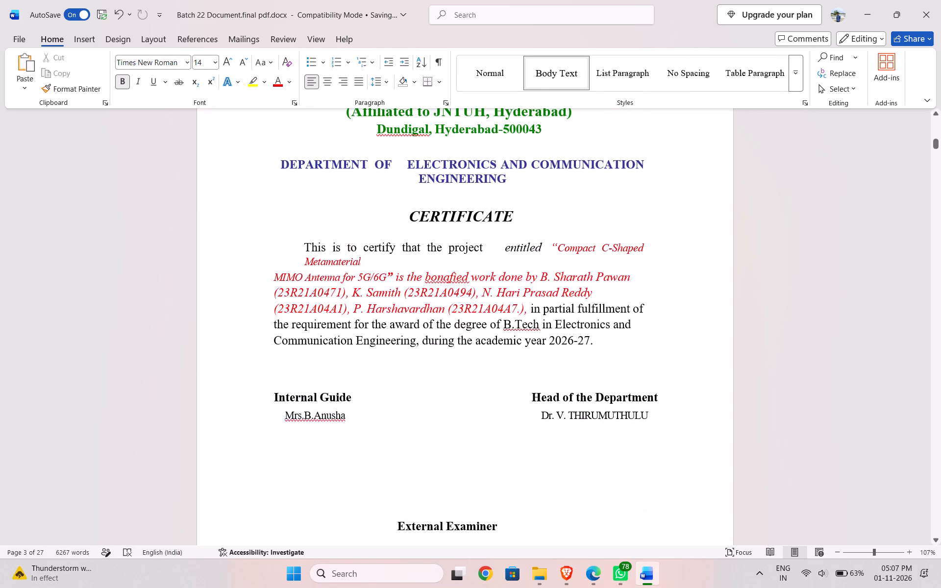
scroll(572, 194, "up", 2)
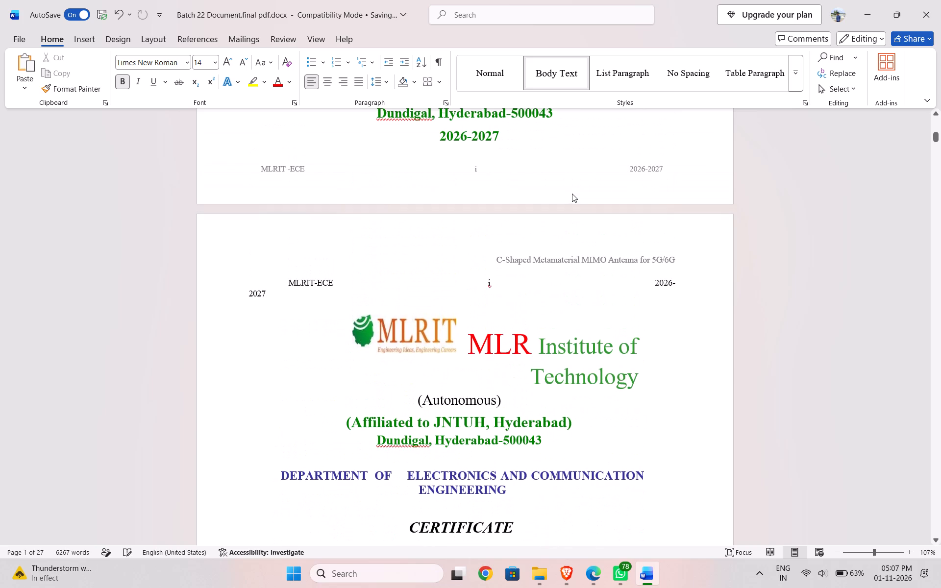
scroll(572, 194, "down", 8)
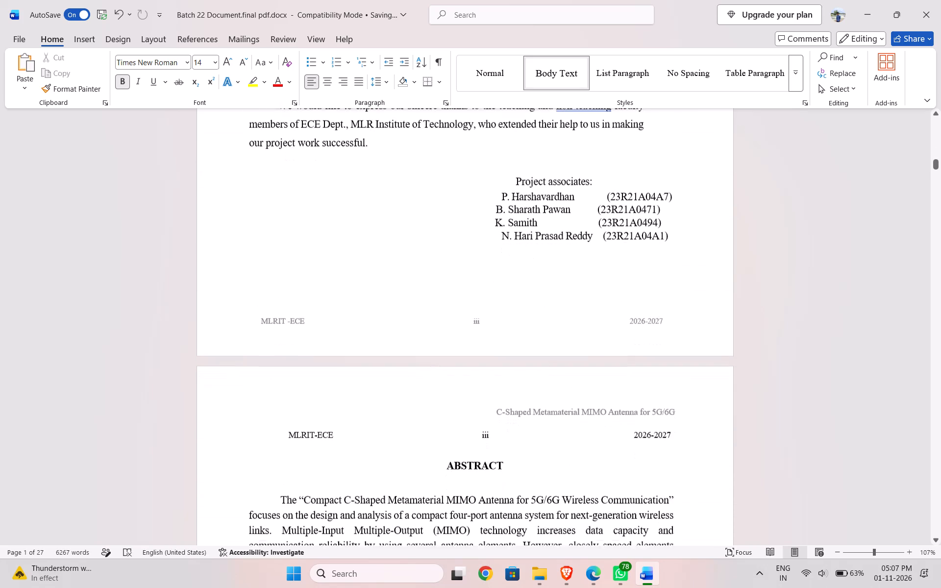
scroll(572, 194, "down", 3)
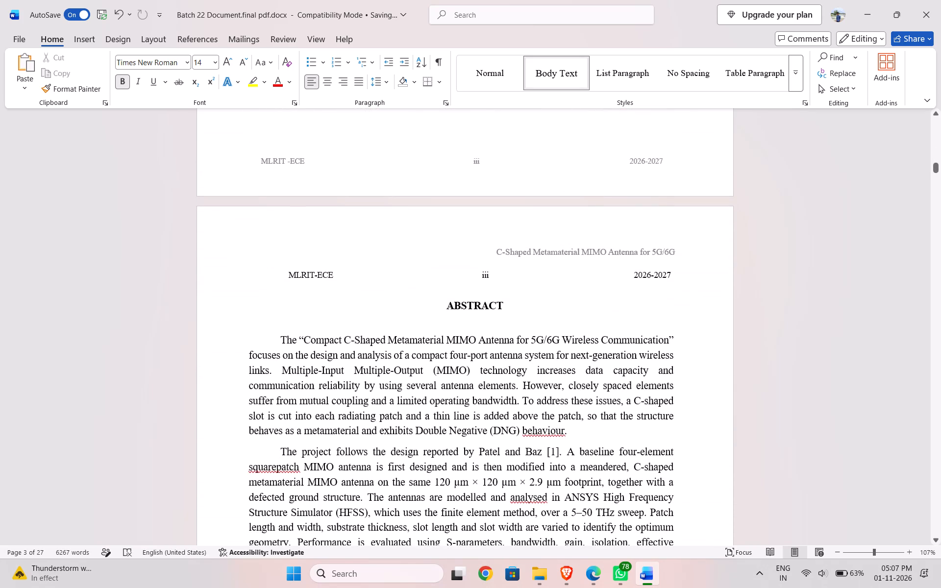
left_click_drag(497, 276, 473, 276)
key("BackSpace")
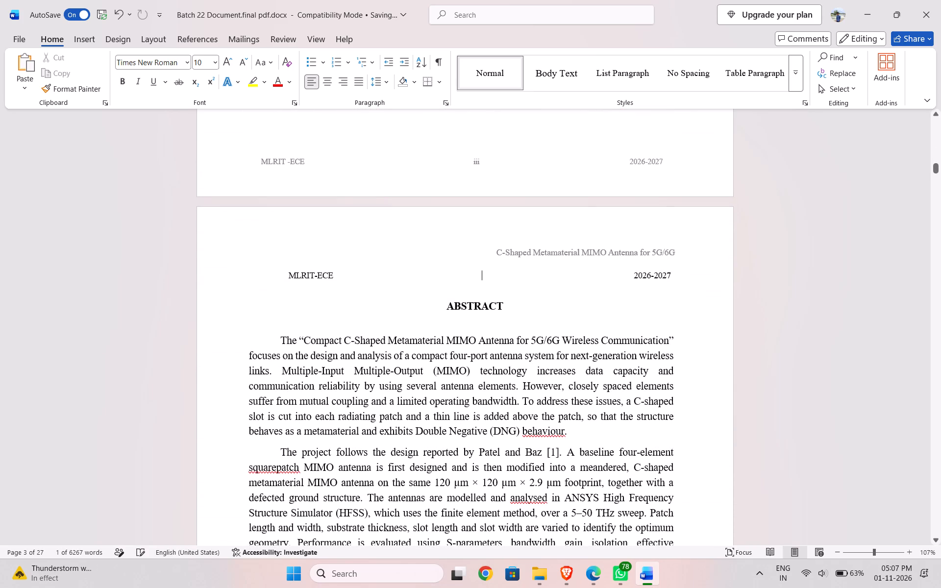
left_click_drag(333, 275, 262, 271)
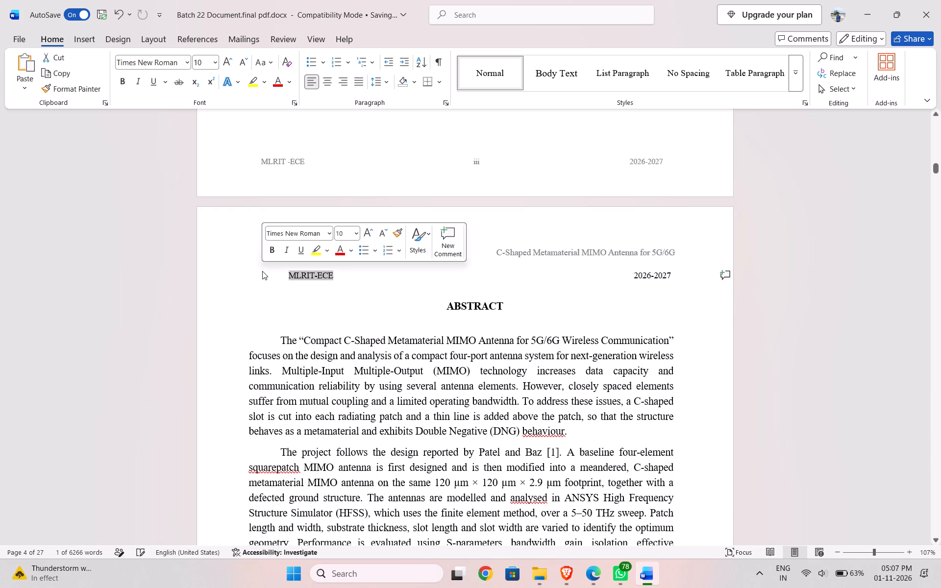
key("BackSpace")
left_click_drag(674, 278, 595, 271)
key("BackSpace")
Check the headers and footers from the Table of Contents through the Chapter 1 pages for duplicate page-number lines.
scroll(595, 271, "down", 6)
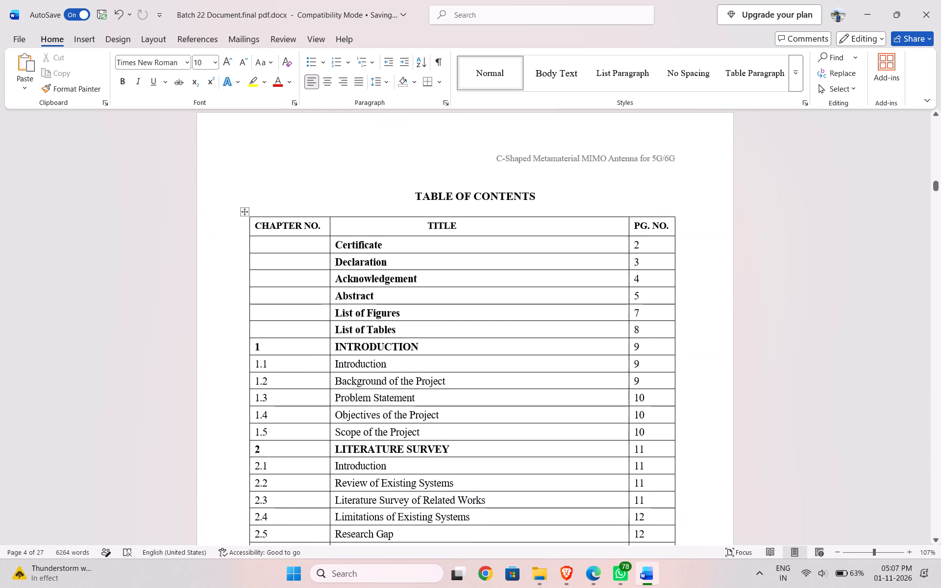
scroll(595, 271, "down", 10)
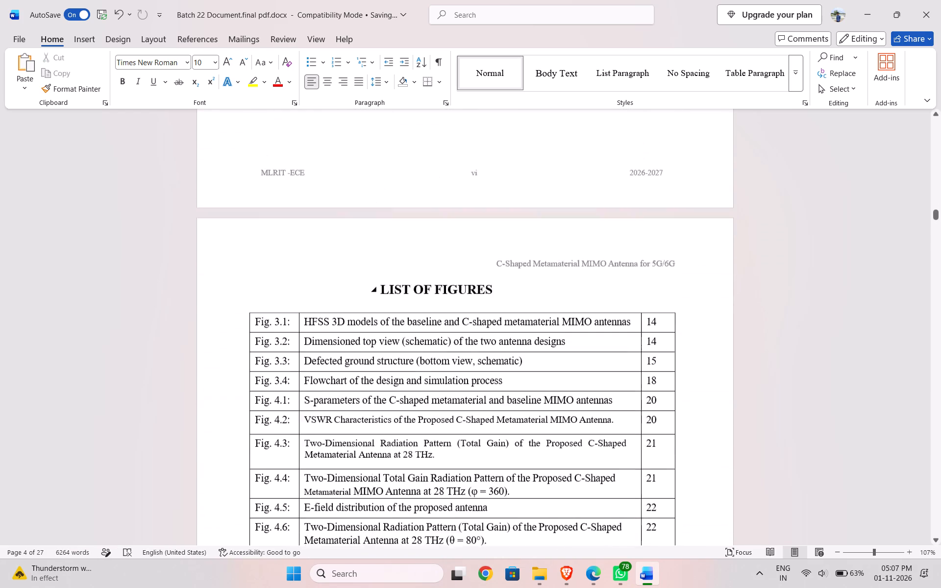
scroll(595, 271, "down", 8)
scroll(595, 271, "up", 2)
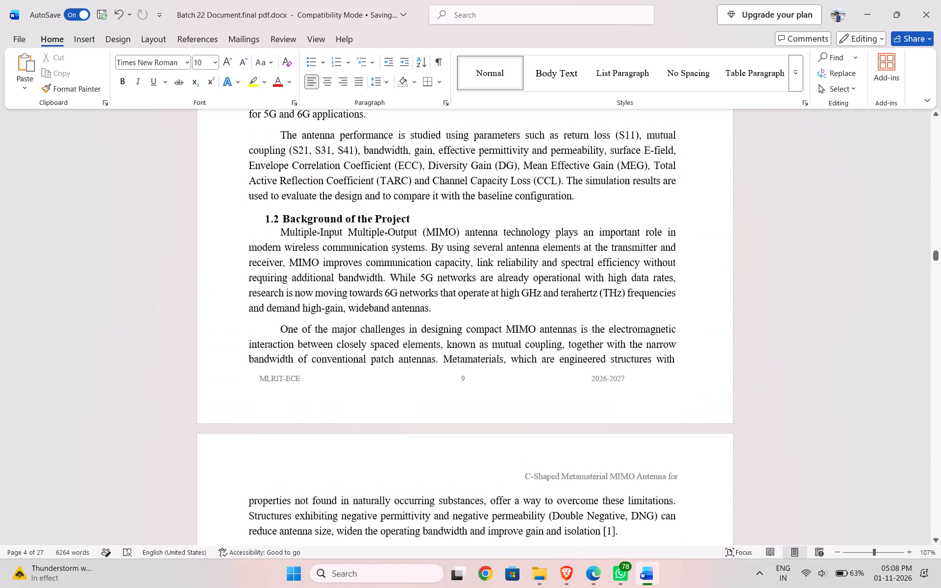
scroll(595, 271, "up", 2)
scroll(595, 271, "down", 2)
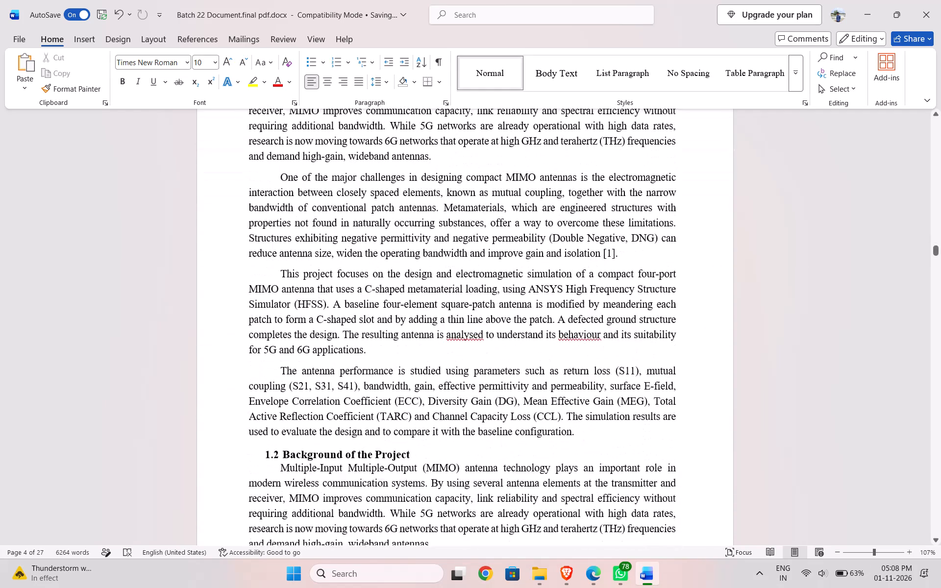
scroll(595, 271, "down", 2)
scroll(595, 271, "up", 1)
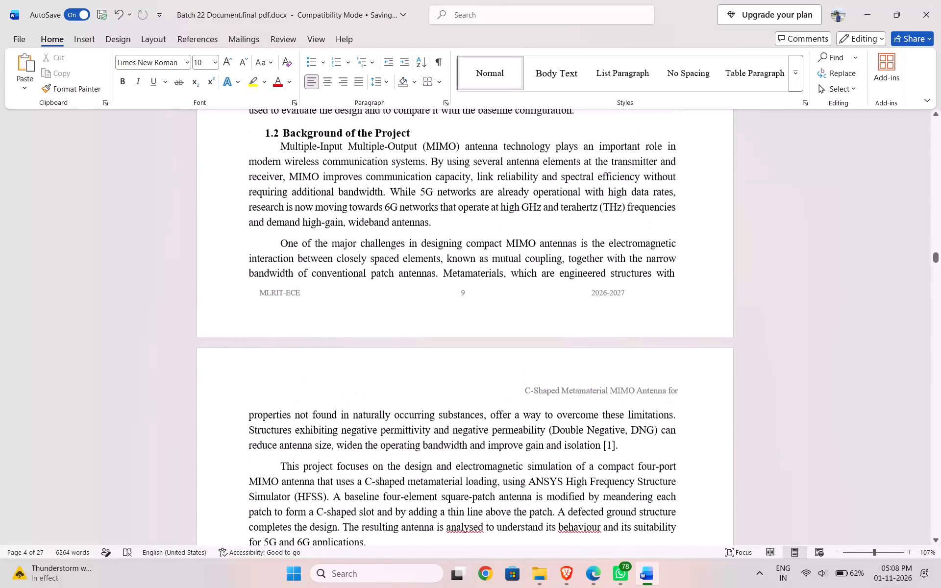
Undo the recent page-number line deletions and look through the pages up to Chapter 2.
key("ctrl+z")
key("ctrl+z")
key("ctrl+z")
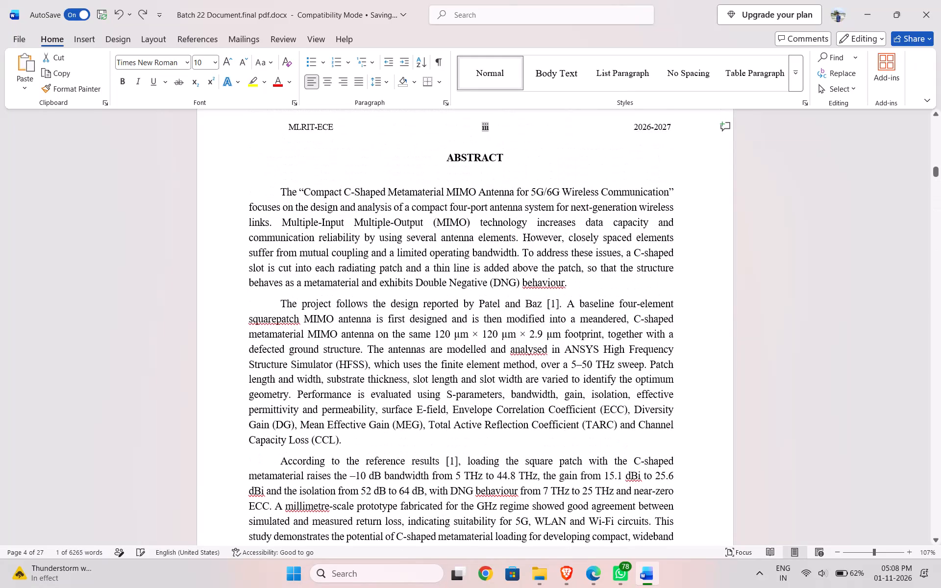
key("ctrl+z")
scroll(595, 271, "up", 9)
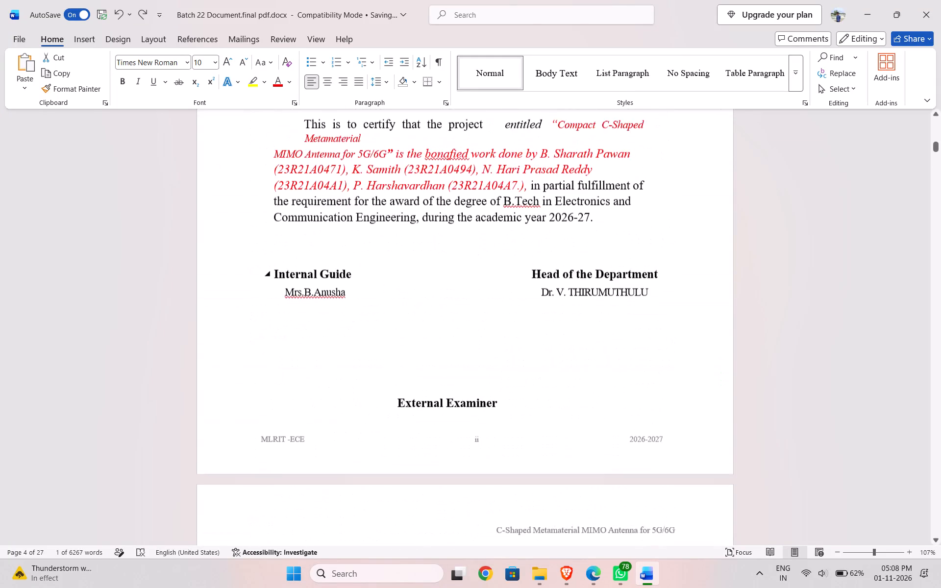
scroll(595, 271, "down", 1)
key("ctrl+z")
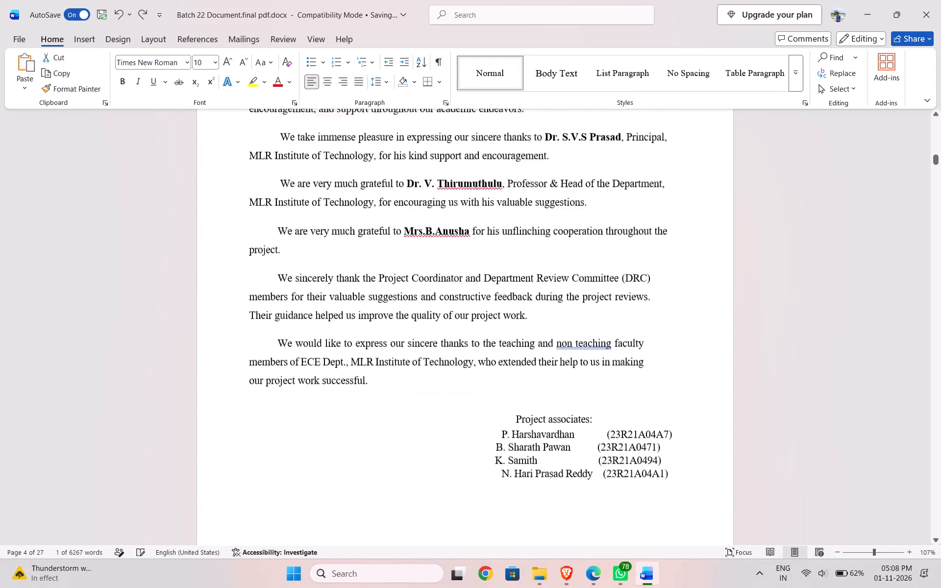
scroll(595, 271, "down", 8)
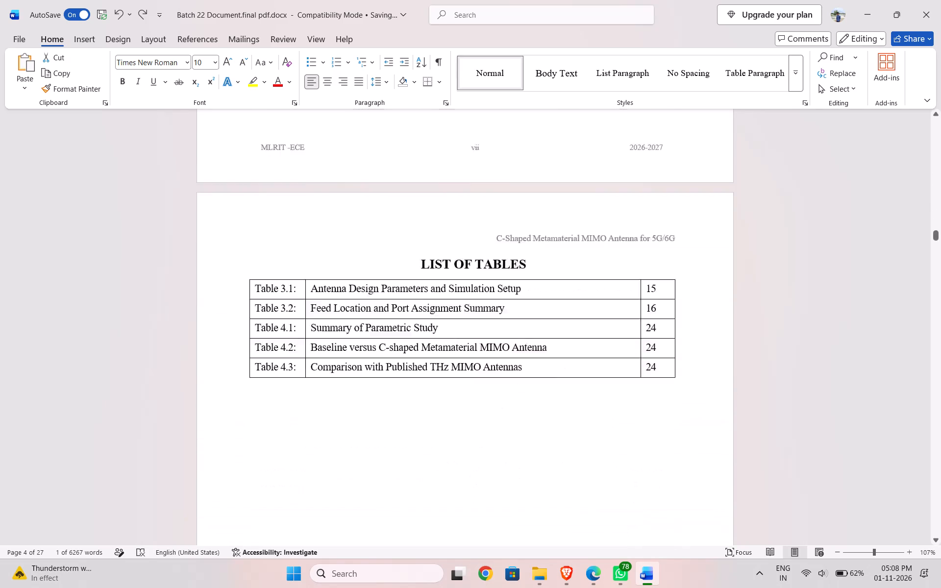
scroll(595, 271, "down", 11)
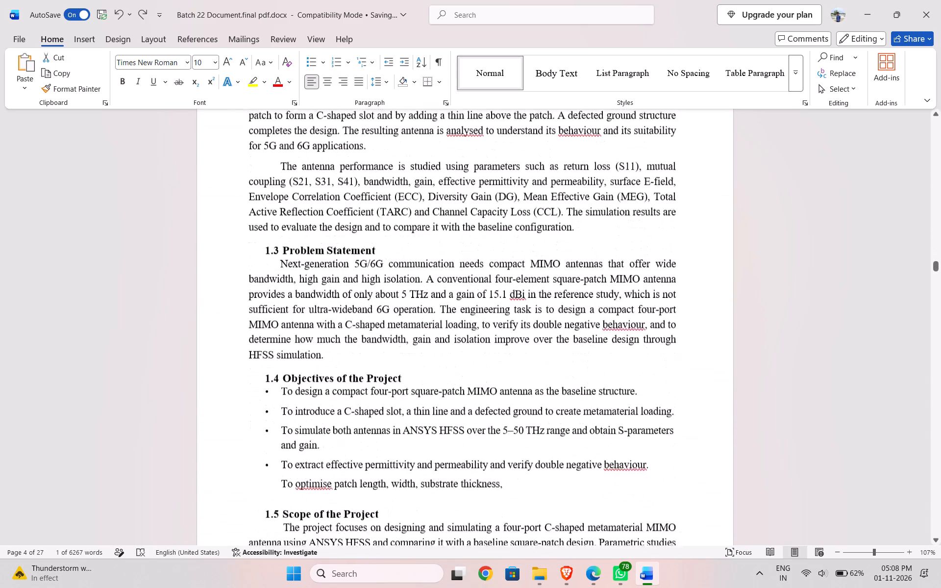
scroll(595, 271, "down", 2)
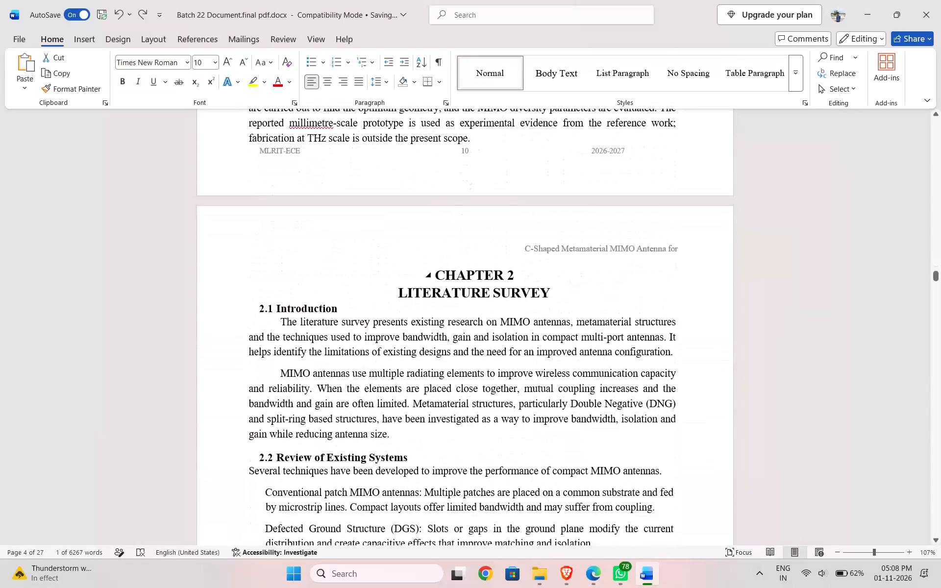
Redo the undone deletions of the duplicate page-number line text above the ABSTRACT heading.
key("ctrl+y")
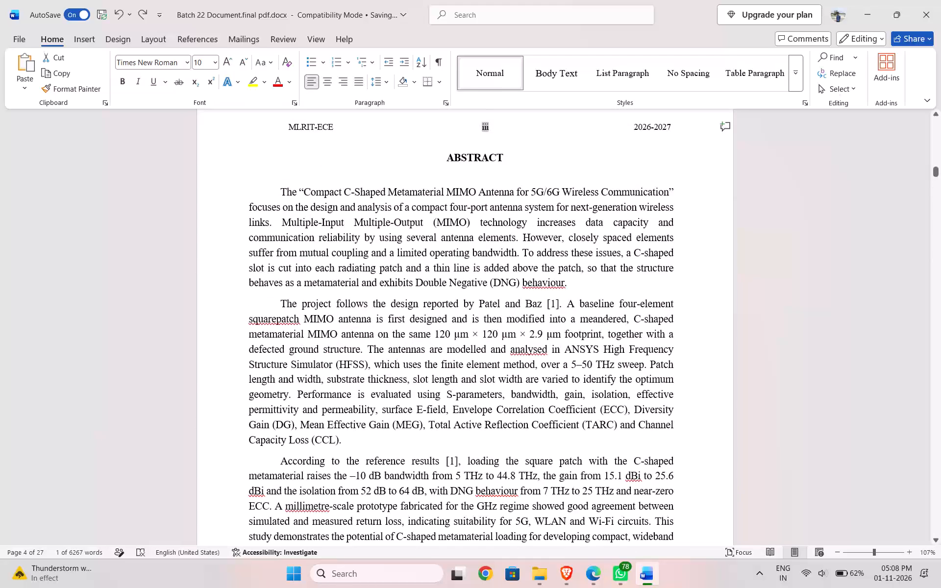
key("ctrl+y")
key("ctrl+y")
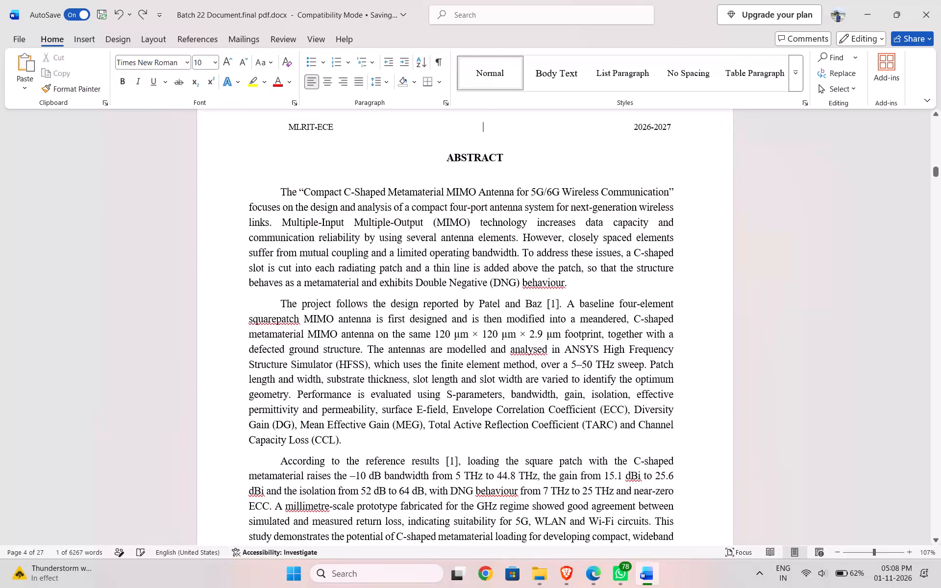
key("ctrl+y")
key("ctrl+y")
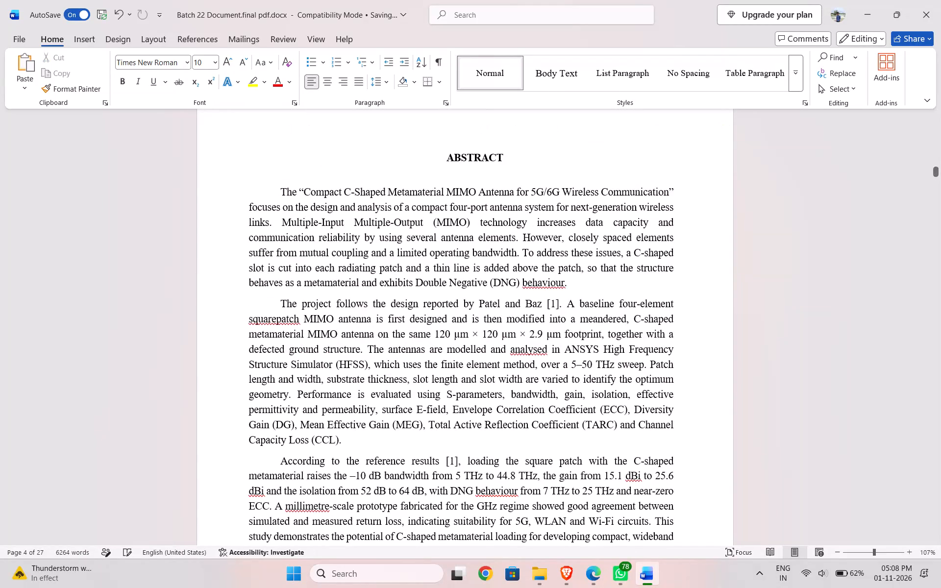
Remove the leftover empty line between the Abstract page's header and the ABSTRACT heading.
scroll(595, 271, "up", 2)
key("BackSpace")
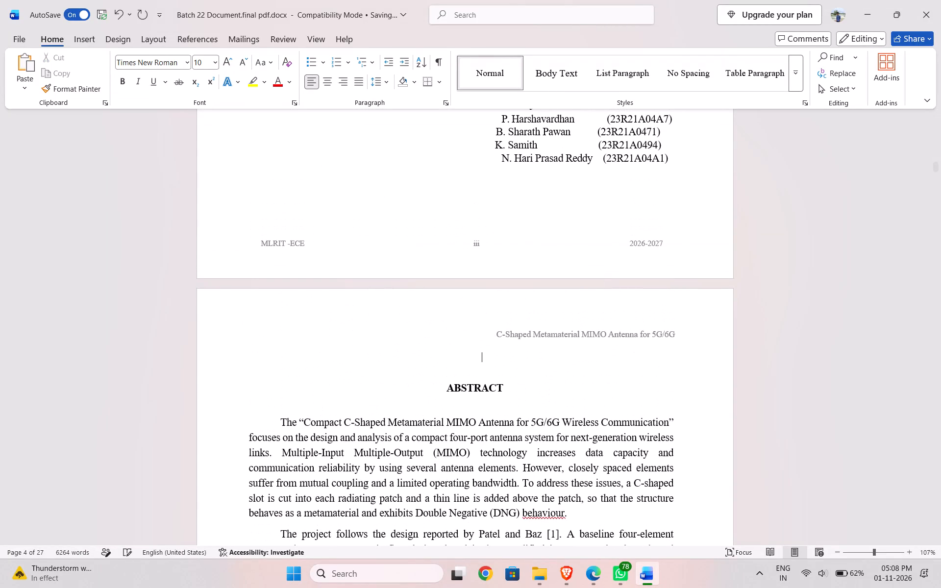
key("BackSpace")
key("BackSpace")
key("BackSpace")
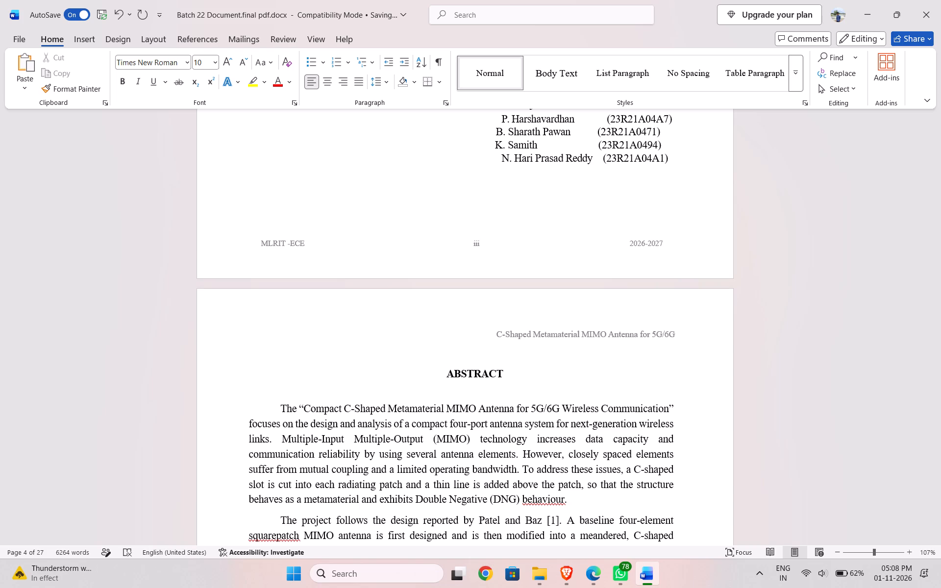
scroll(595, 271, "up", 5)
scroll(595, 271, "down", 1)
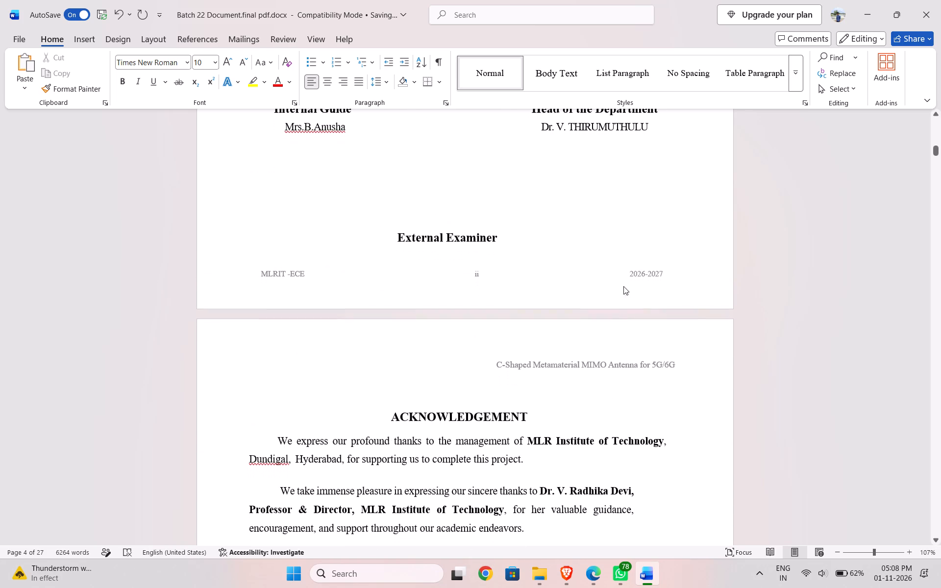
Try to remove the empty line between the page header and the ACKNOWLEDGEMENT heading.
left_click(472, 393)
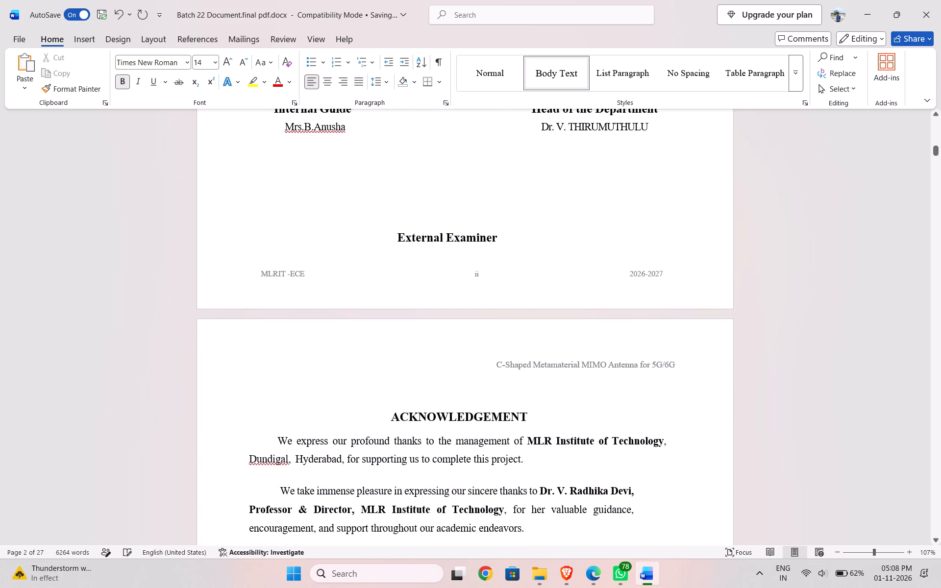
key("BackSpace")
Delete the duplicate "MLRIT-ECE i 2026-2027" line between the page header and the MLRIT logo on the Certificate page.
scroll(472, 393, "up", 1)
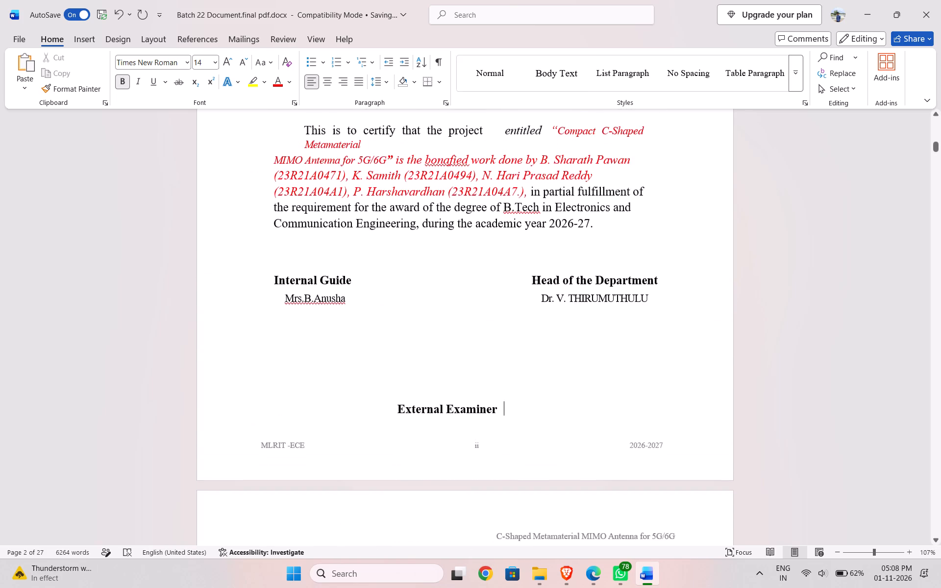
scroll(472, 393, "up", 3)
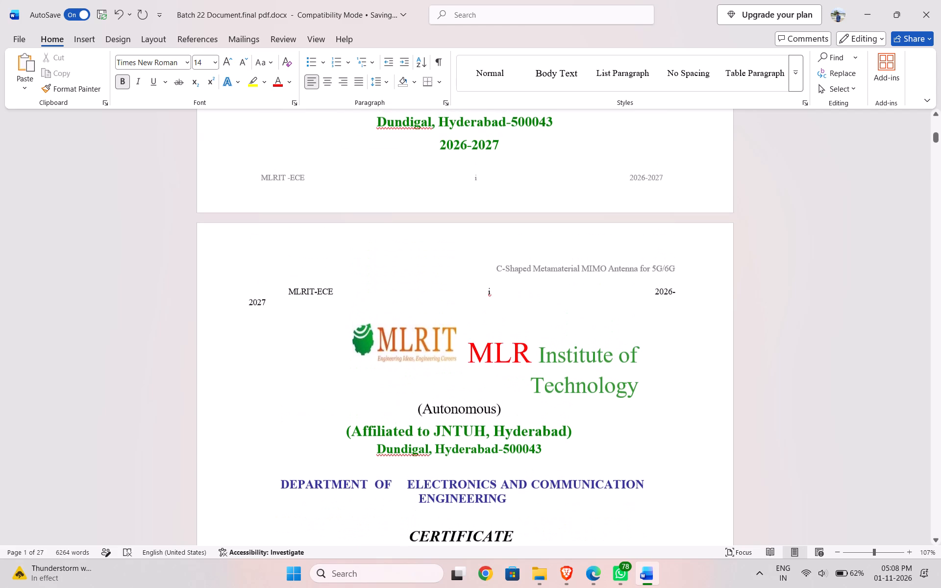
scroll(472, 393, "up", 1)
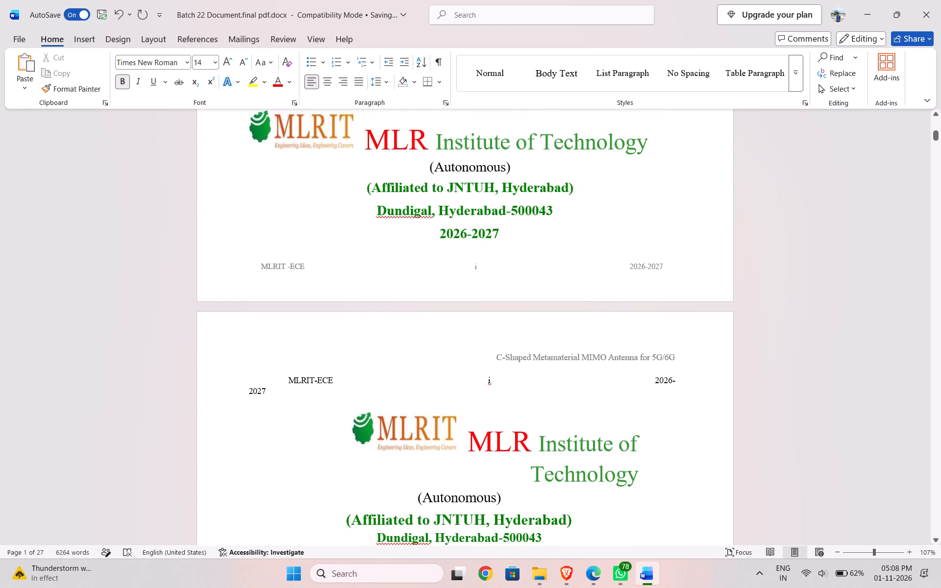
left_click_drag(497, 380, 477, 384)
key("BackSpace")
left_click_drag(336, 379, 257, 381)
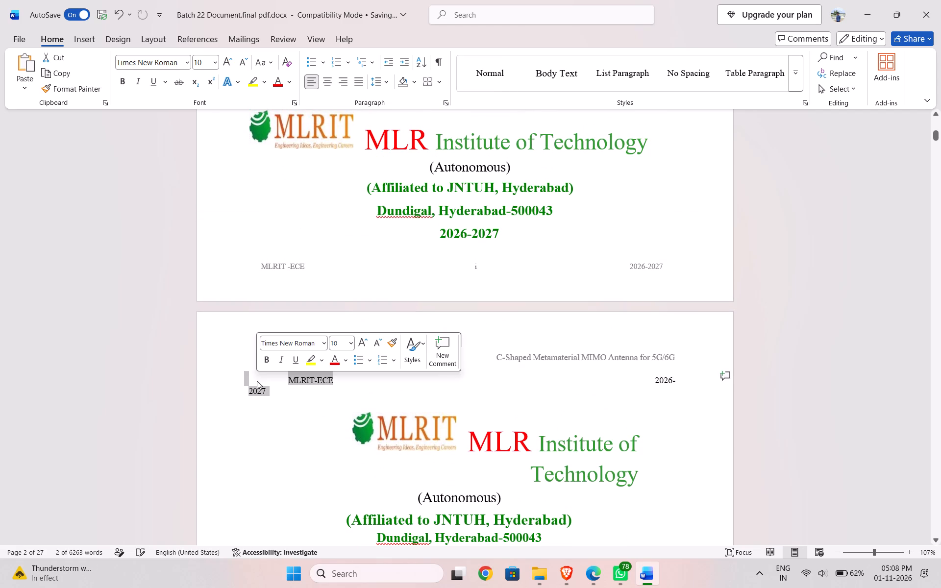
key("BackSpace")
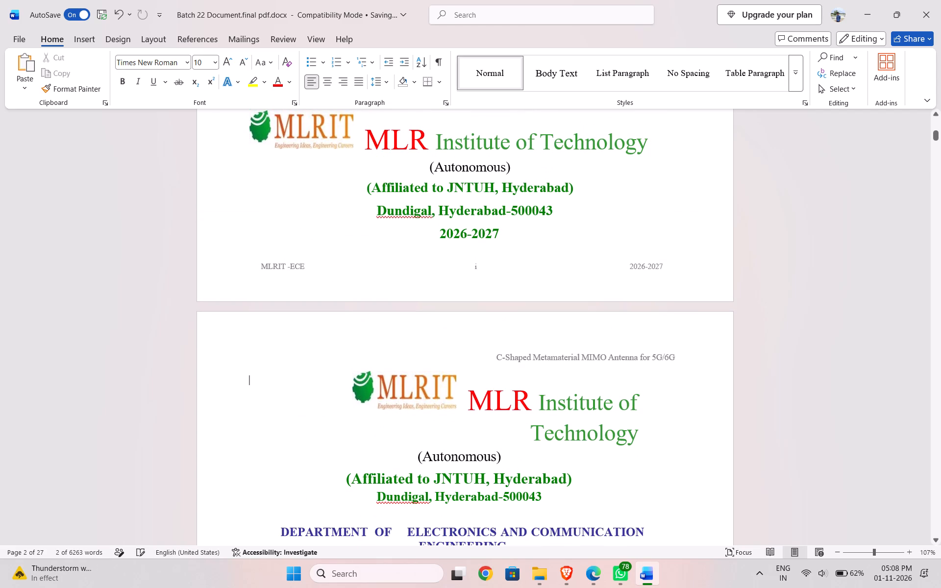
Check the pages from the Certificate through the lists of figures and tables to the Chapter 3 pages for leftover duplicate page-number lines.
scroll(306, 398, "right", 1)
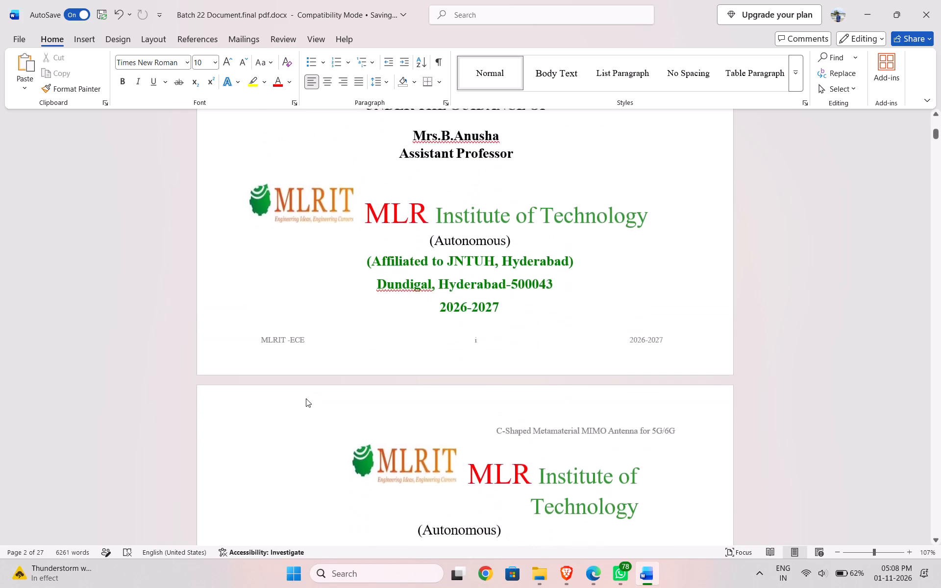
scroll(306, 398, "right", 1)
scroll(306, 398, "down", 4)
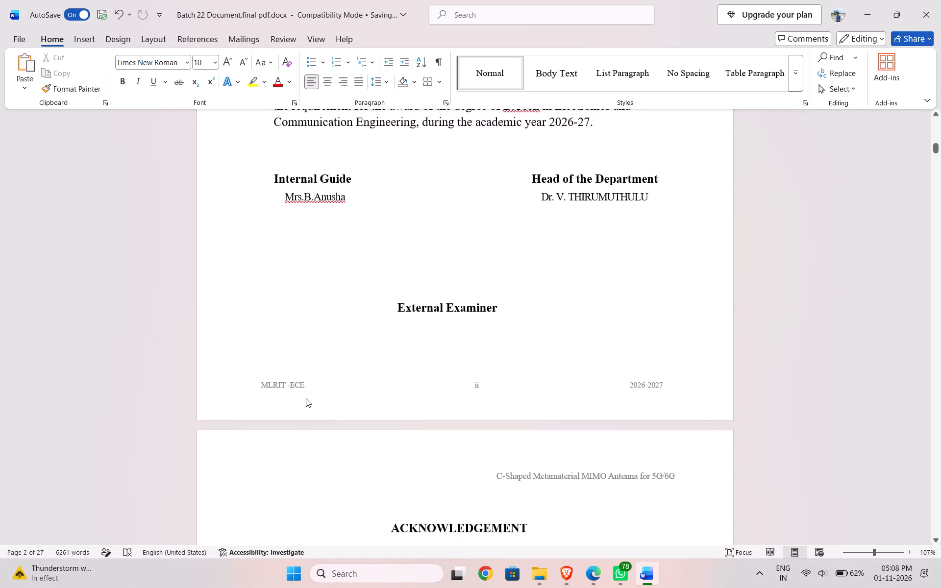
scroll(306, 398, "down", 7)
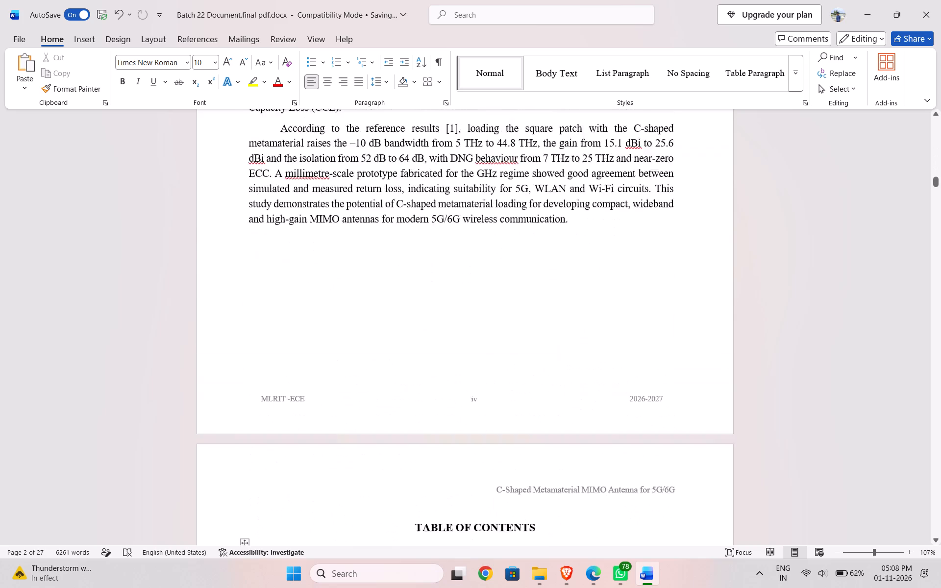
scroll(306, 398, "down", 8)
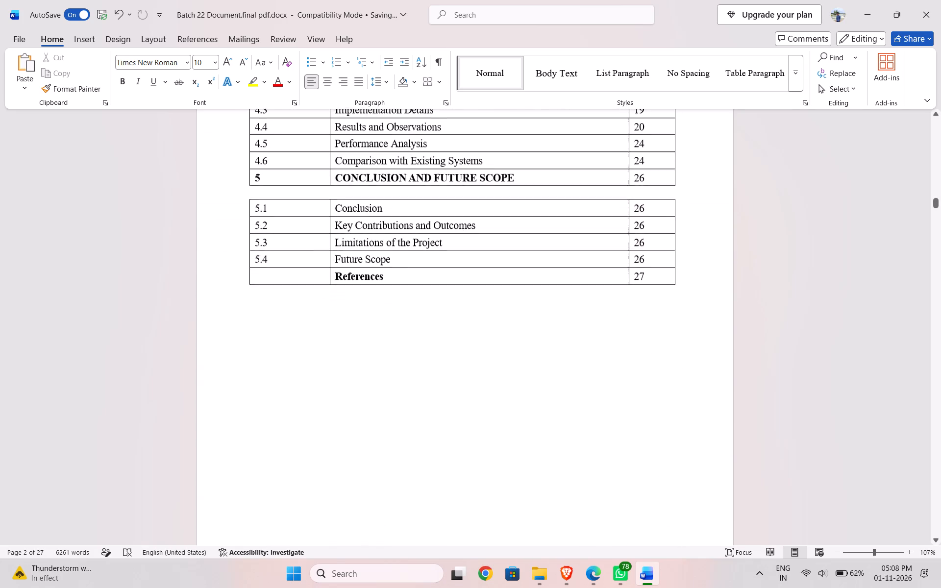
scroll(306, 398, "down", 4)
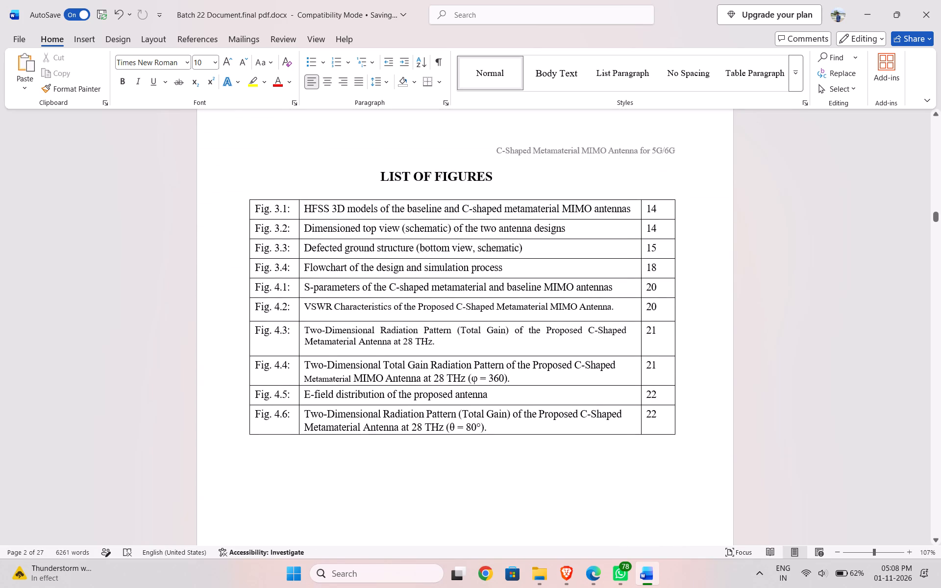
scroll(439, 370, "down", 4, "ctrl")
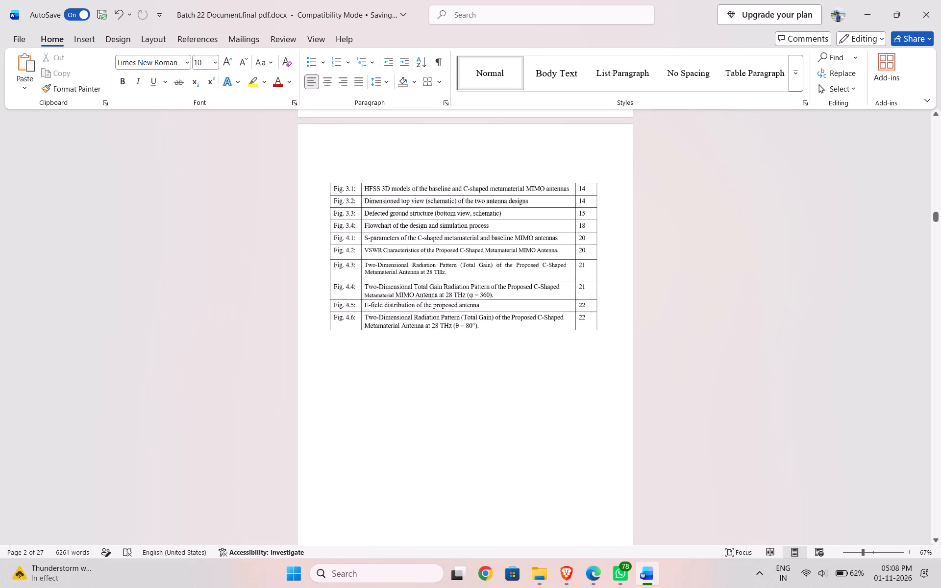
scroll(439, 370, "down", 4, "ctrl")
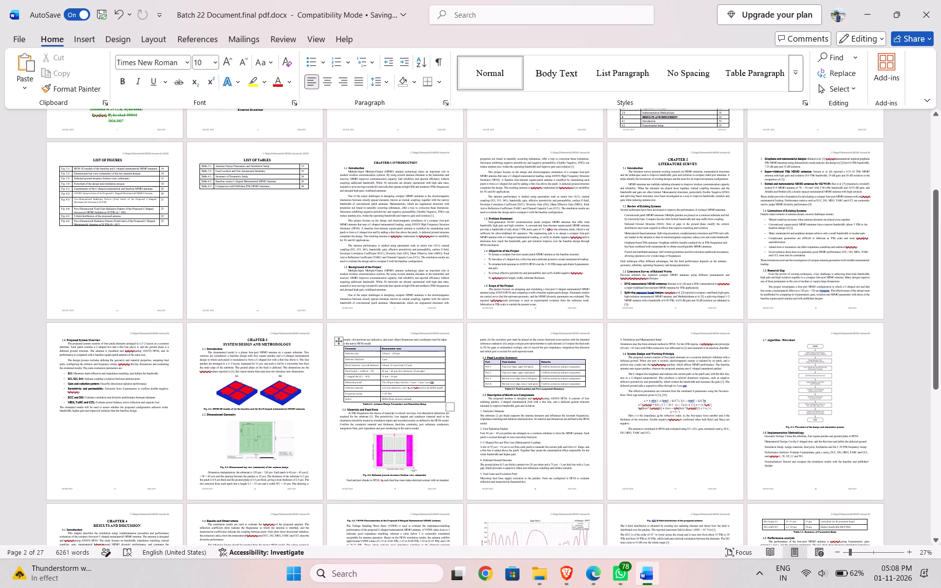
left_click(439, 370)
scroll(439, 370, "up", 2, "ctrl")
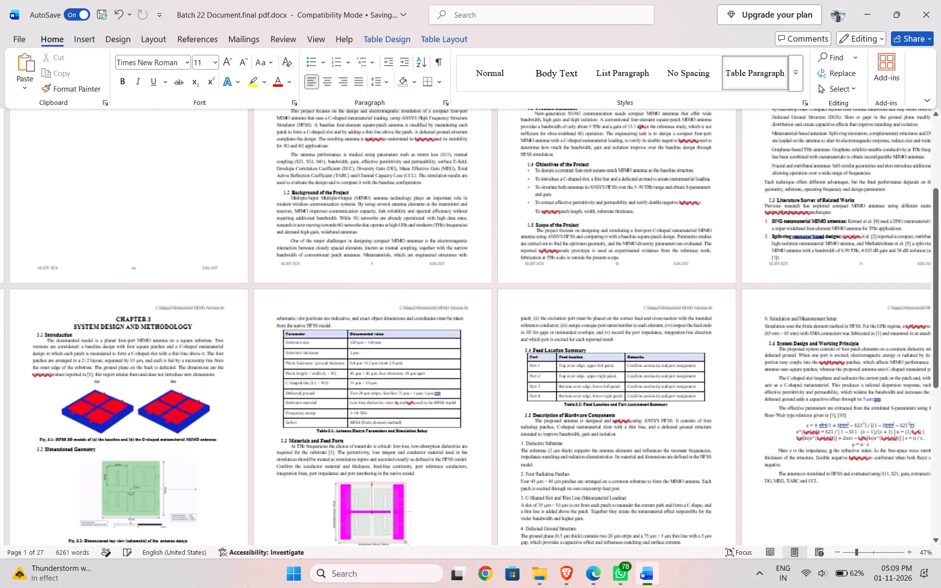
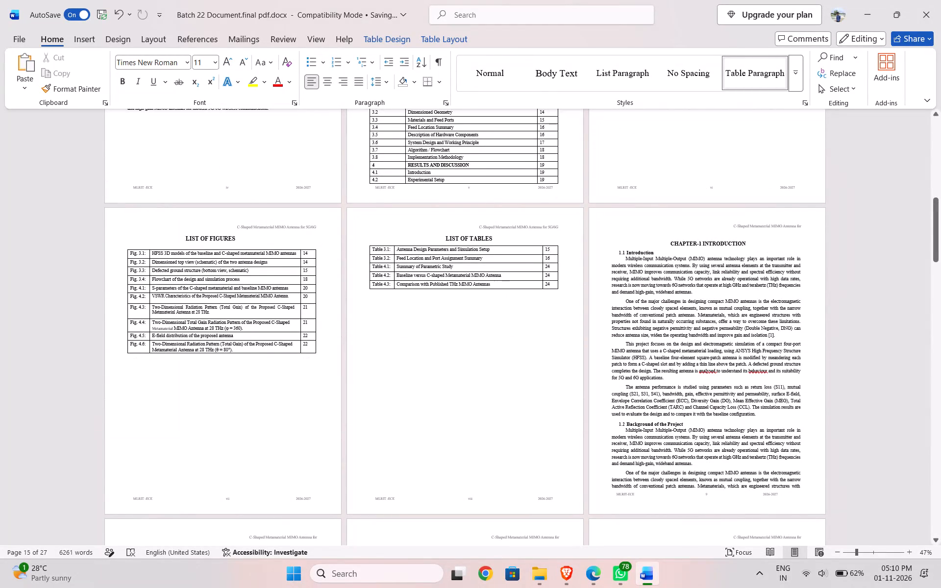
In the List of Figures, set the page number of Fig. 4.4 to 22 and of Fig. 4.6 to 23.
left_click(308, 324)
key("BackSpace")
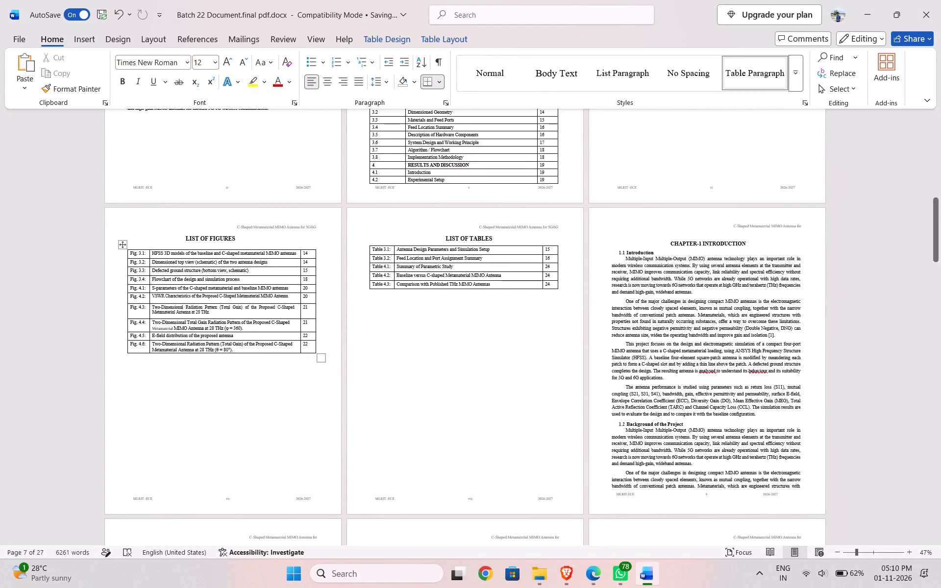
key("2")
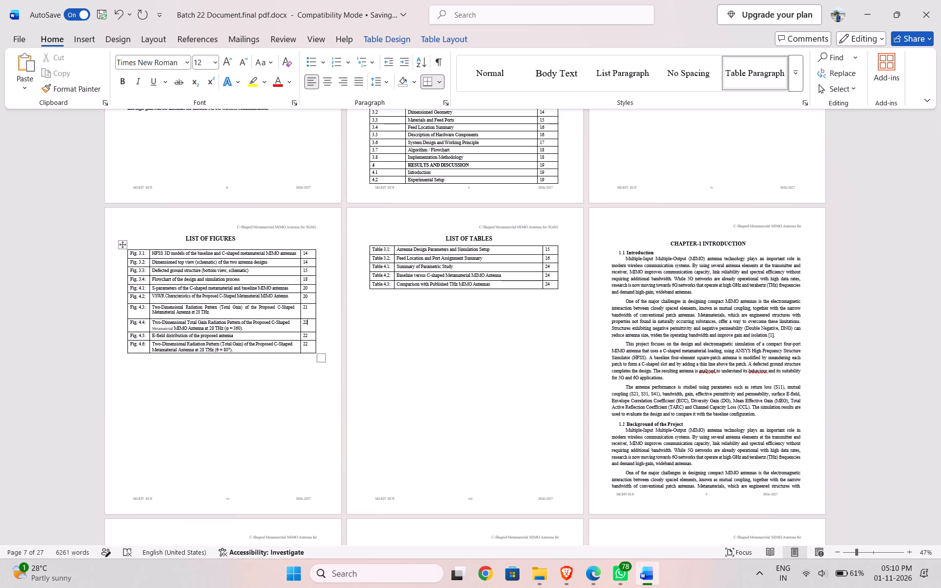
key("Down")
key("Down")
key("BackSpace")
key("3")
Check the table captions and their page numbers from Chapter 3 to the References against the List of Tables.
left_click(520, 349)
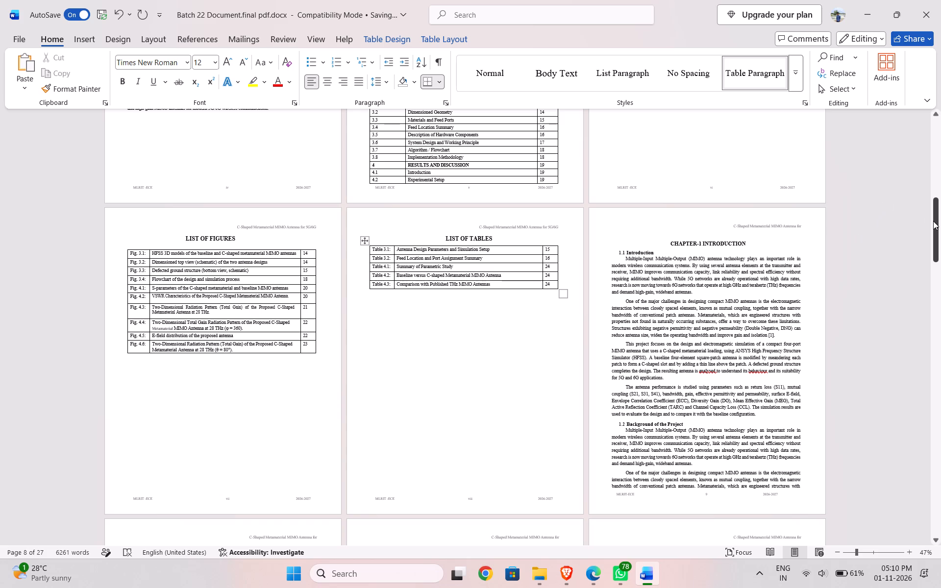
left_click_drag(933, 221, 940, 374)
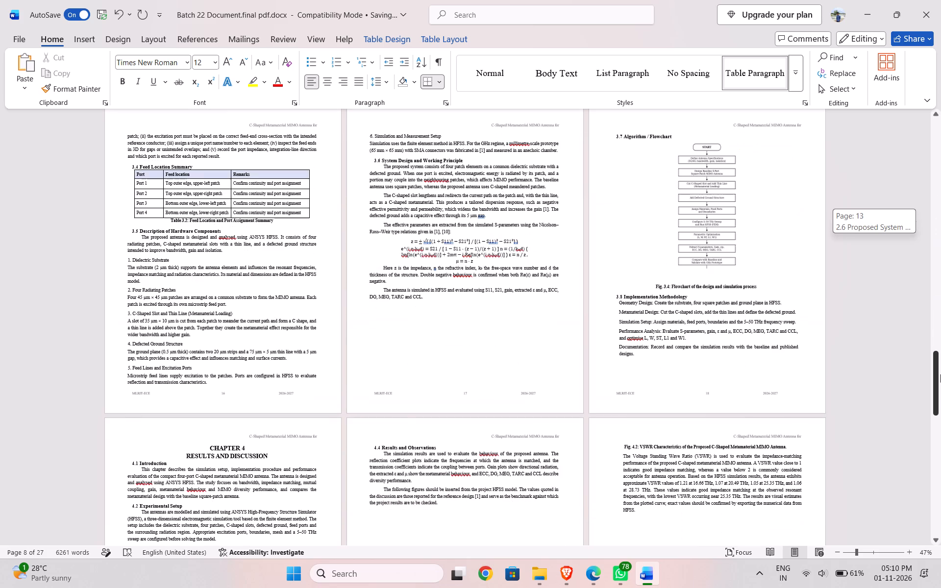
left_click_drag(940, 374, 940, 308)
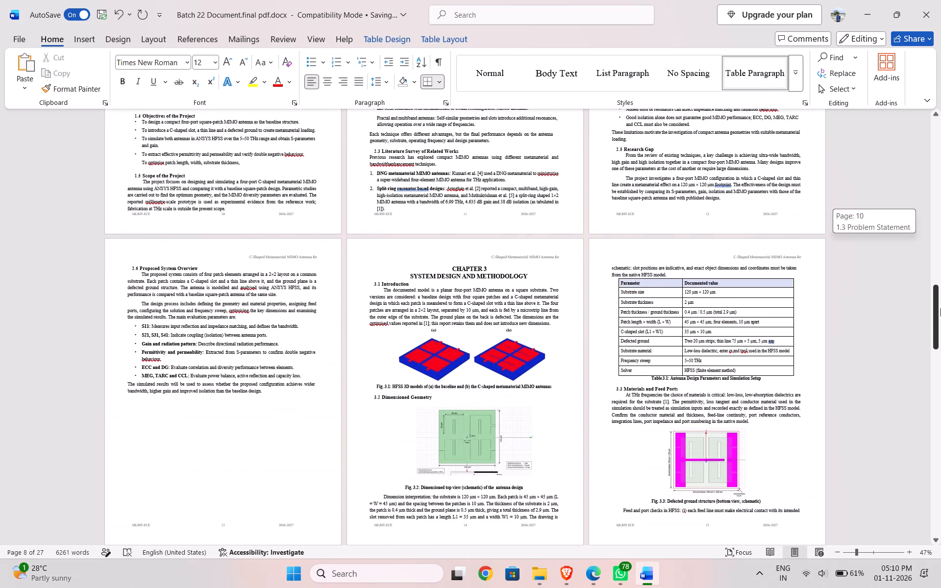
left_click_drag(940, 308, 940, 404)
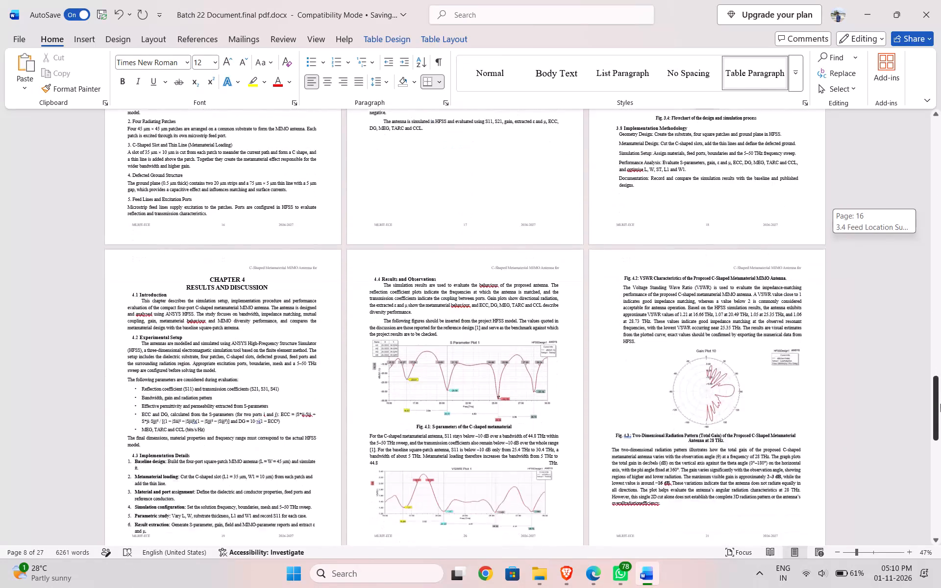
left_click_drag(940, 404, 940, 448)
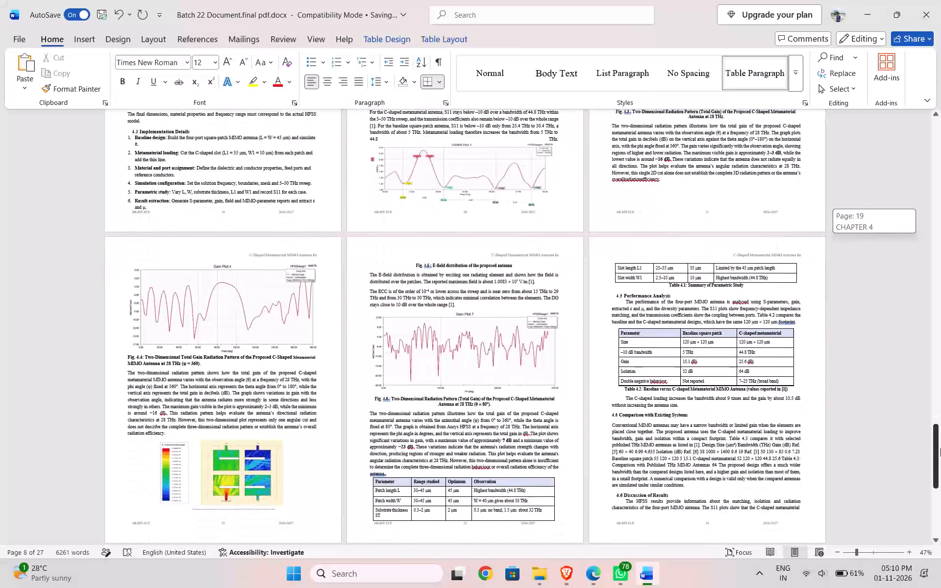
left_click_drag(940, 448, 940, 503)
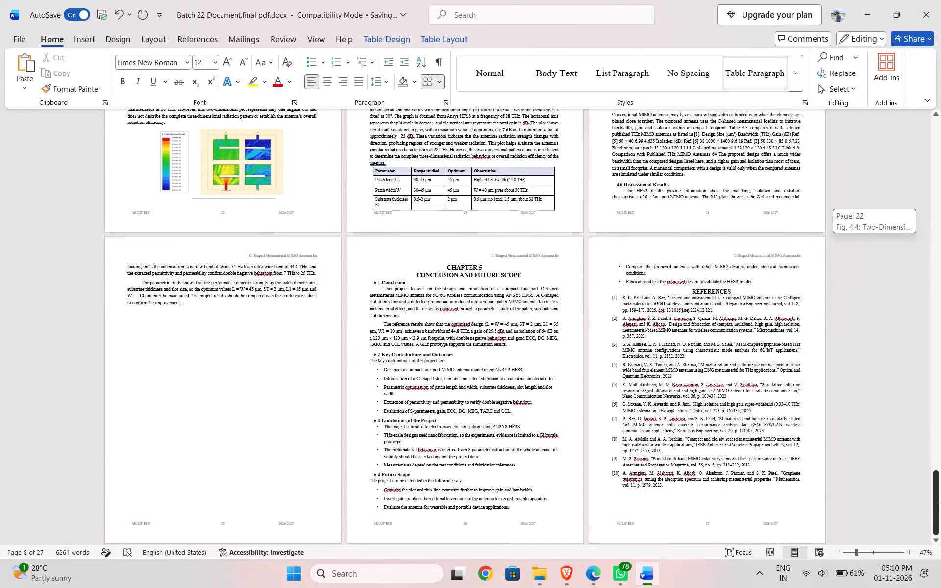
left_click_drag(940, 503, 931, 461)
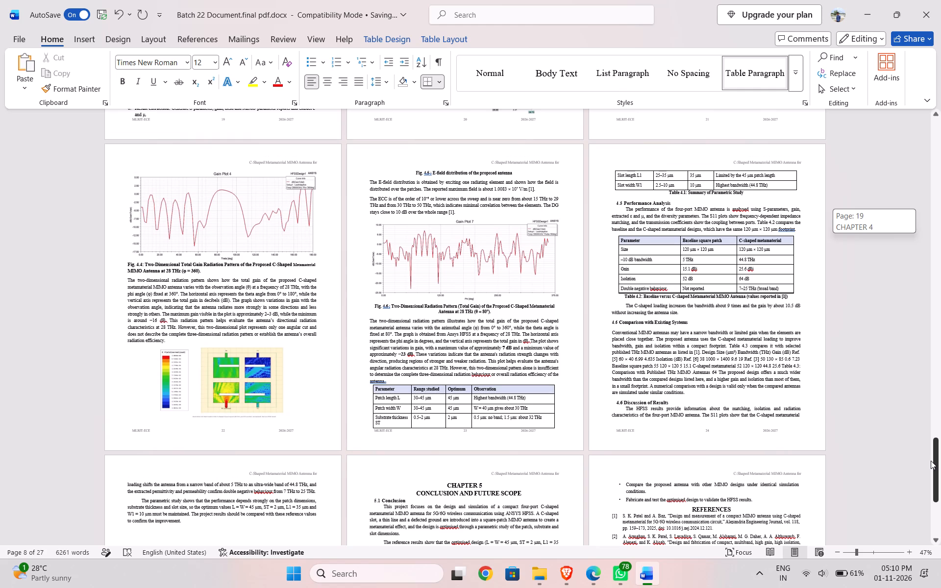
left_click_drag(931, 461, 920, 335)
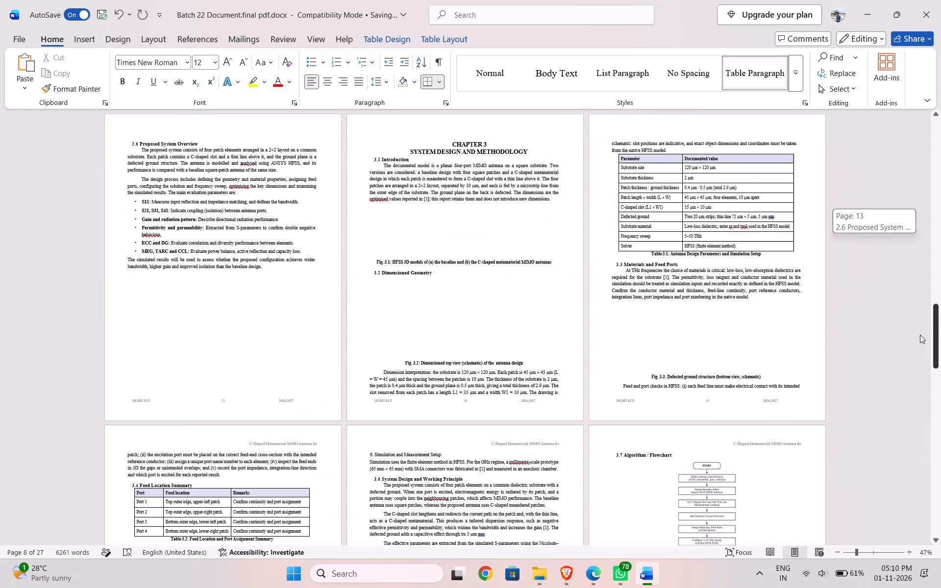
left_click_drag(920, 335, 914, 223)
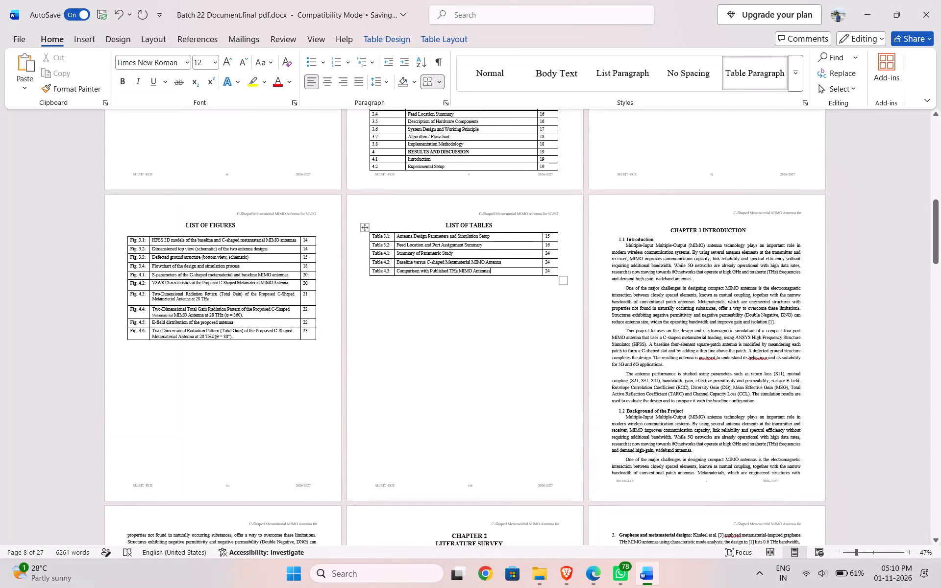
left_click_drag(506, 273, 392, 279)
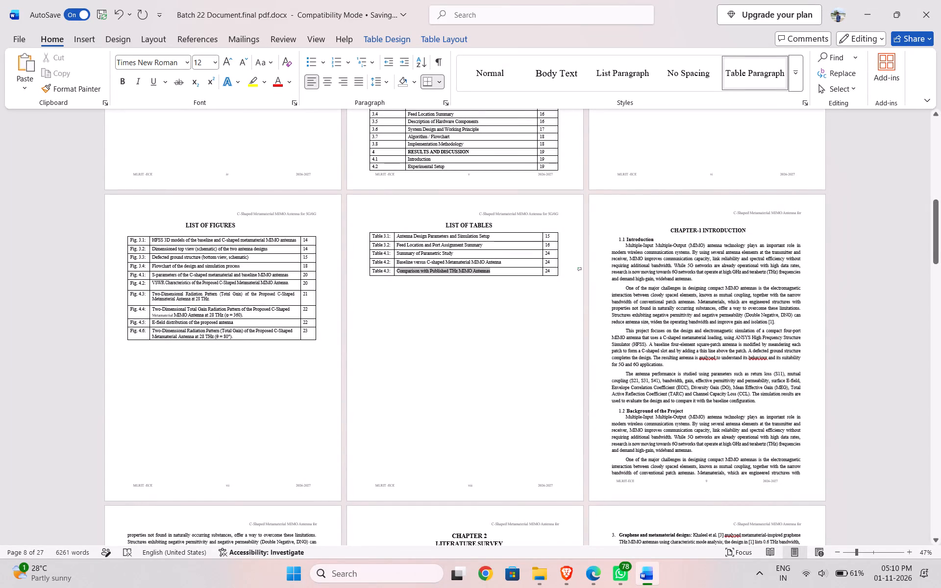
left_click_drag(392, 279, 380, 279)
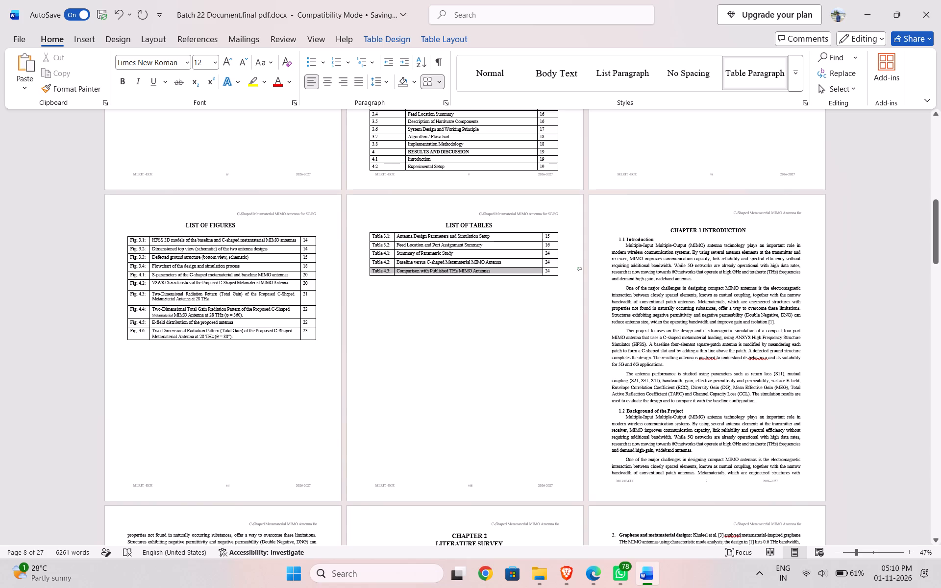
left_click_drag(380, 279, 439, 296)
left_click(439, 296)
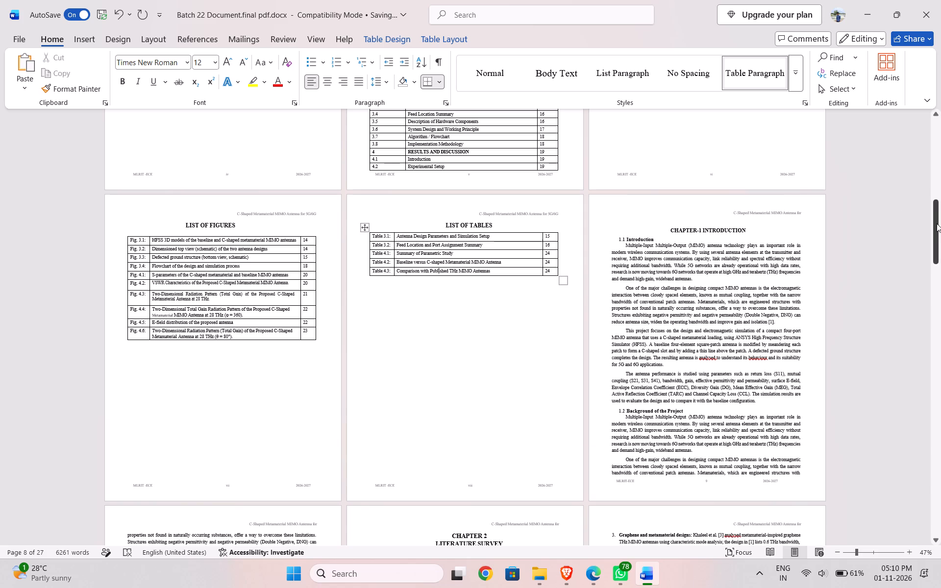
Recheck the Chapter 3 and Chapter 4 pages for the table captions named in the List of Tables, especially Table 4.3.
left_click_drag(937, 223, 938, 225)
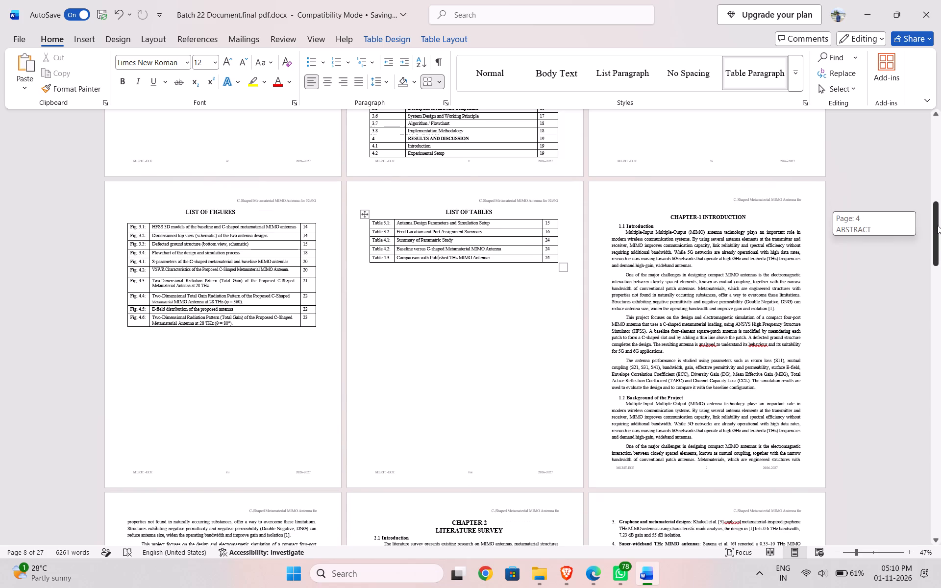
left_click_drag(938, 225, 940, 318)
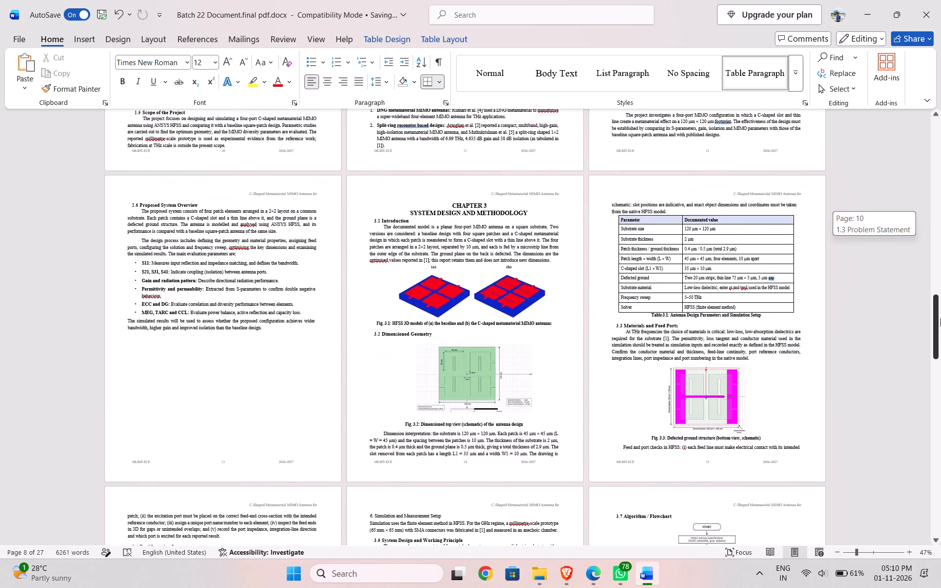
left_click_drag(940, 318, 940, 339)
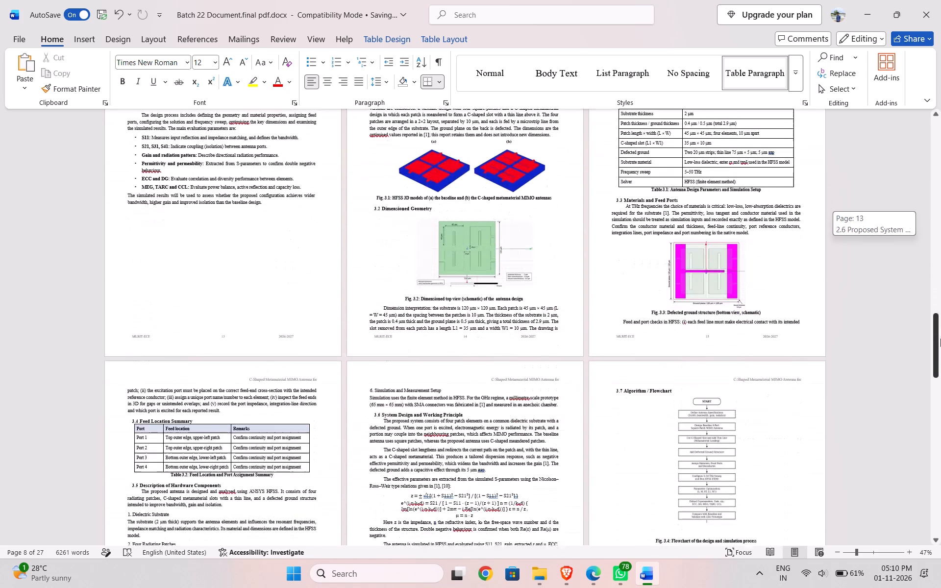
left_click_drag(940, 339, 940, 391)
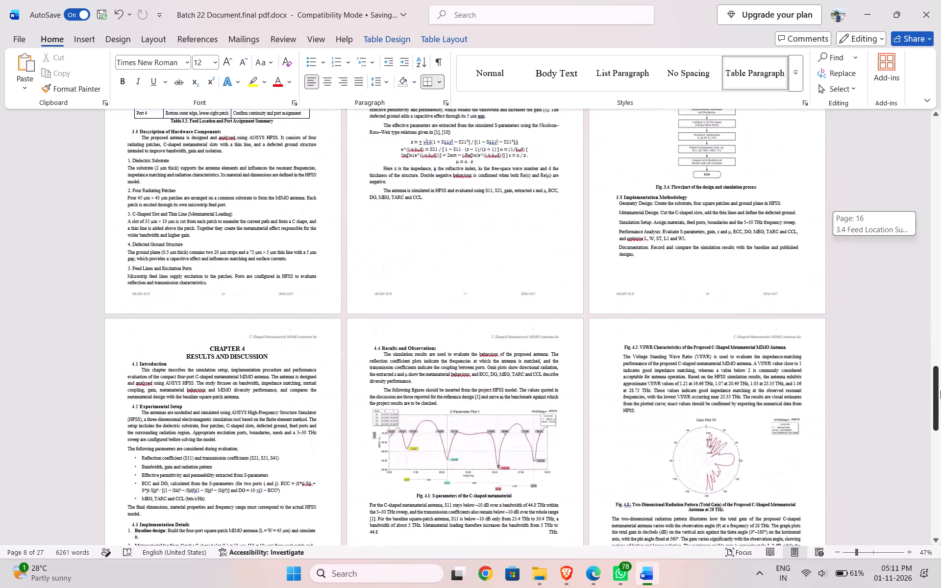
left_click_drag(940, 391, 937, 466)
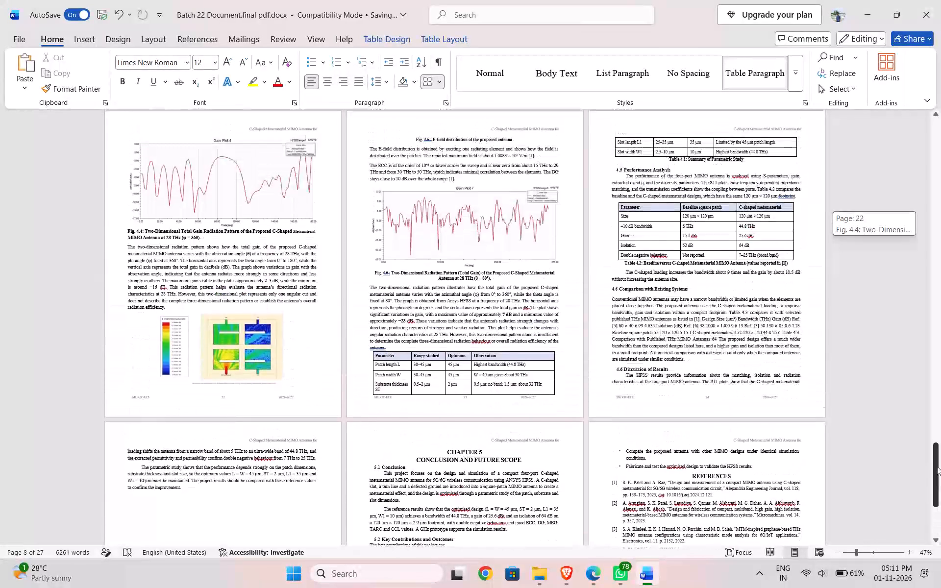
left_click_drag(937, 466, 915, 367)
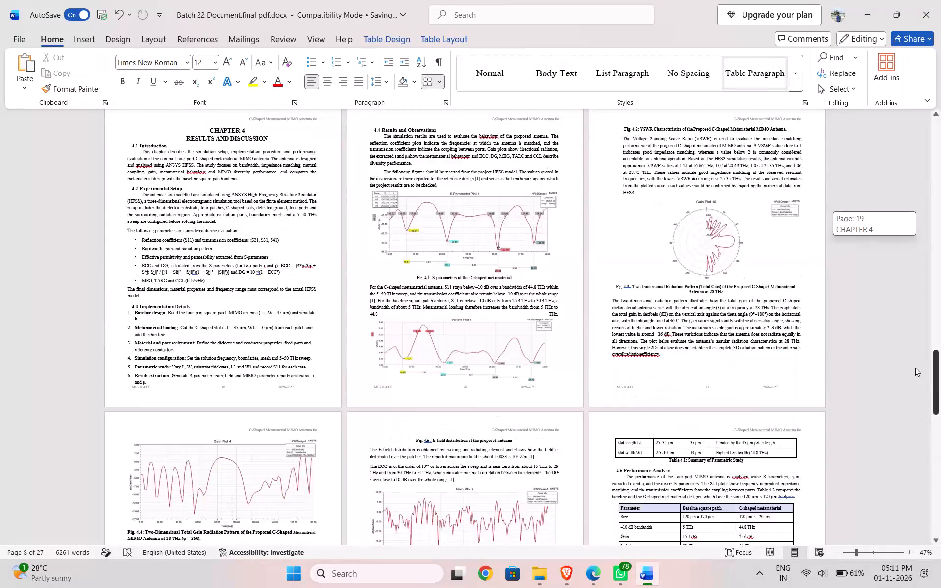
left_click_drag(915, 367, 909, 230)
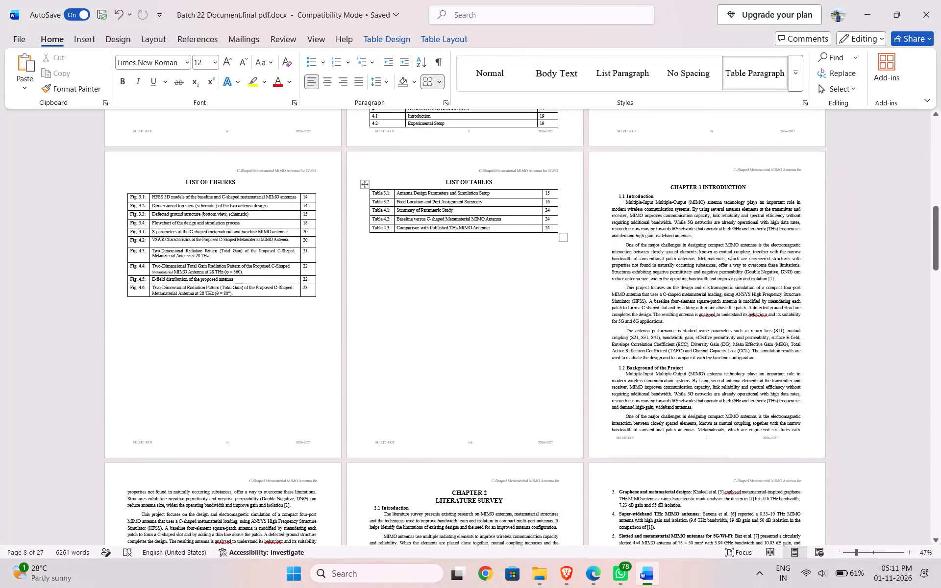
Delete the "Table 4.3: Comparison with Published THz MIMO Antennas" row from the List of Tables.
triple_click(503, 229)
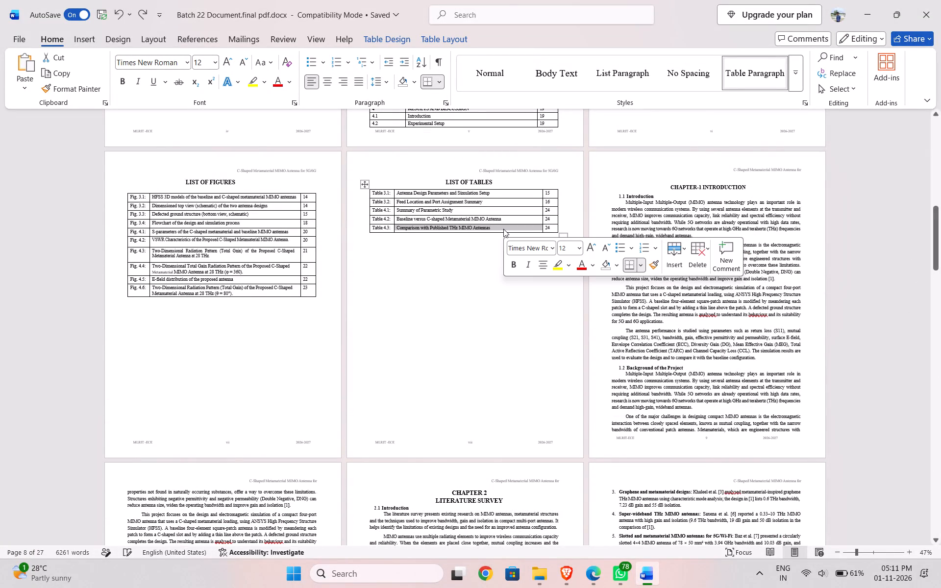
left_click(702, 262)
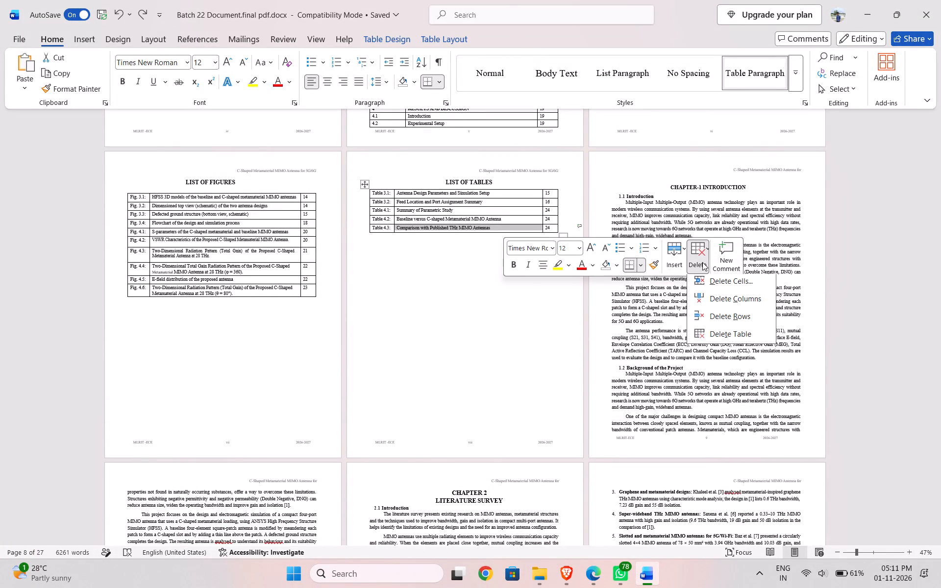
left_click(730, 322)
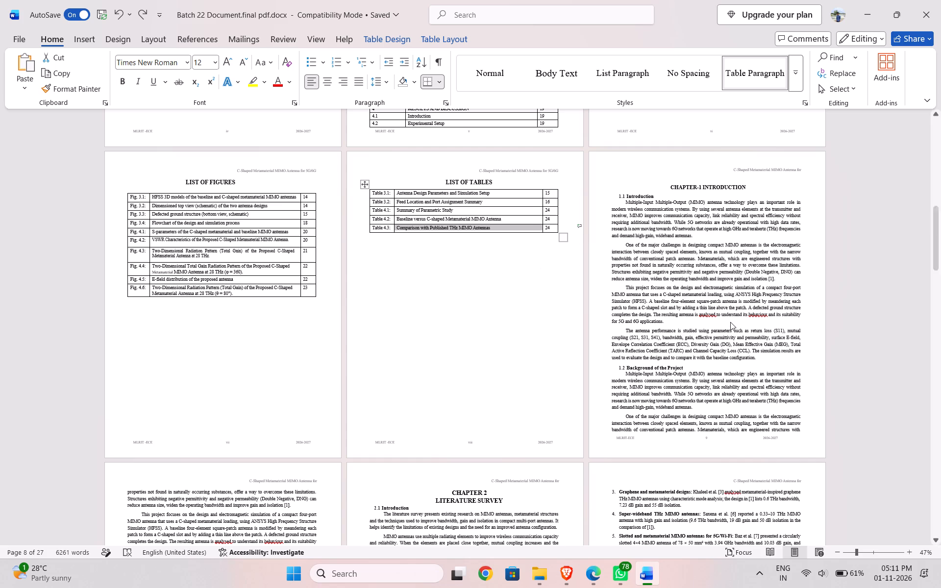
Review the pages from the List of Figures through Chapter 5 and the References for remaining layout or numbering problems.
scroll(638, 338, "down", 1)
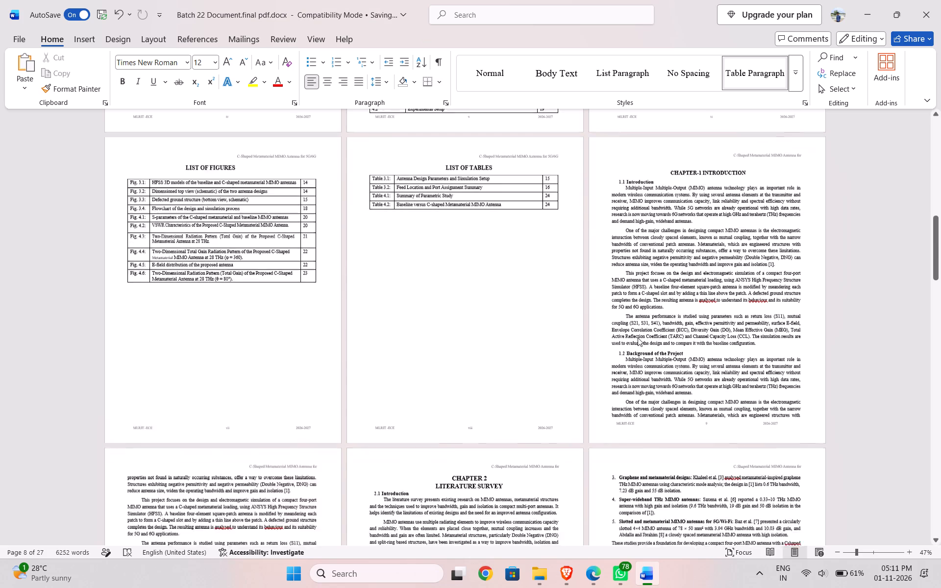
scroll(638, 338, "down", 13)
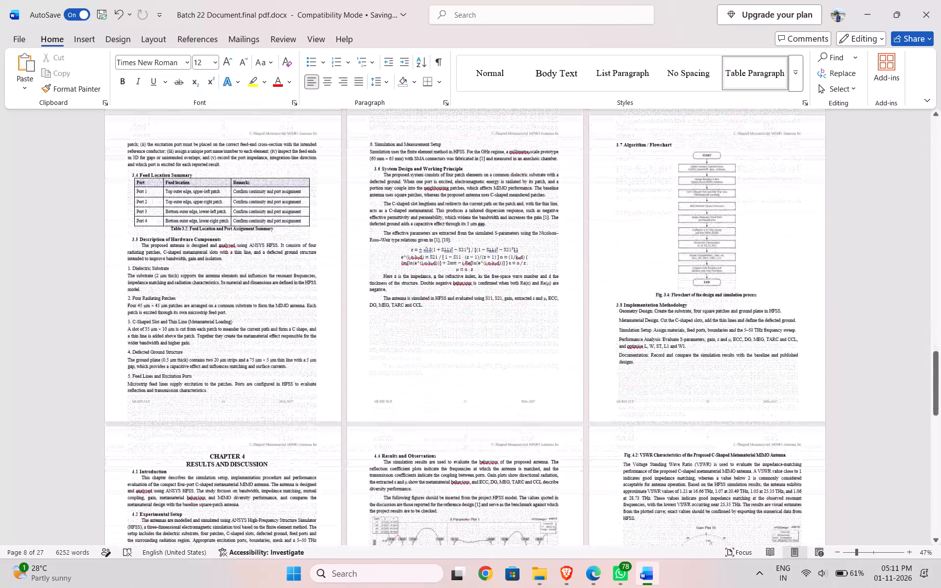
scroll(638, 338, "down", 2)
scroll(638, 338, "up", 4)
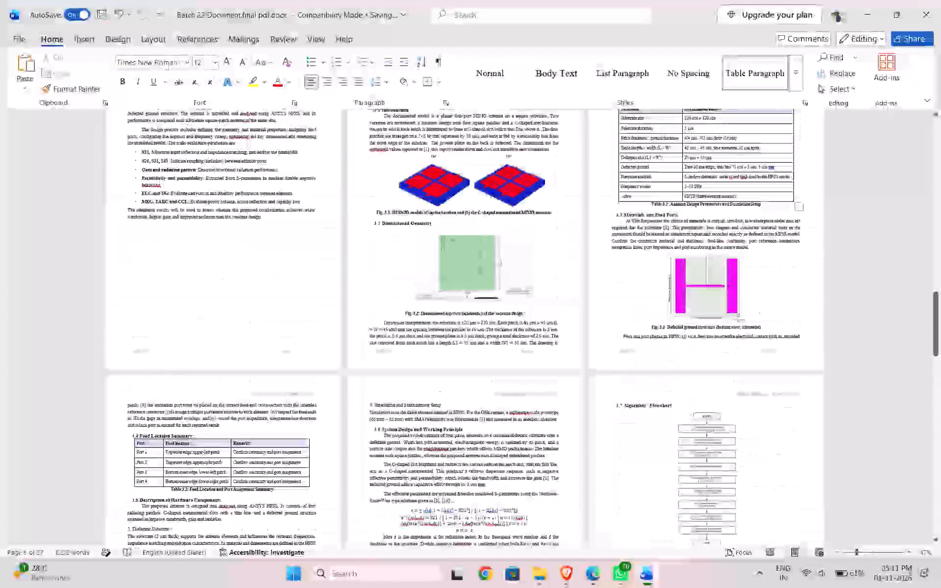
scroll(638, 338, "up", 6)
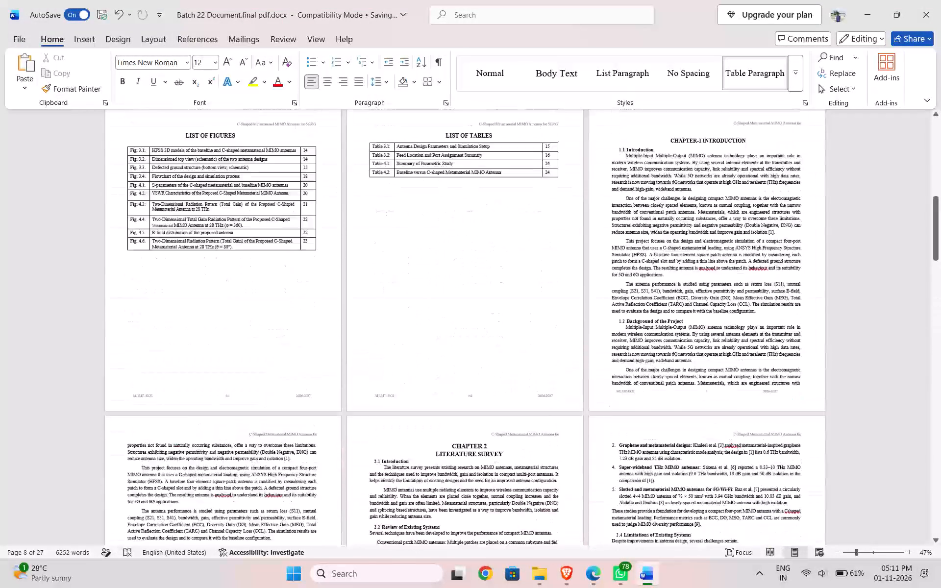
scroll(638, 338, "up", 2)
scroll(638, 338, "down", 9)
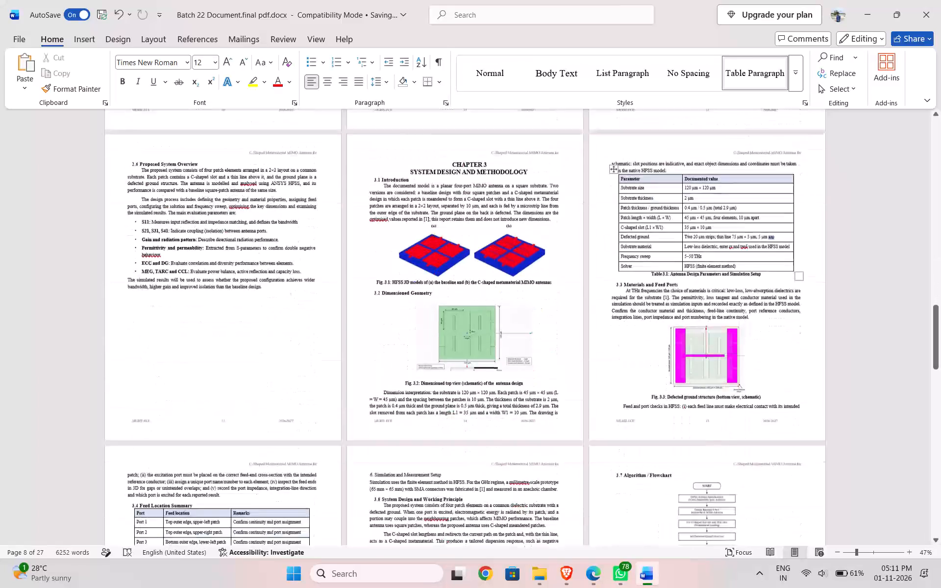
scroll(638, 338, "down", 7)
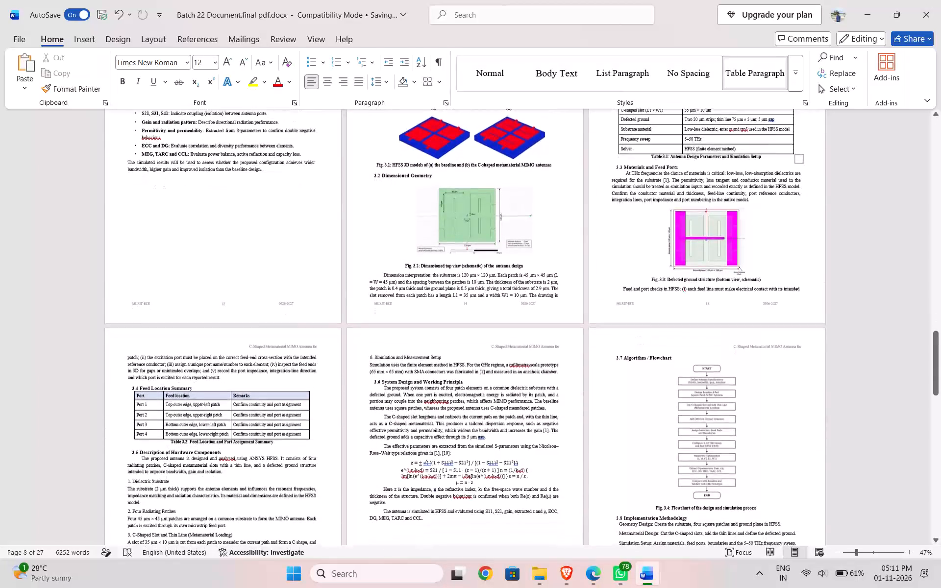
scroll(638, 338, "down", 10)
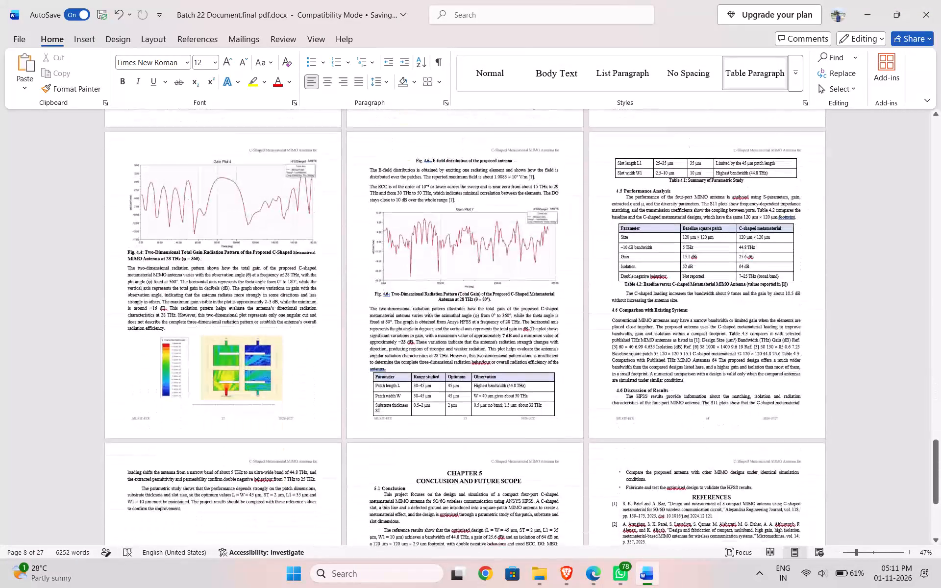
scroll(638, 338, "down", 3)
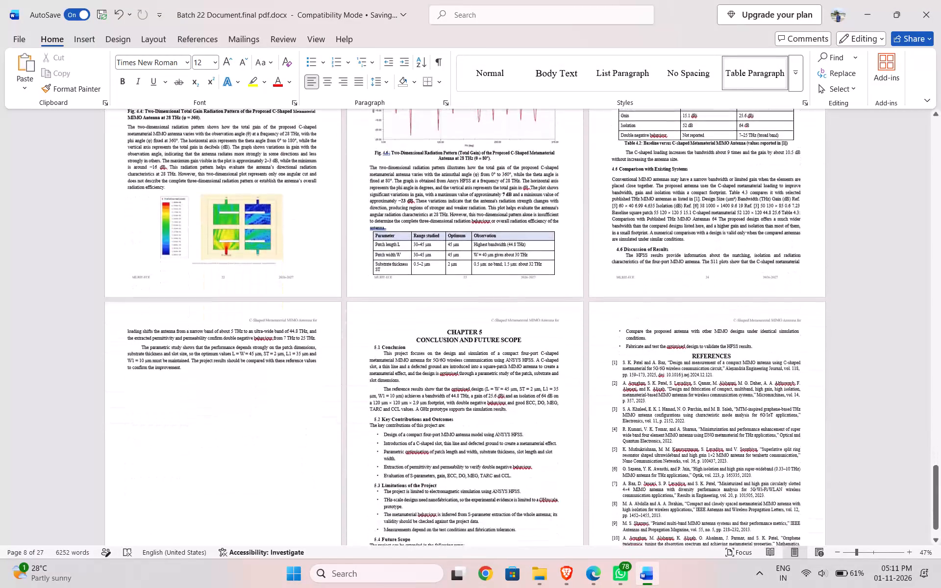
scroll(638, 338, "down", 2)
scroll(638, 338, "up", 1)
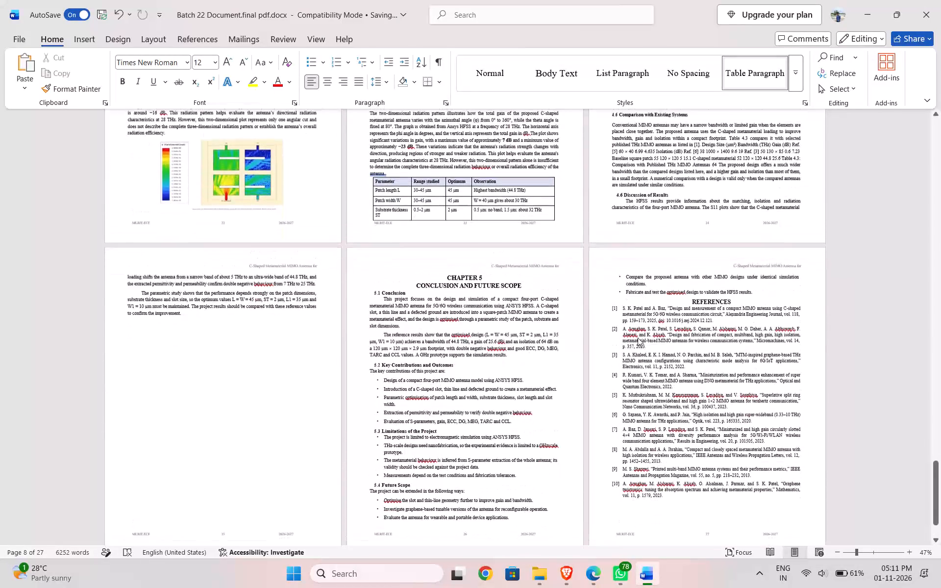
Reduce the height of the E-field distribution picture below the Fig. 4.4 description slightly from its bottom edge.
scroll(638, 338, "up", 4)
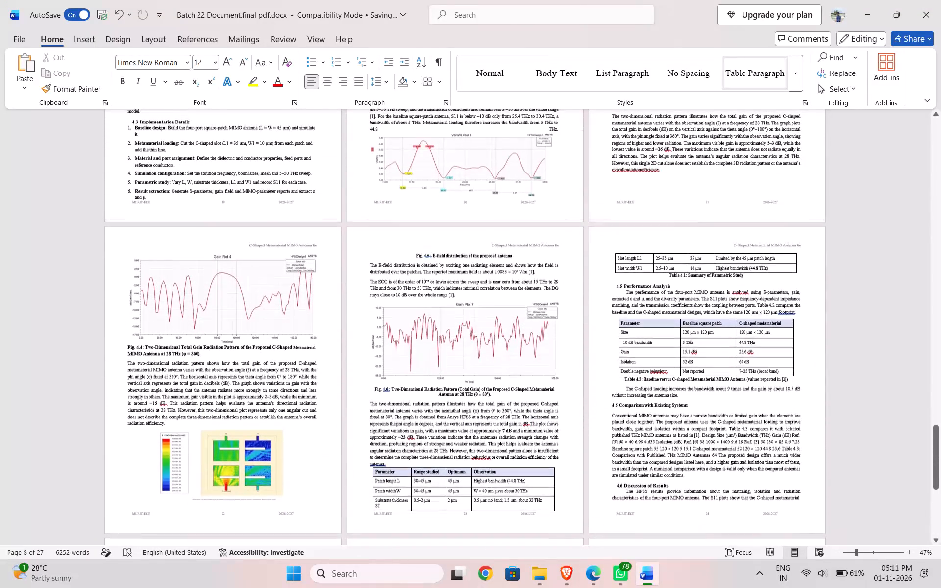
scroll(638, 338, "up", 1)
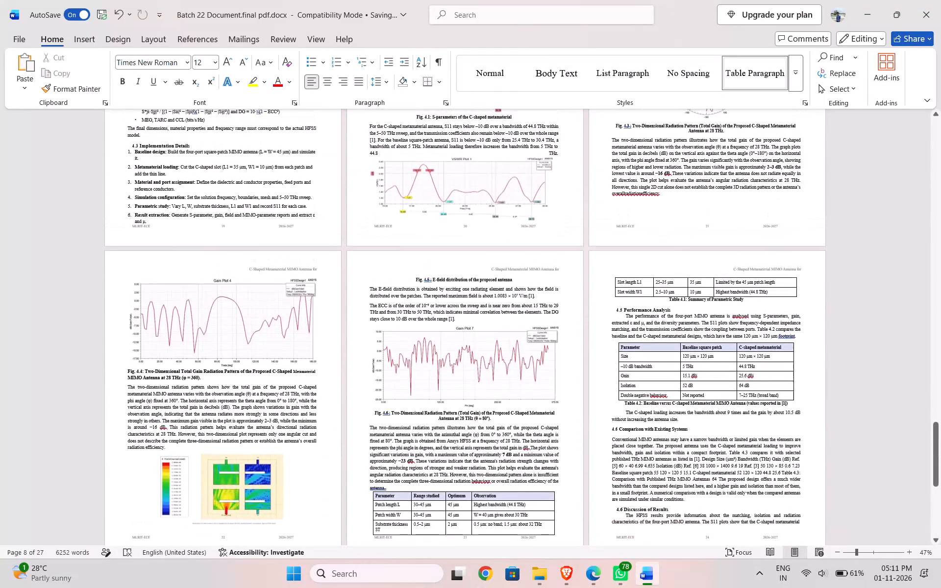
scroll(323, 445, "down", 1)
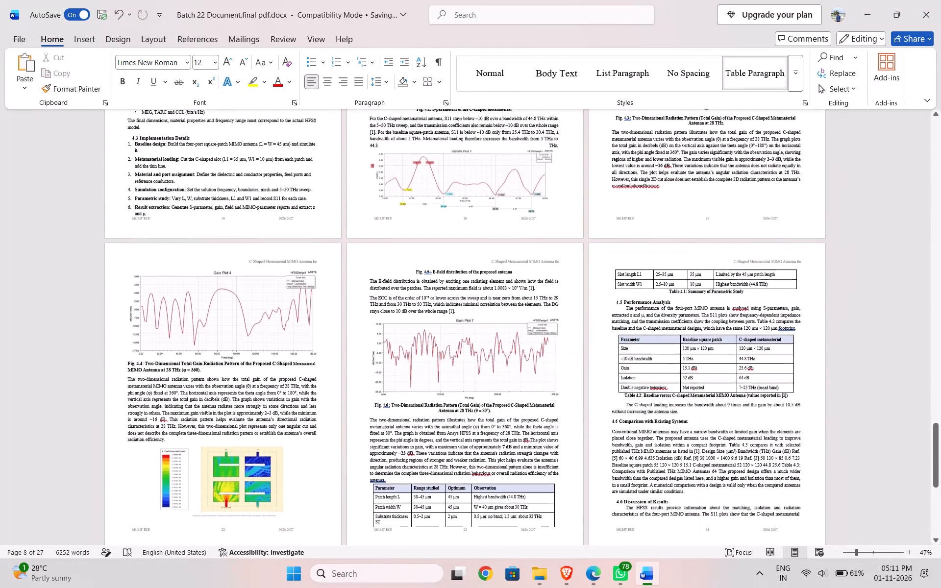
left_click(257, 465)
scroll(257, 465, "down", 1)
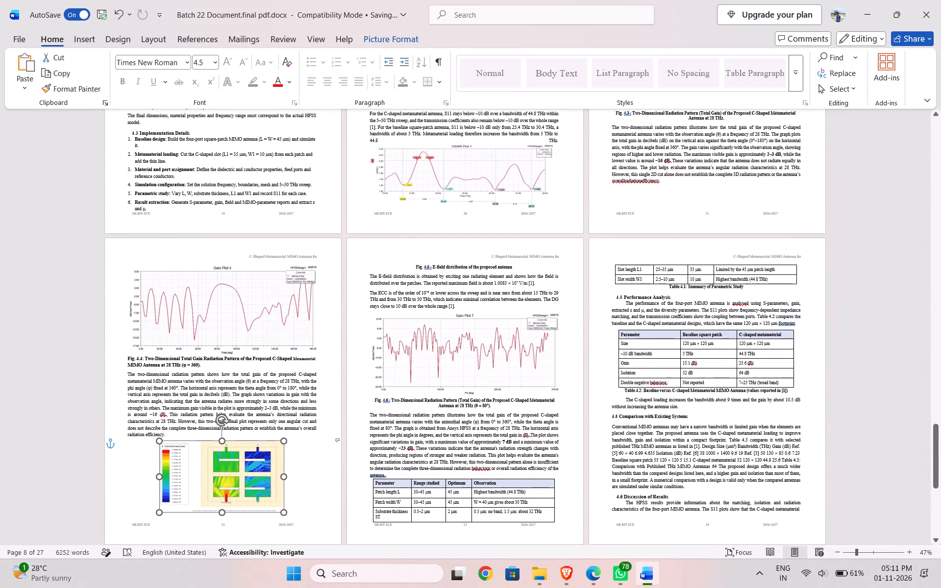
left_click_drag(223, 512, 223, 505)
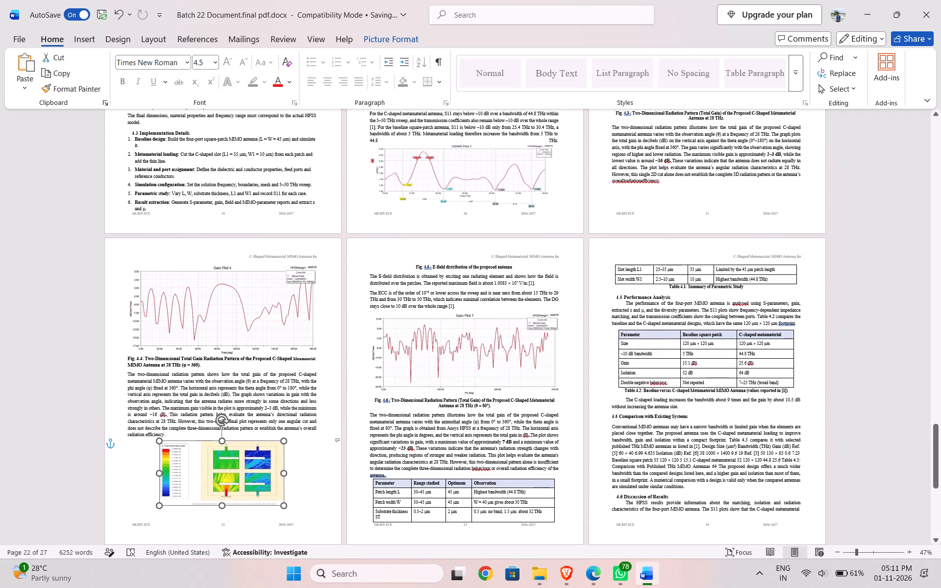
left_click_drag(223, 505, 223, 503)
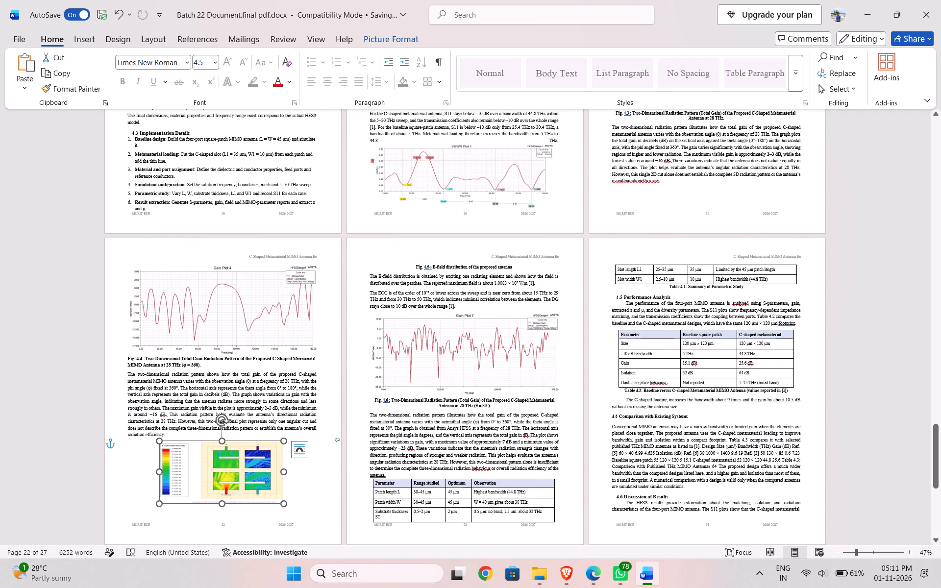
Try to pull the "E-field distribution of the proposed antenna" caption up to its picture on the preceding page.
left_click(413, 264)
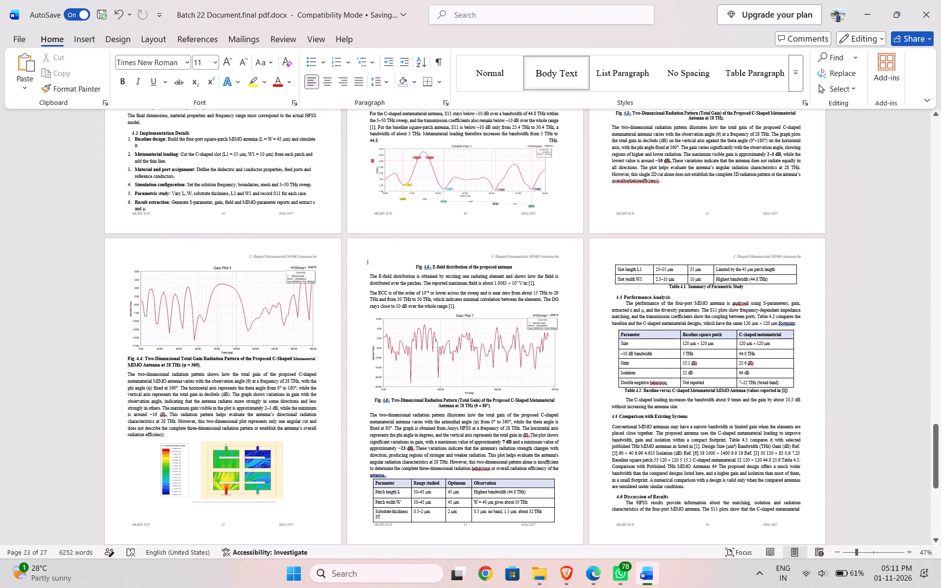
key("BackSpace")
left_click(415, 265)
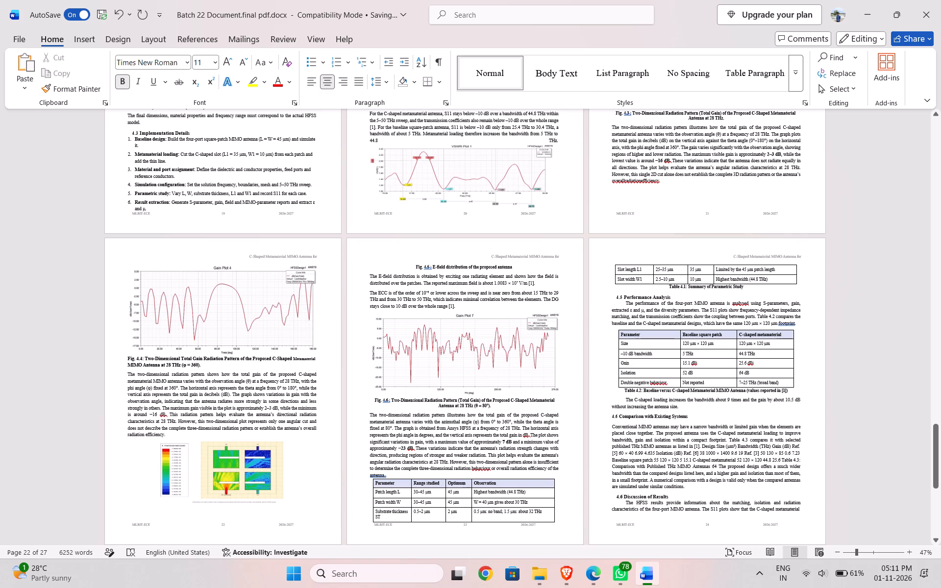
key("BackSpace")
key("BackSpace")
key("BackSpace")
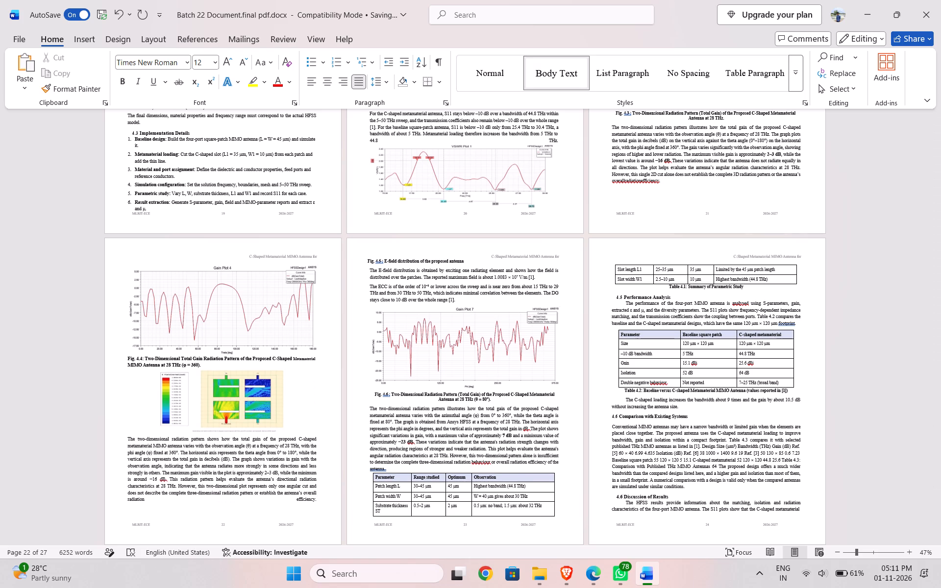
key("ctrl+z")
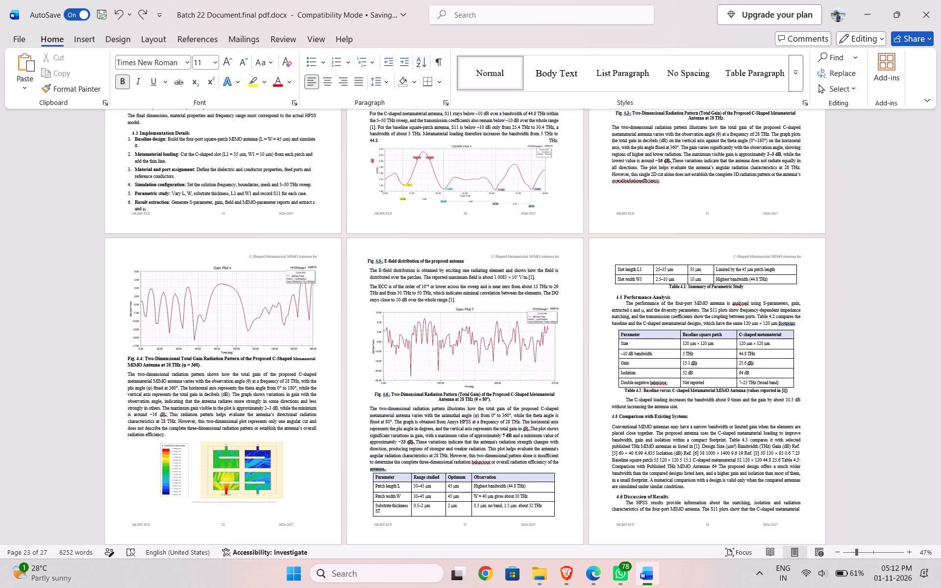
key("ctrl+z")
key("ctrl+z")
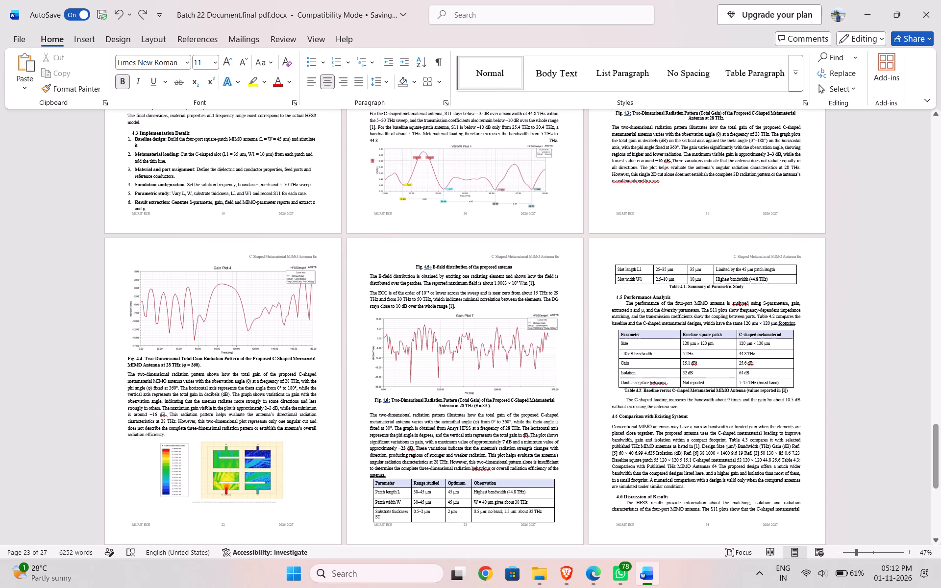
In the Acknowledgement, change the heading to "Project associate:" and delete the last three students, keeping only the first one listed.
scroll(486, 288, "up", 20)
scroll(486, 288, "up", 20)
scroll(486, 288, "up", 4)
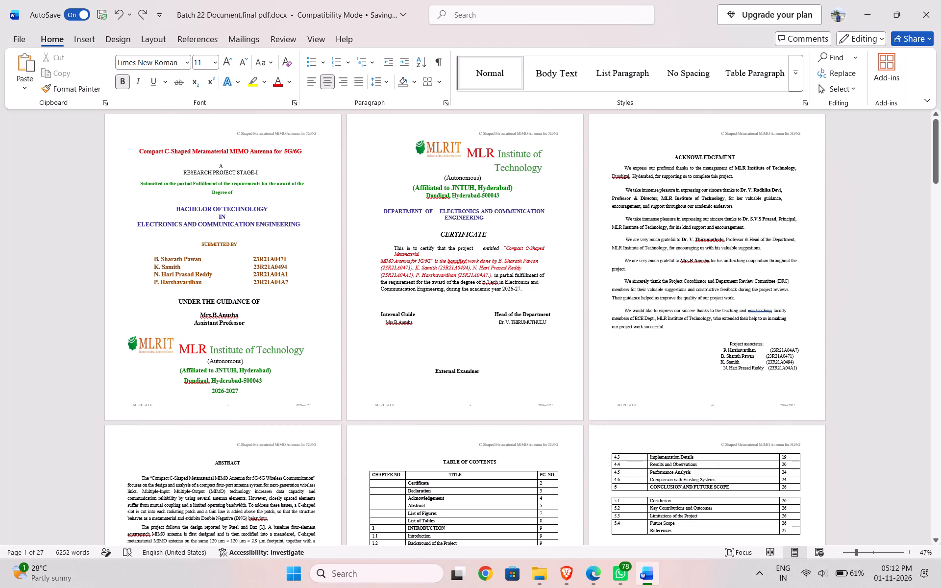
scroll(291, 281, "up", 6, "ctrl")
scroll(362, 364, "down", 1)
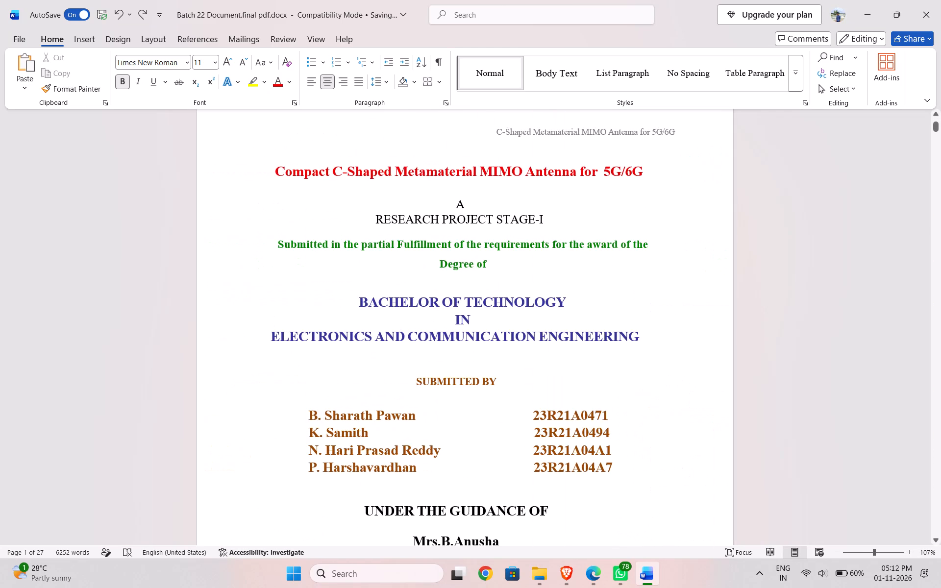
scroll(362, 364, "down", 7)
scroll(362, 364, "up", 1)
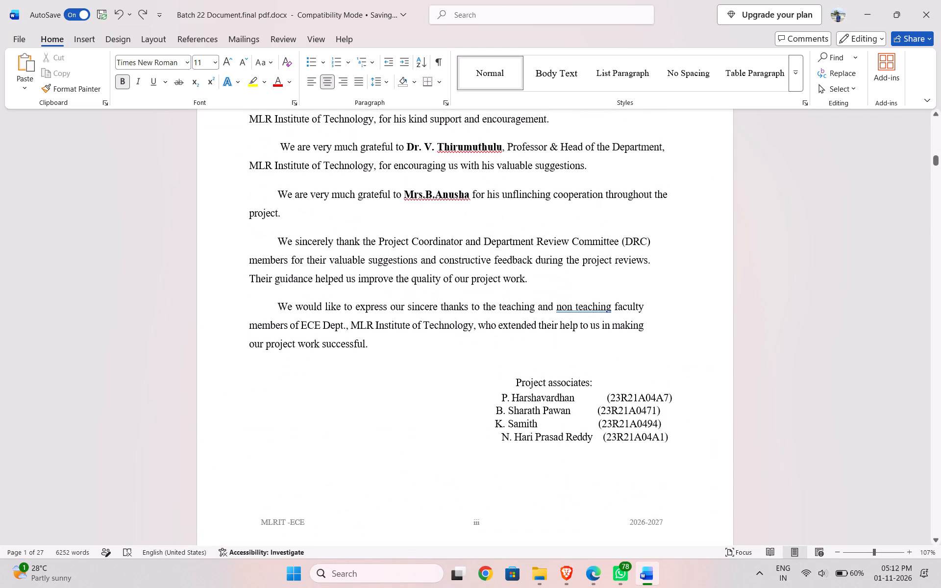
left_click(589, 386)
key("BackSpace")
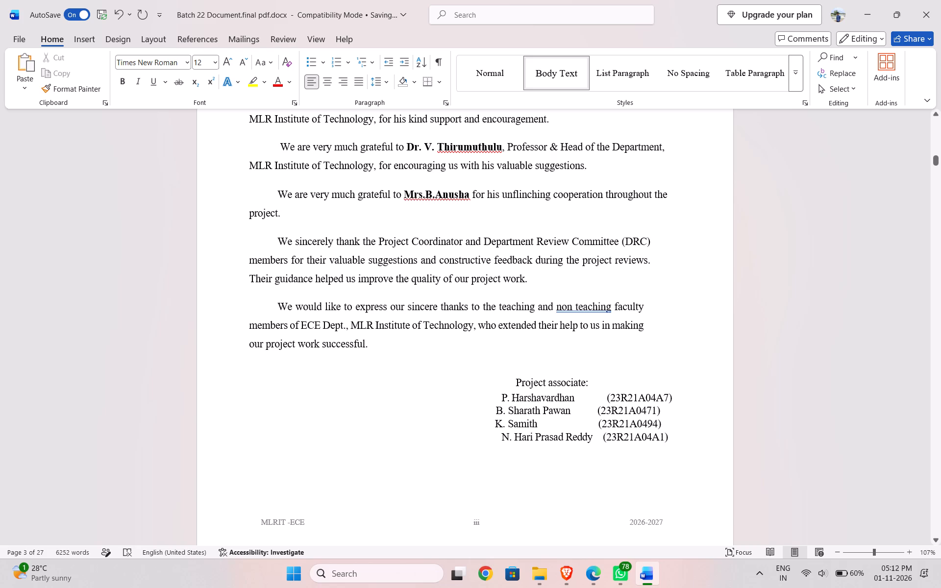
left_click_drag(673, 439, 488, 413)
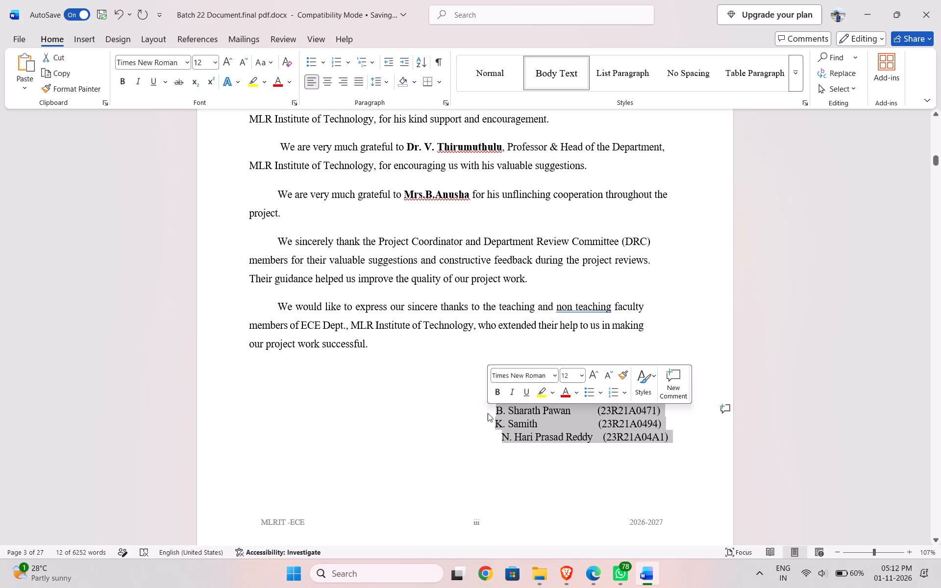
key("BackSpace")
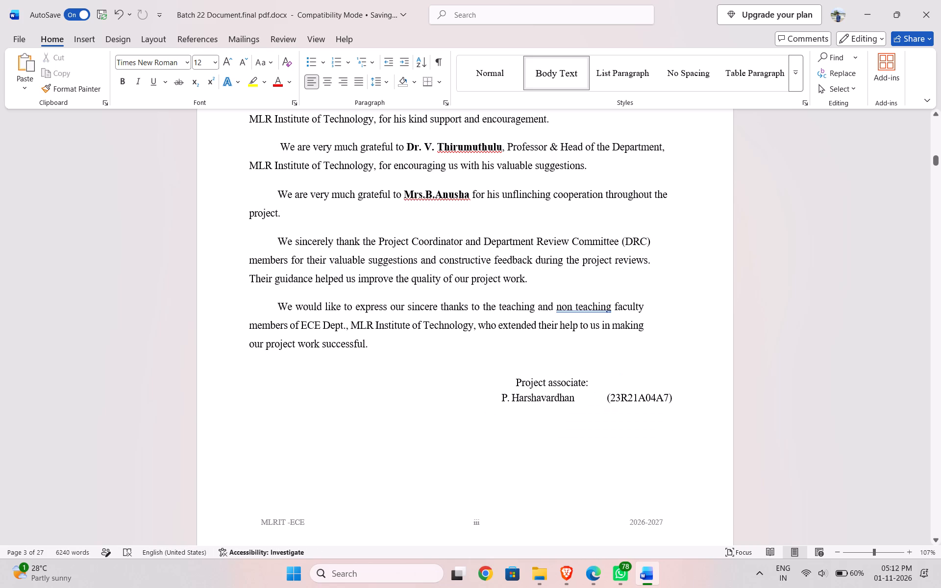
In the Certificate paragraph, delete the first three student names and roll numbers, keeping only the last student.
scroll(583, 319, "up", 6)
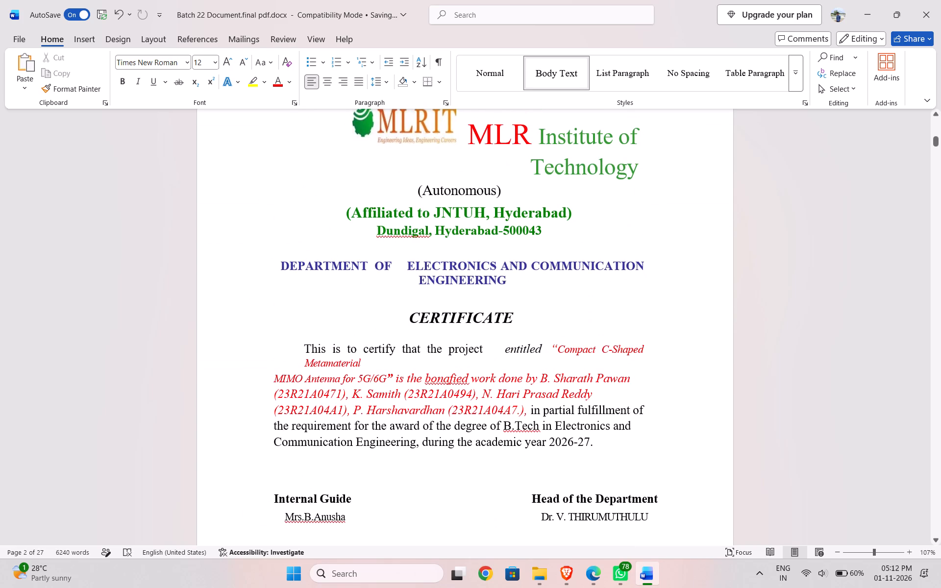
left_click_drag(353, 412, 532, 366)
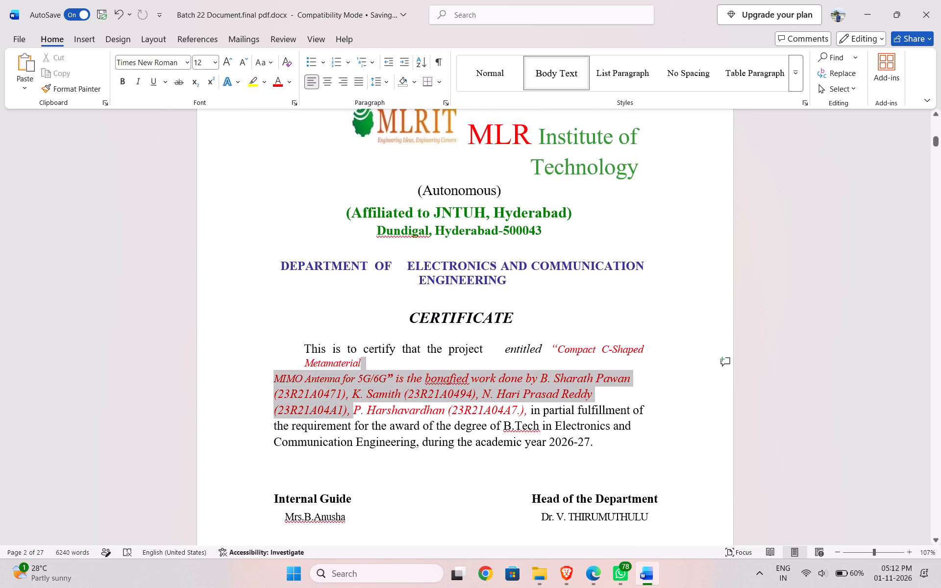
left_click_drag(532, 366, 542, 376)
key("BackSpace")
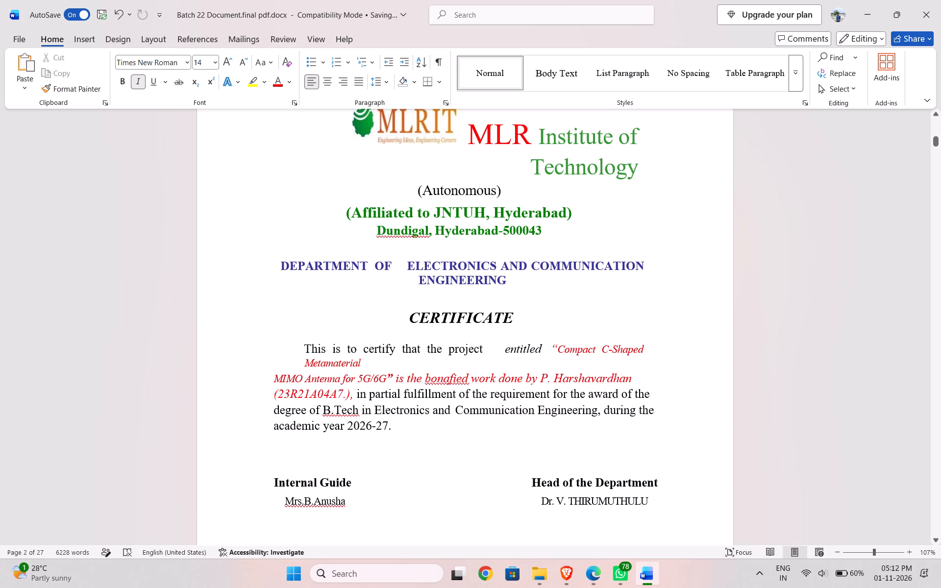
On the title page, delete the first three students and their roll numbers under SUBMITTED BY, keeping only the last.
scroll(553, 385, "up", 5)
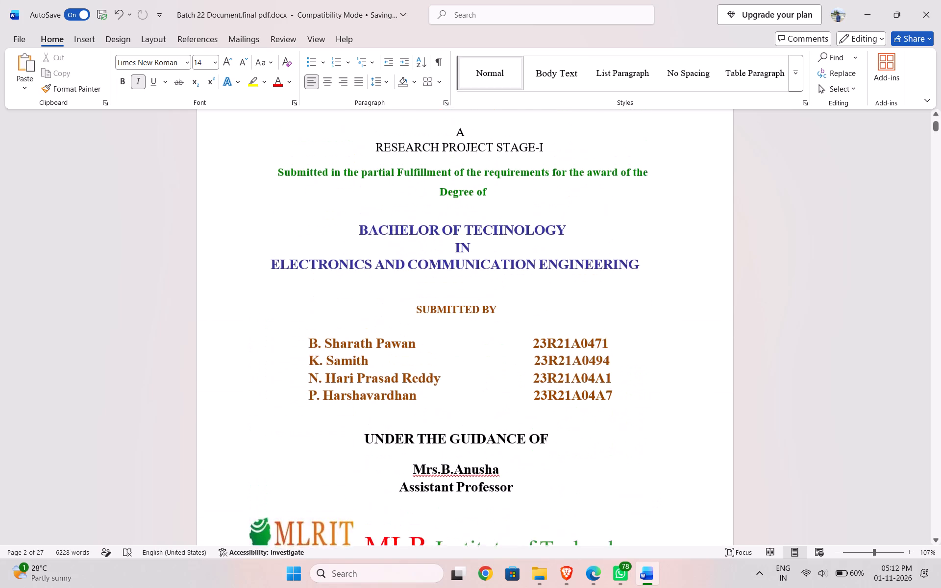
left_click_drag(619, 382, 323, 349)
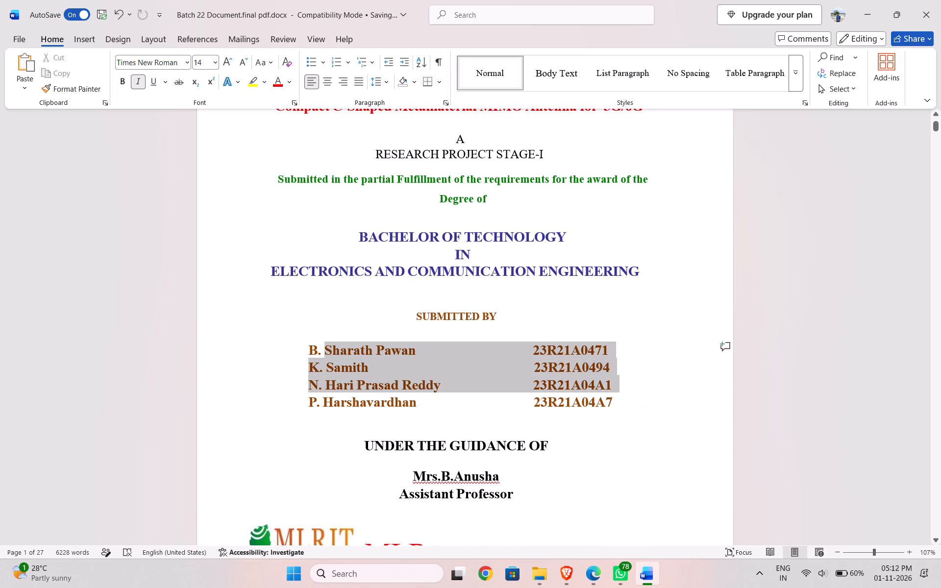
left_click_drag(323, 349, 303, 348)
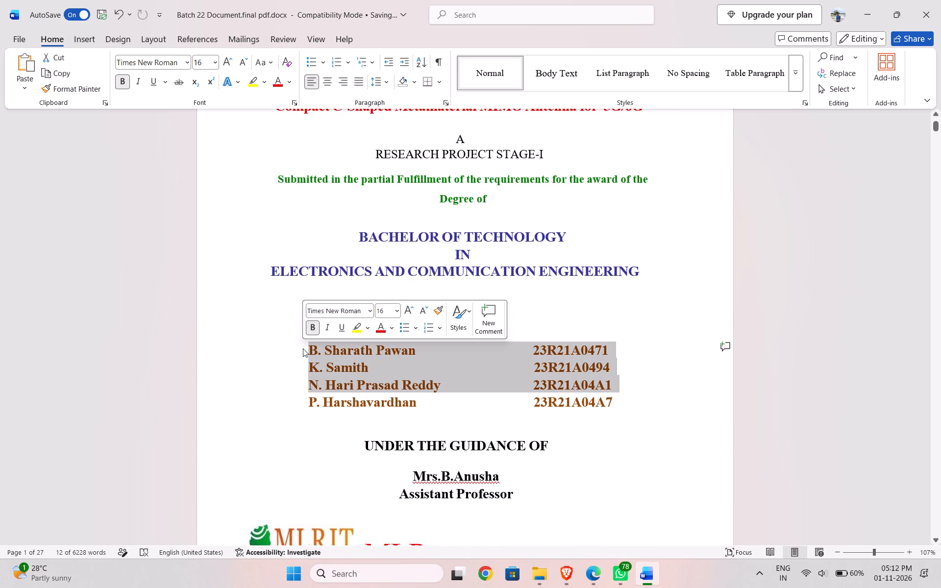
key("BackSpace")
Save a copy of the document as a PDF named harsha in the batch22 folder.
scroll(326, 377, "down", 3)
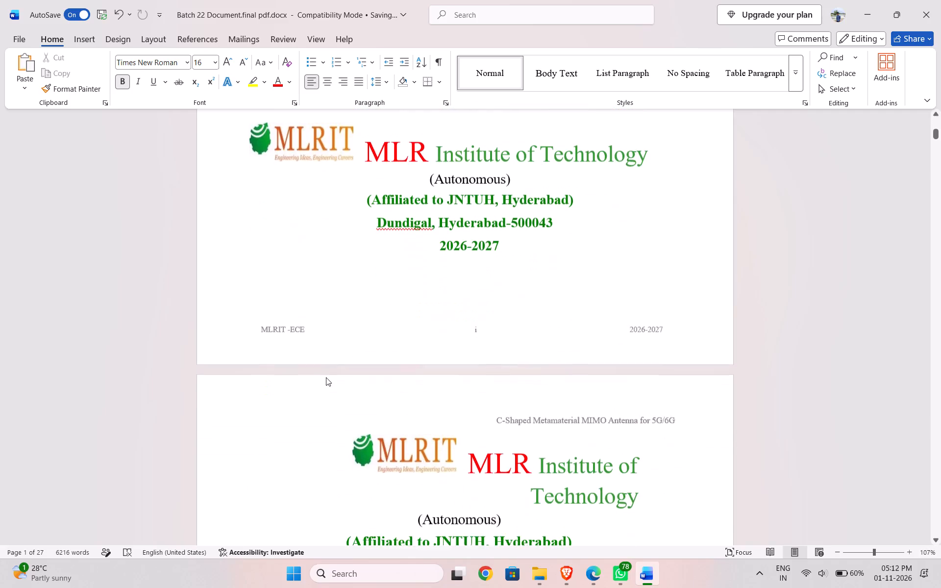
left_click(15, 36)
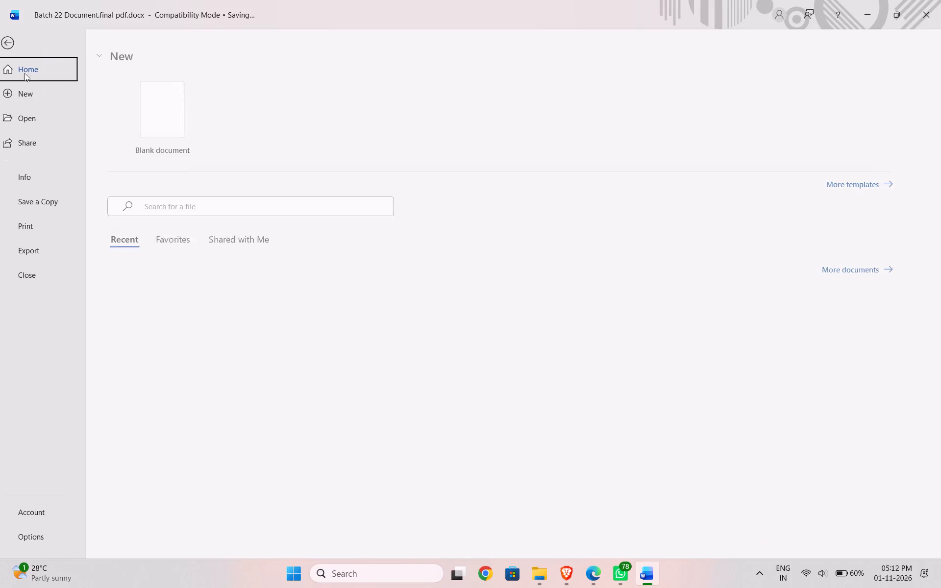
left_click(50, 203)
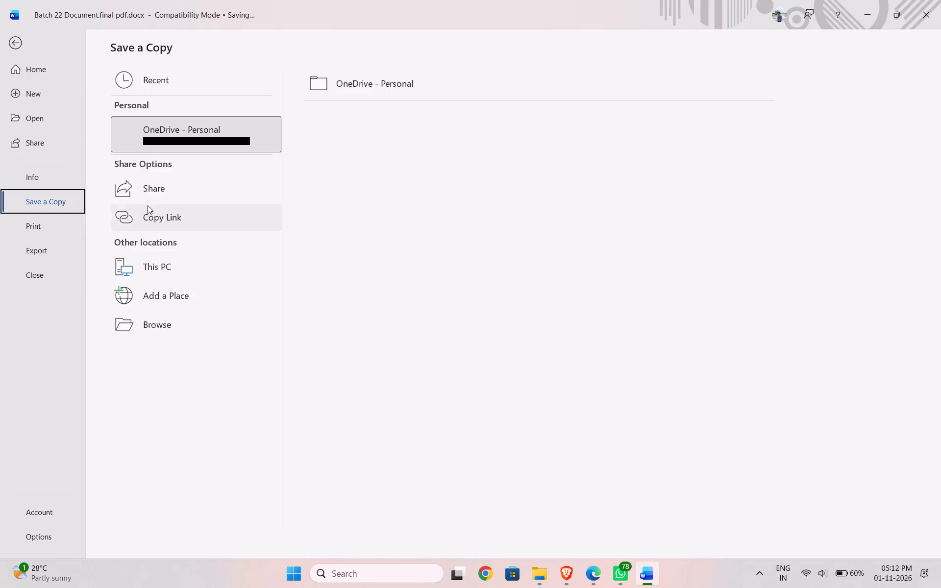
left_click(173, 318)
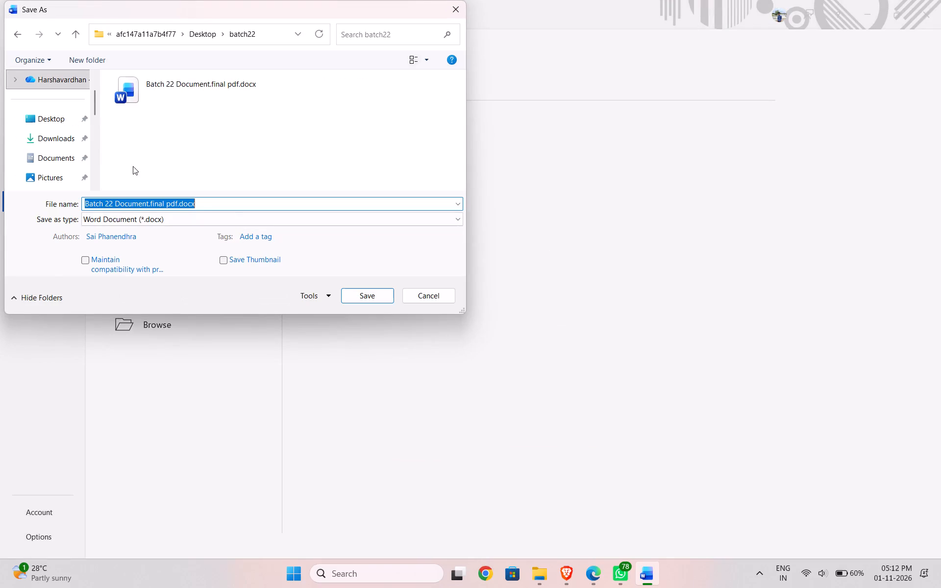
scroll(55, 149, "down", 1)
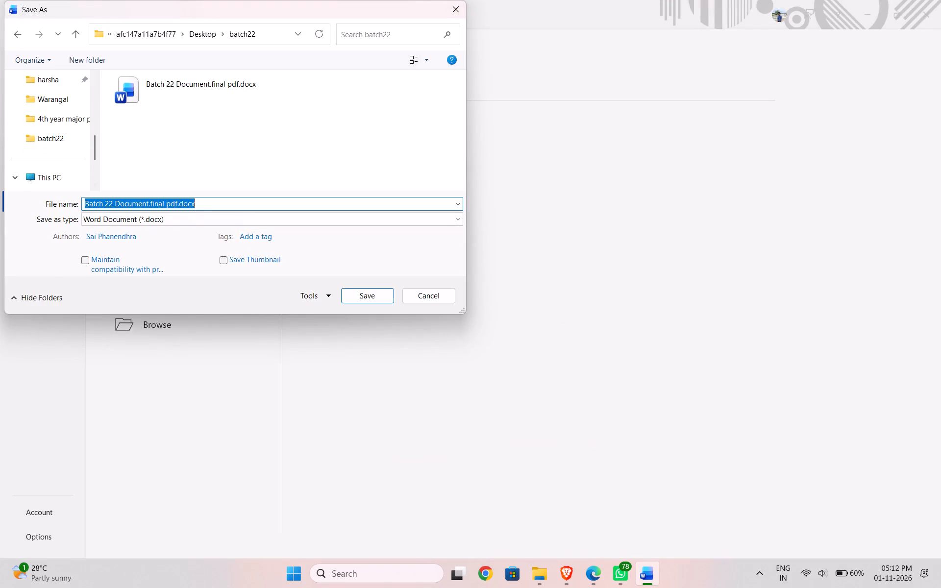
type("harsha")
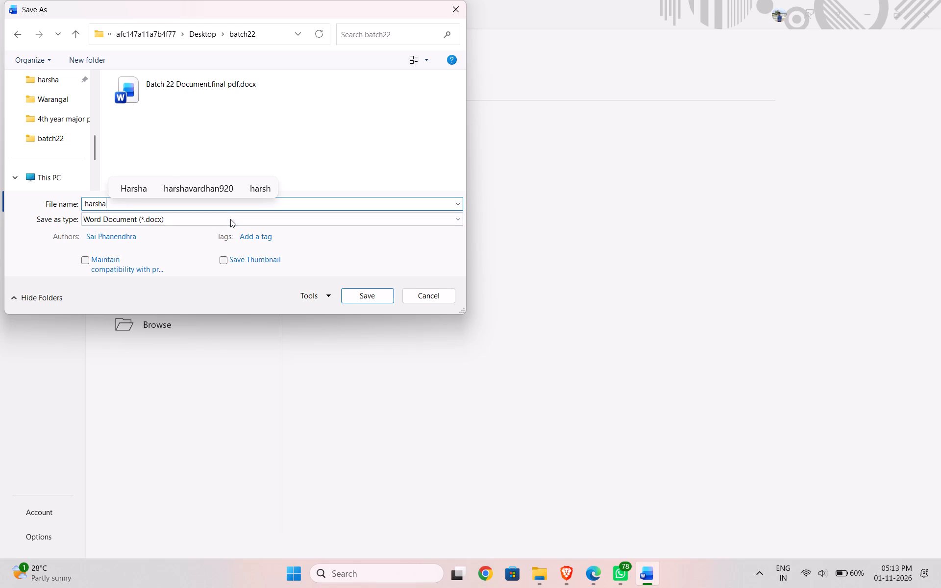
left_click(230, 219)
left_click(196, 291)
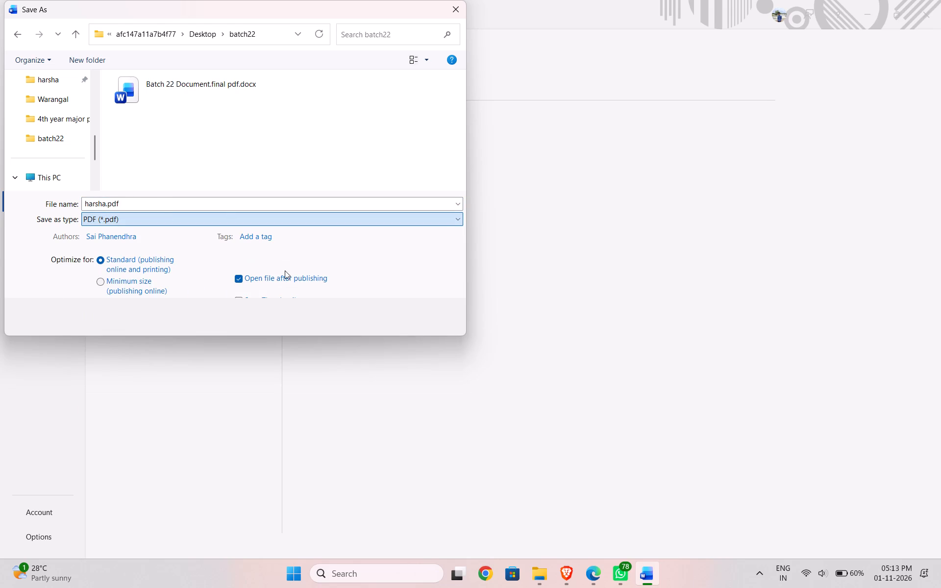
left_click(365, 318)
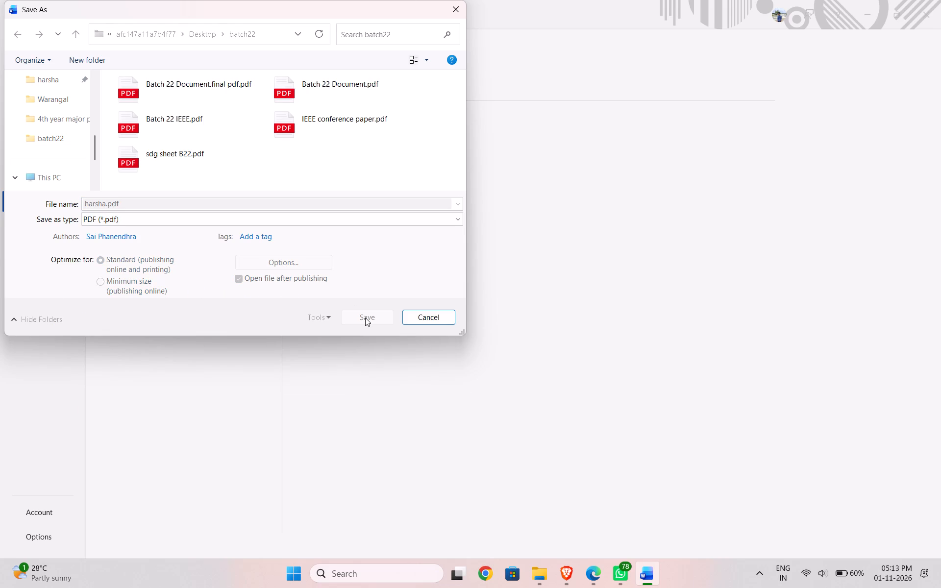
left_click(360, 319)
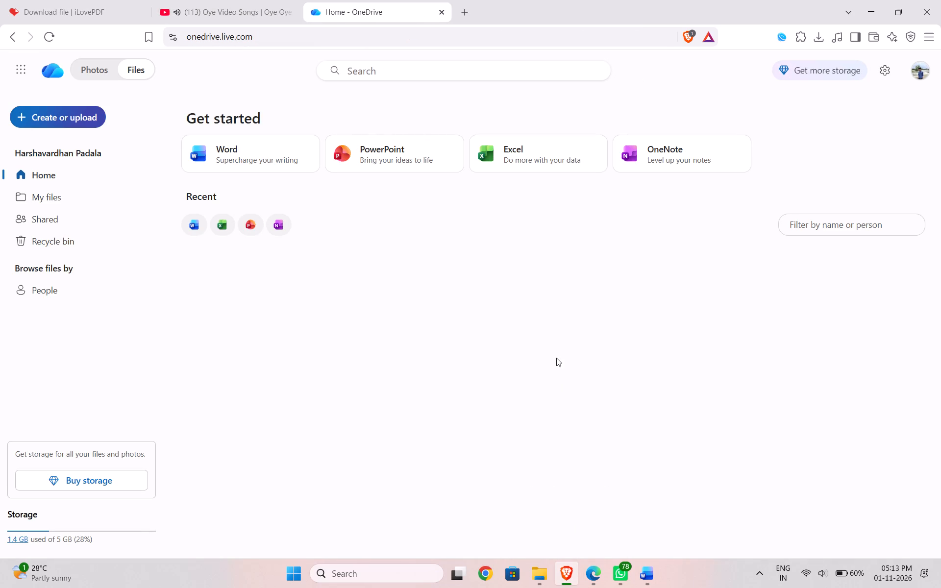
Open harsha.pdf from the batch22 folder.
left_click(538, 581)
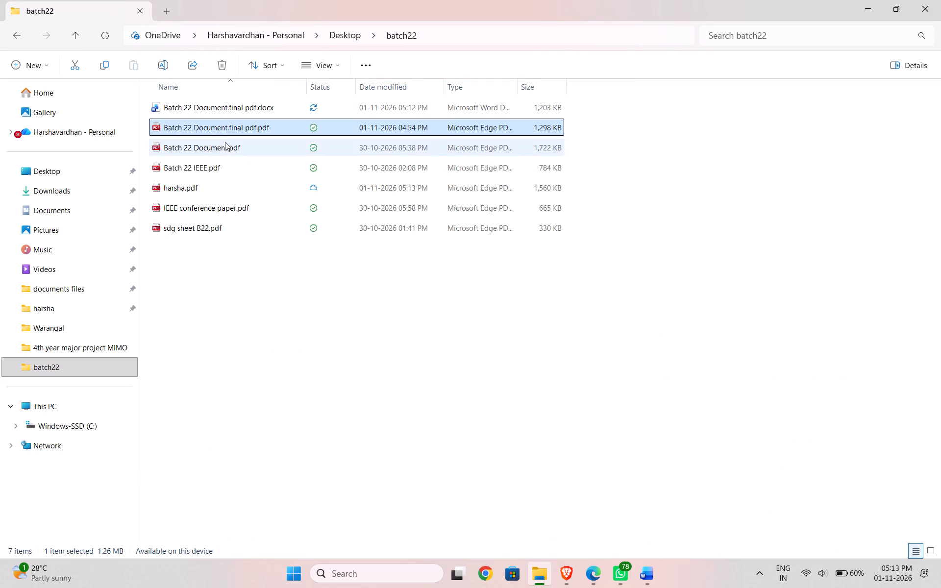
right_click(316, 190)
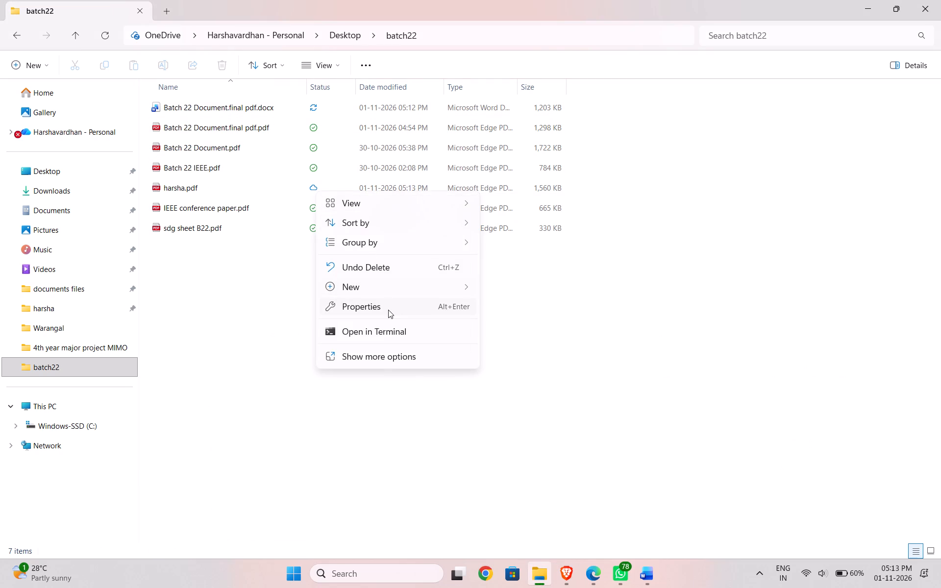
left_click(237, 280)
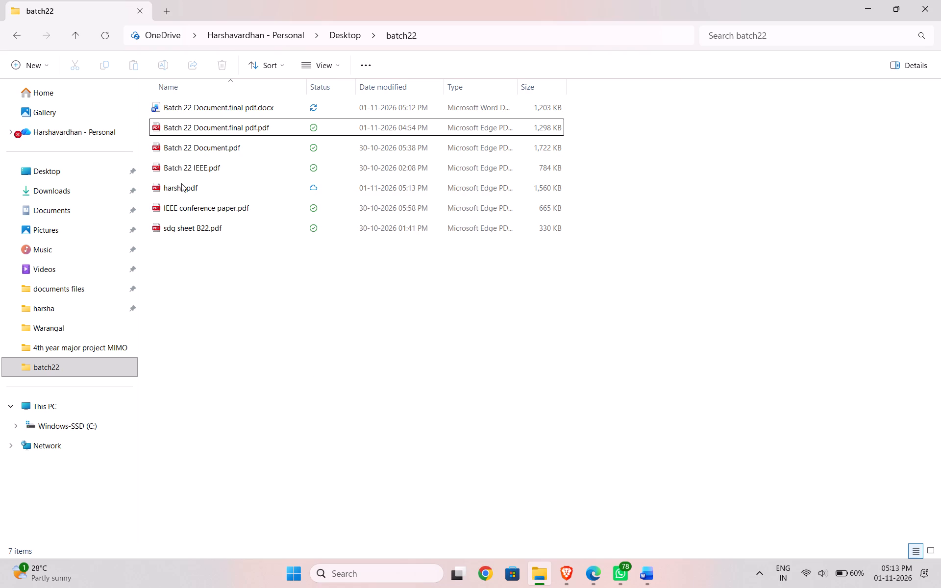
double_click(181, 183)
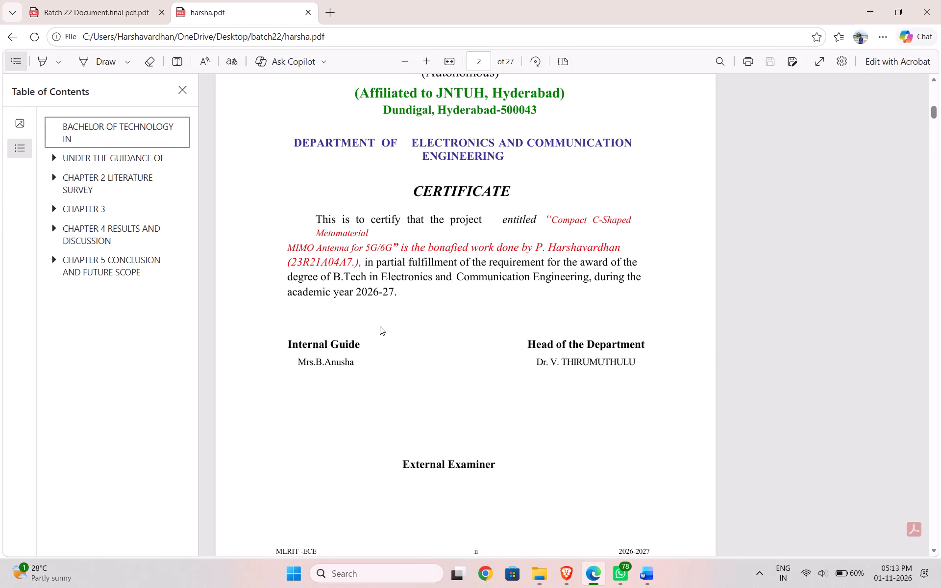
Check the harsha.pdf pages, including the title page, Certificate, Acknowledgement, contents and chapters, and close the PDF.
scroll(423, 264, "up", 13)
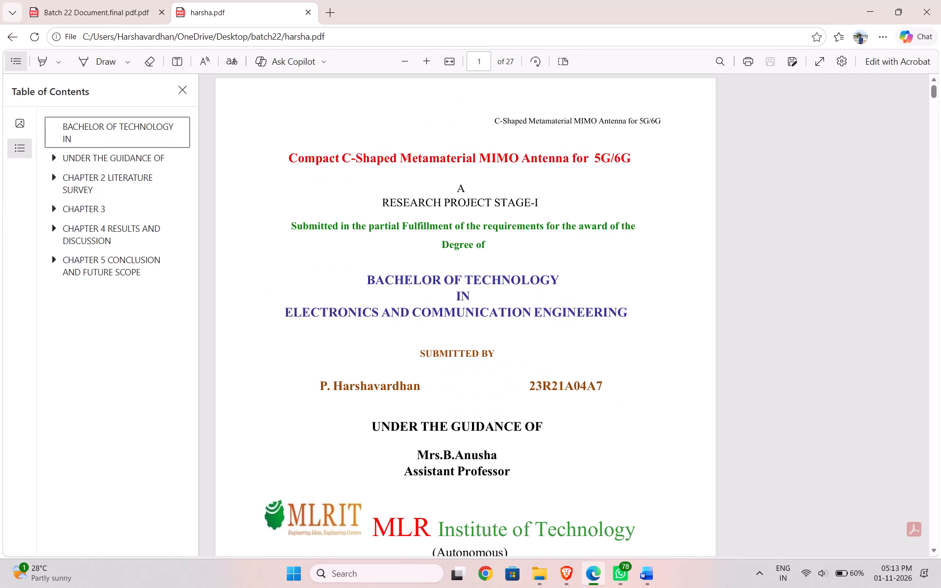
scroll(423, 264, "down", 4)
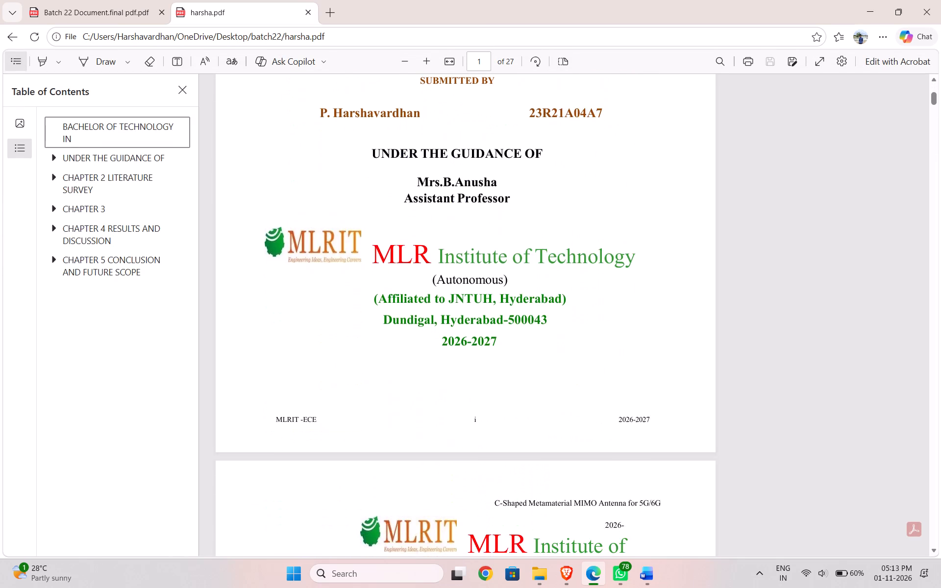
scroll(423, 264, "down", 6)
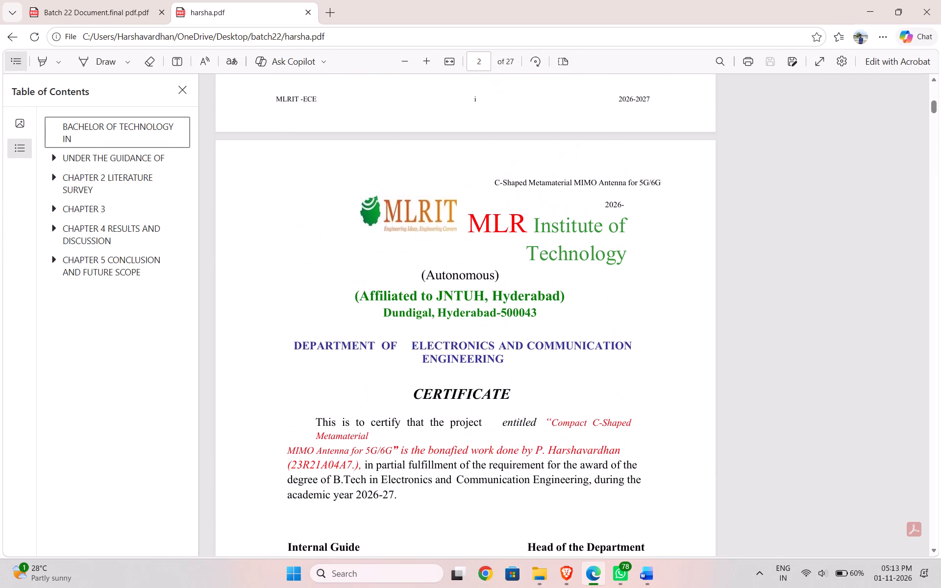
scroll(423, 264, "down", 2)
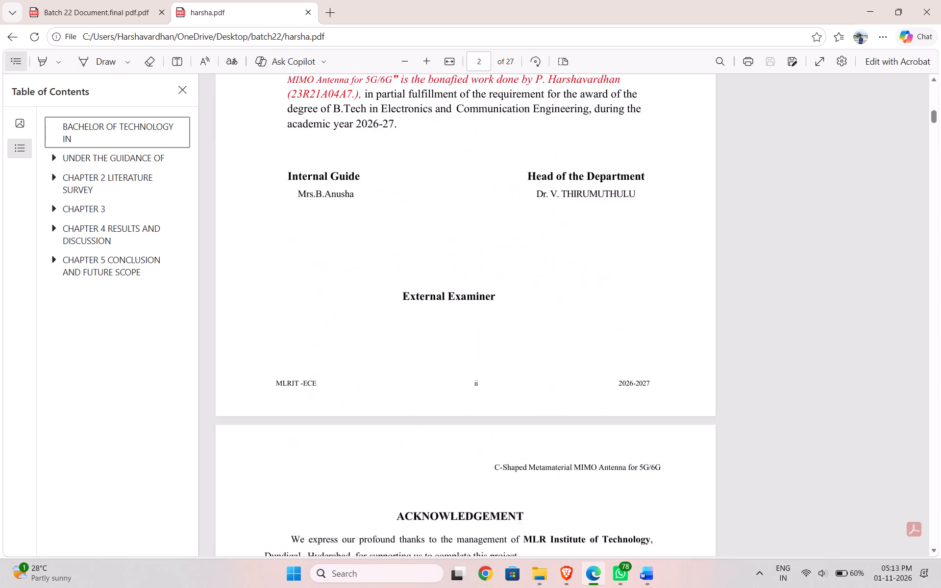
scroll(423, 264, "down", 9)
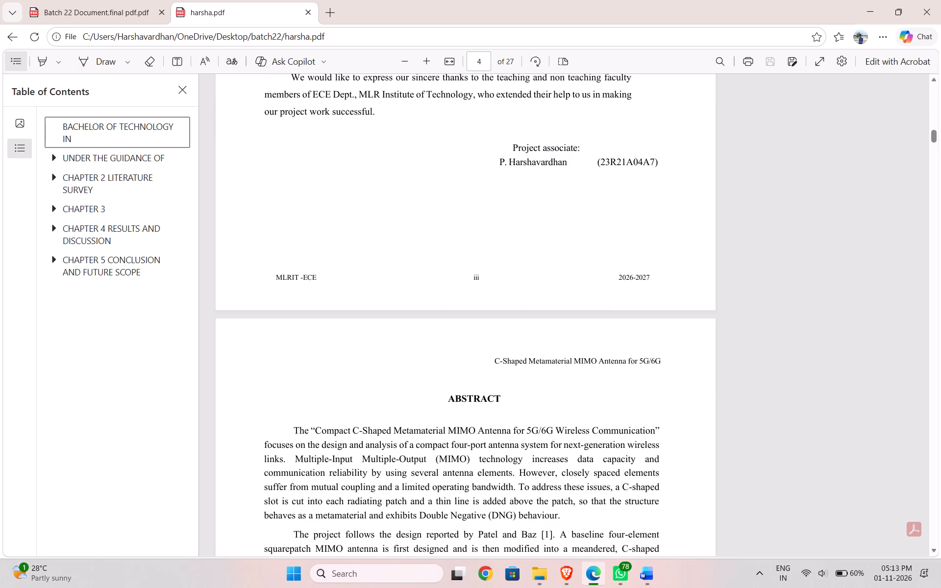
scroll(423, 264, "down", 7)
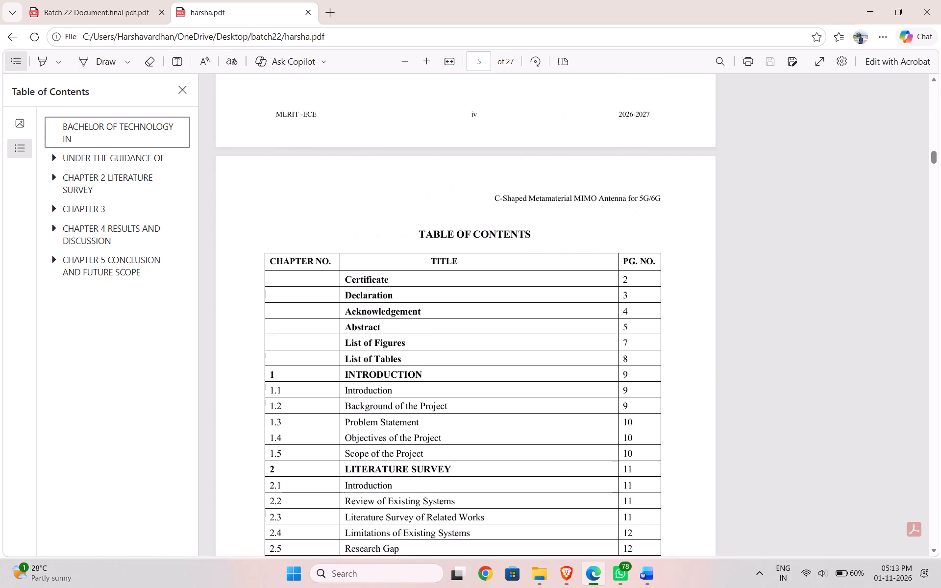
scroll(423, 264, "down", 8)
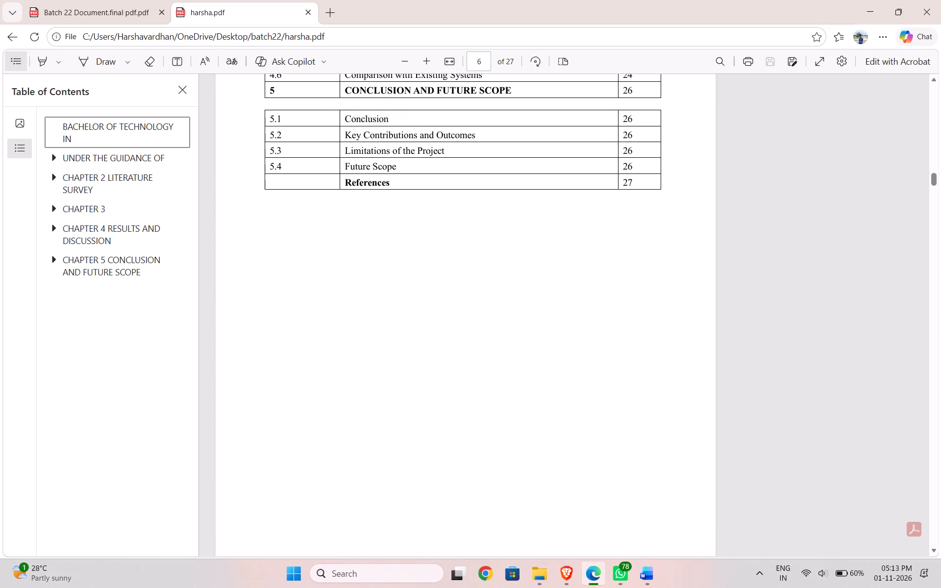
scroll(423, 264, "down", 10)
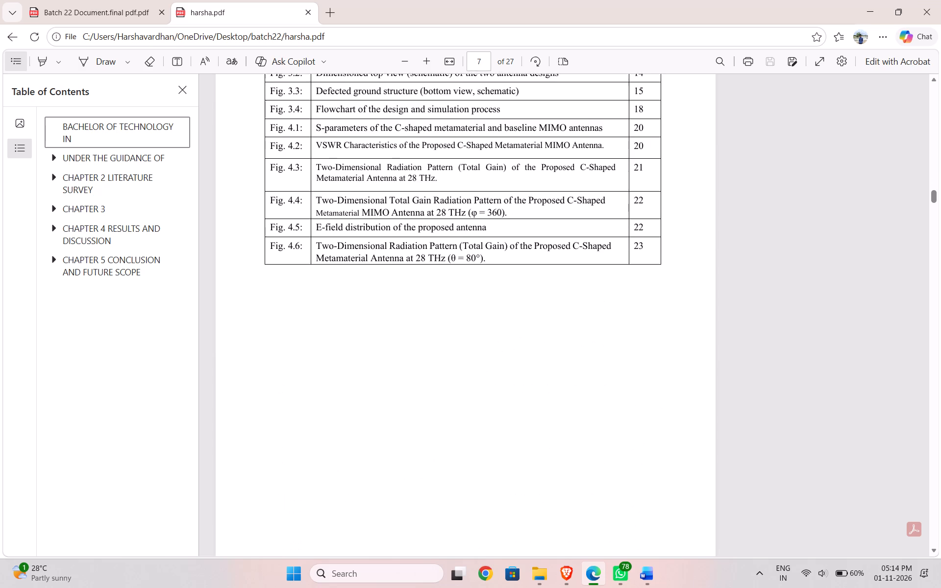
scroll(423, 264, "down", 15)
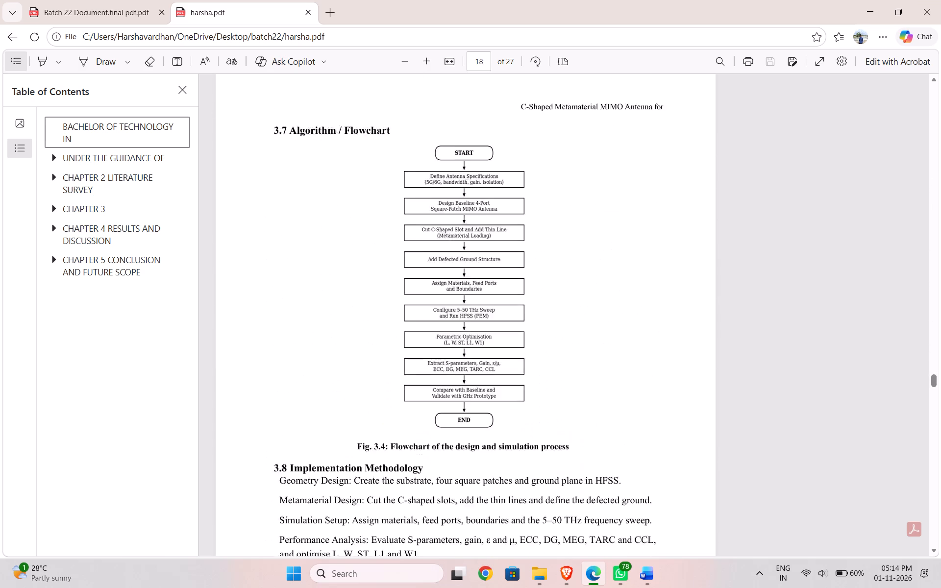
scroll(423, 264, "down", 9)
scroll(423, 264, "up", 2)
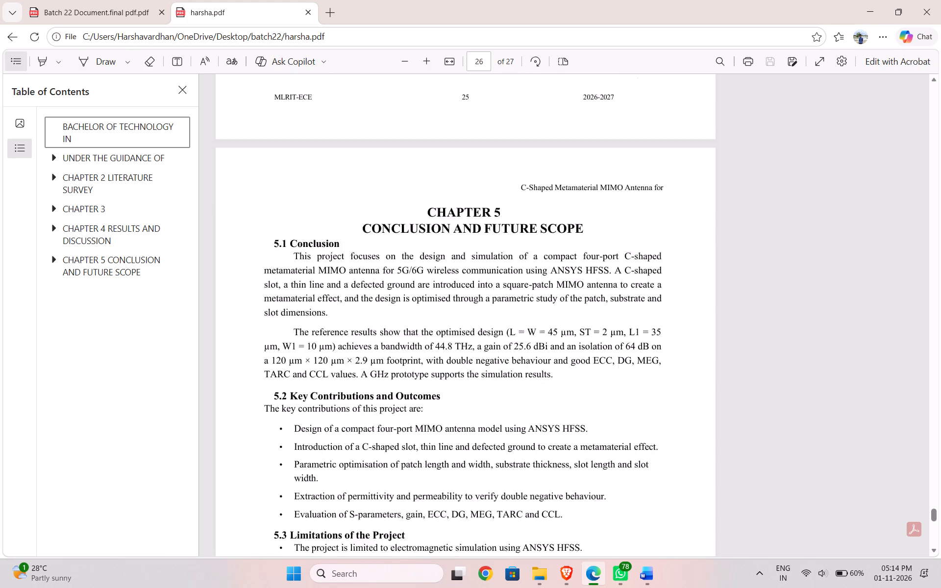
scroll(423, 264, "up", 13)
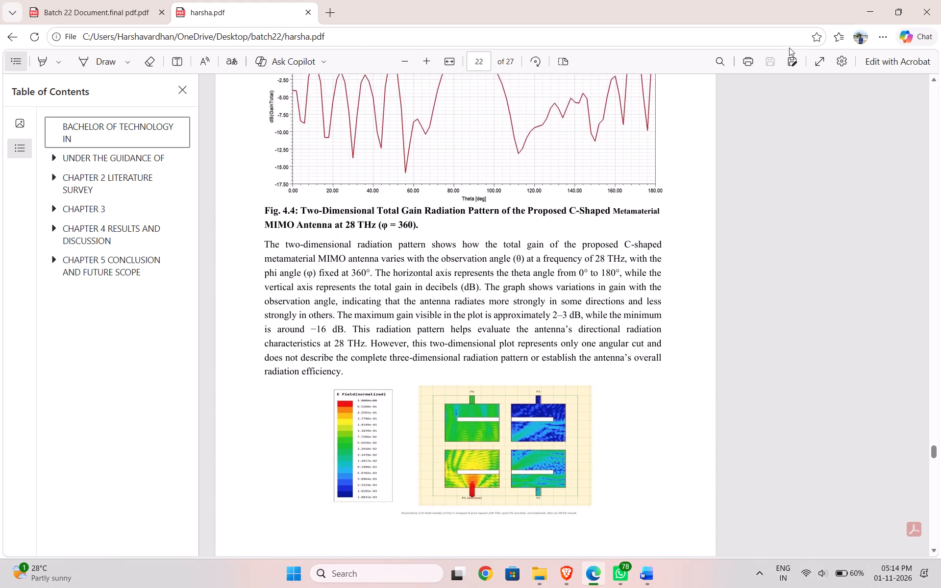
left_click(937, 14)
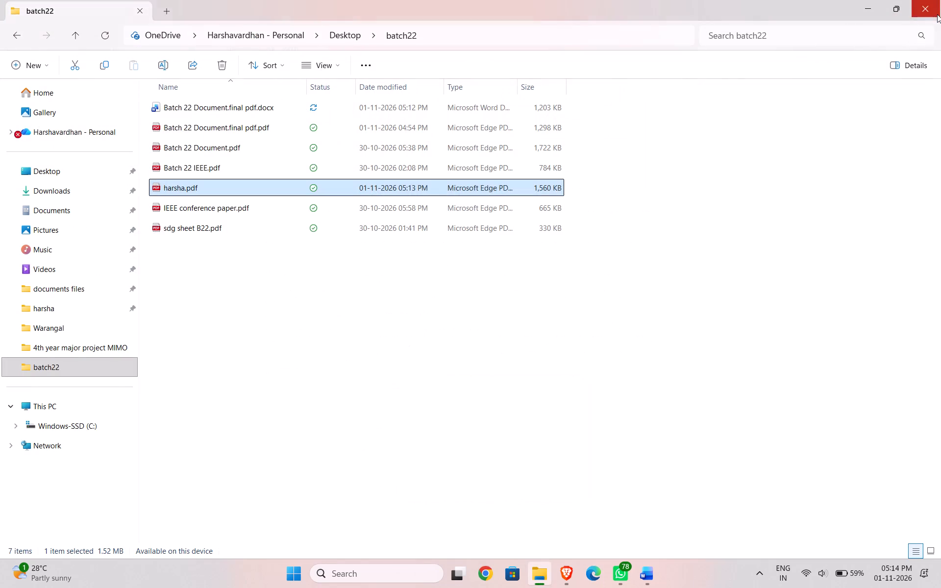
Switch to the Word document and undo the student deletions on the title page, in the Certificate and in the Acknowledgement.
left_click(647, 568)
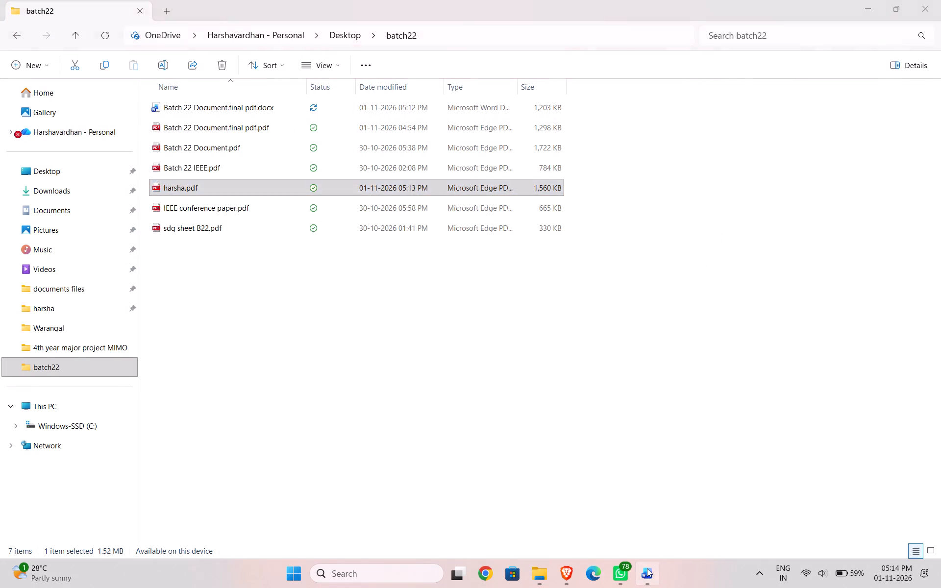
scroll(519, 345, "right", 1)
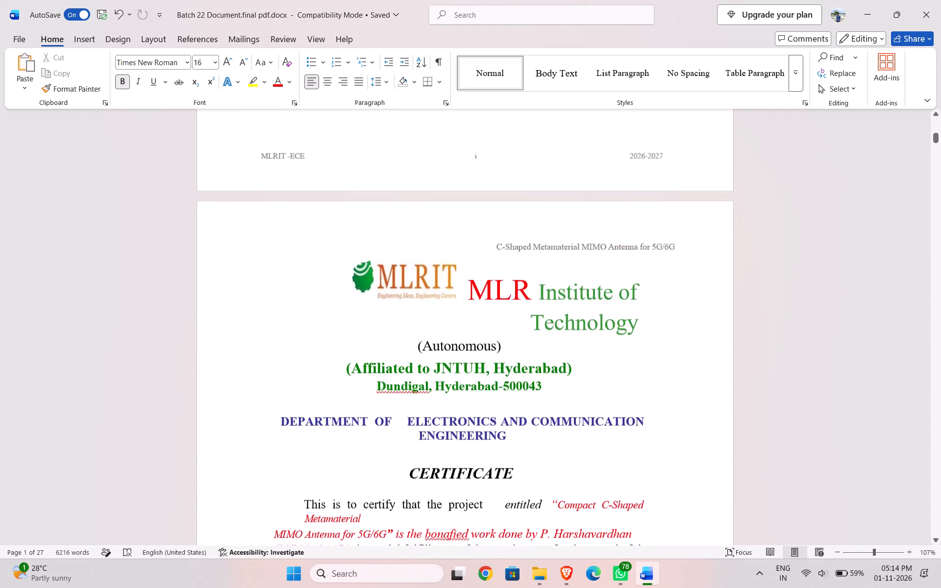
scroll(519, 345, "down", 4)
scroll(519, 345, "up", 2)
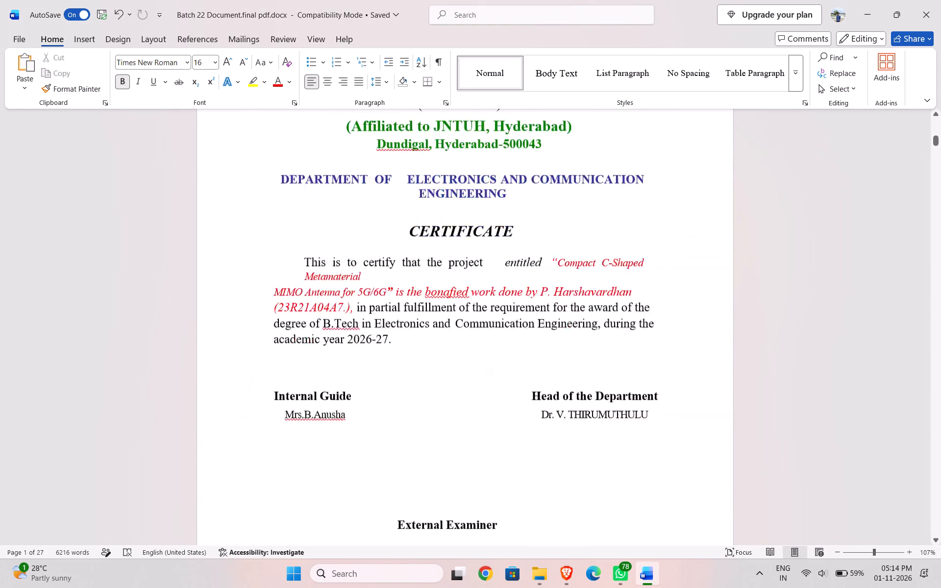
scroll(519, 345, "up", 4)
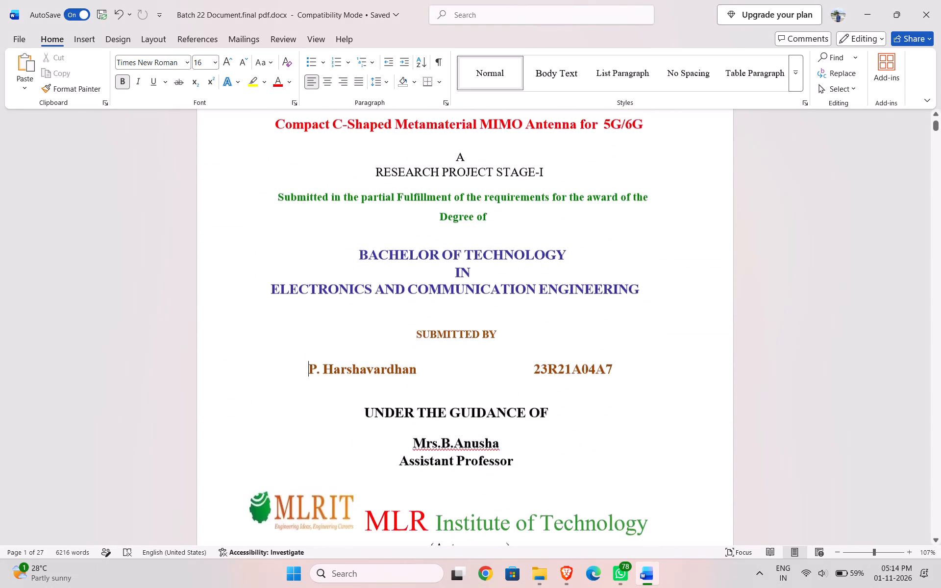
scroll(519, 345, "down", 9)
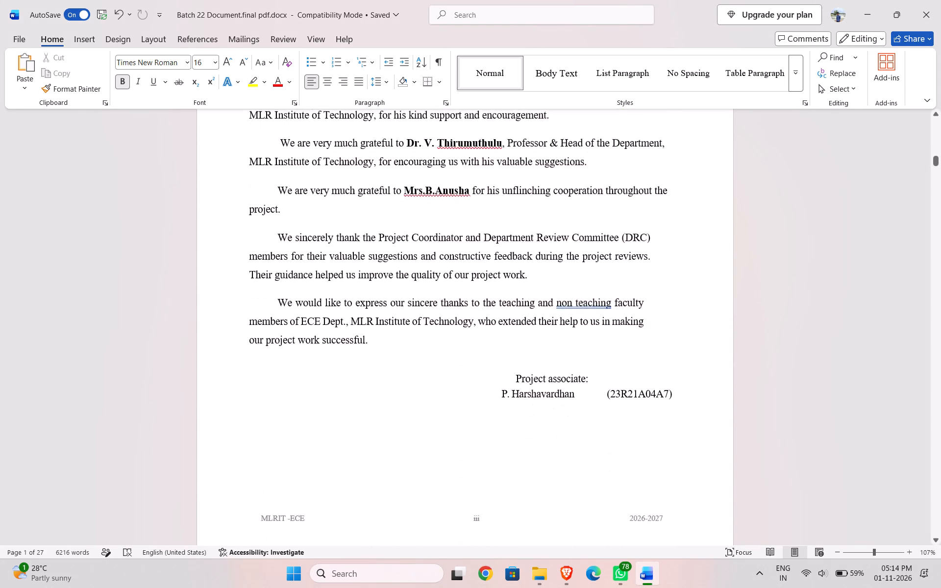
scroll(519, 345, "down", 1)
key("ctrl+z")
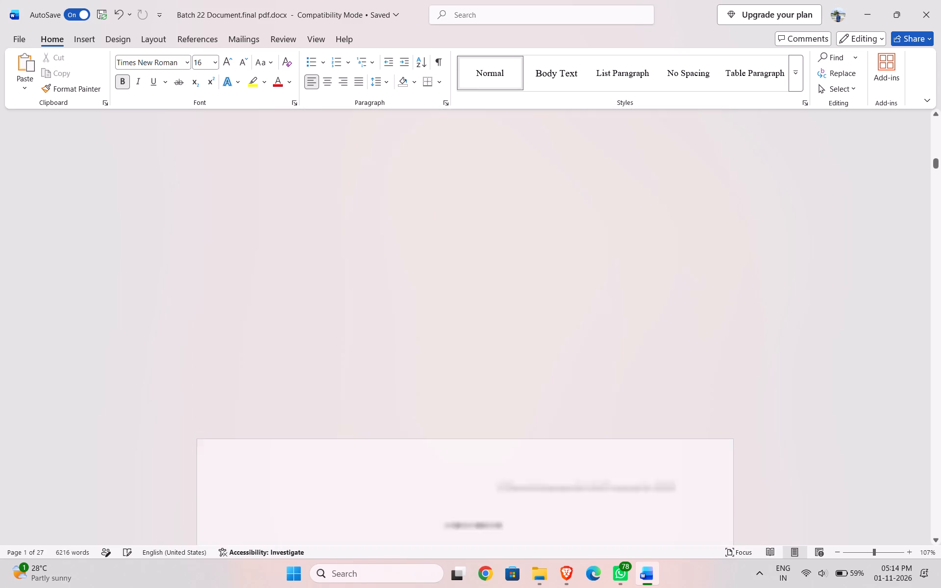
key("ctrl+z")
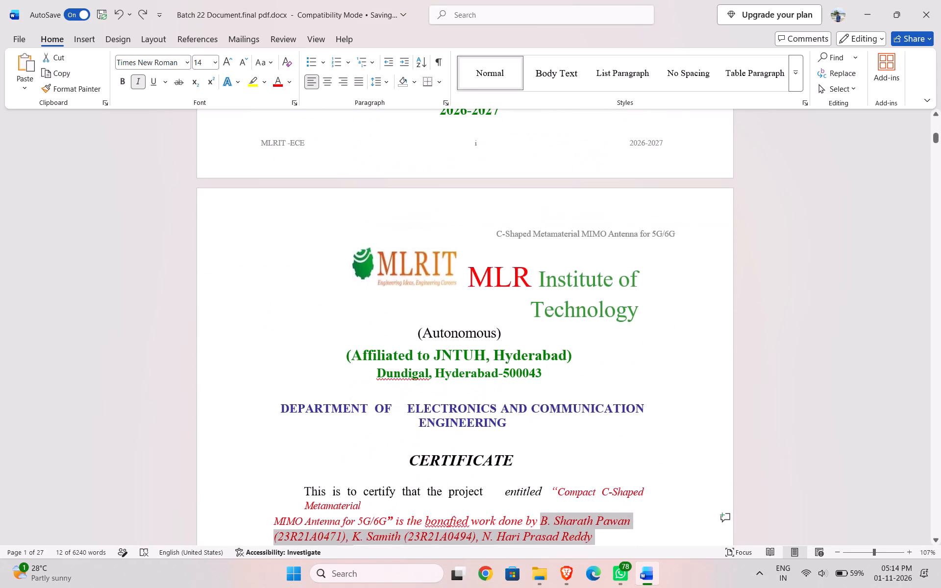
key("ctrl+z")
Under "Project associate:" in the Acknowledgement, delete the first, third and fourth students, keeping only the second one listed.
scroll(568, 415, "down", 1)
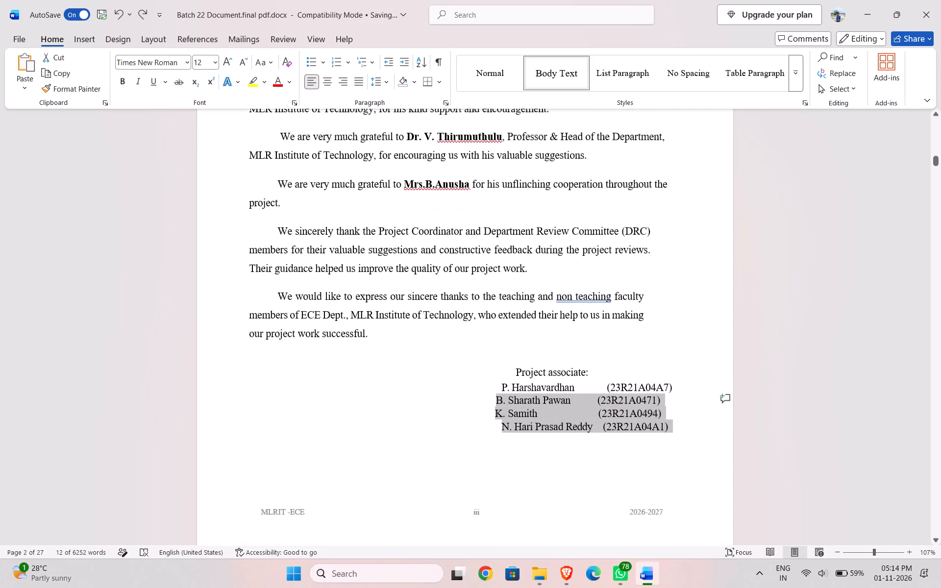
scroll(568, 415, "down", 1)
left_click(669, 404)
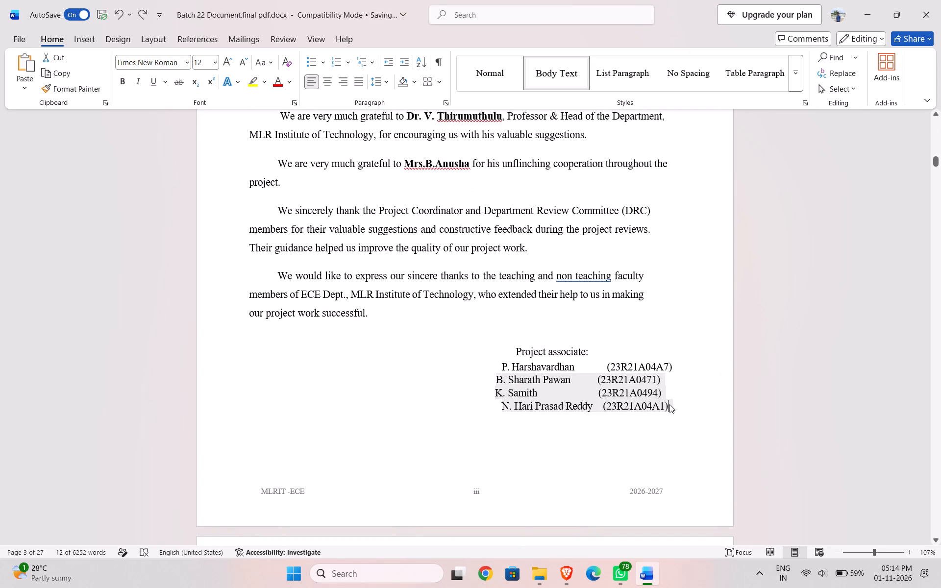
left_click_drag(668, 404, 502, 390)
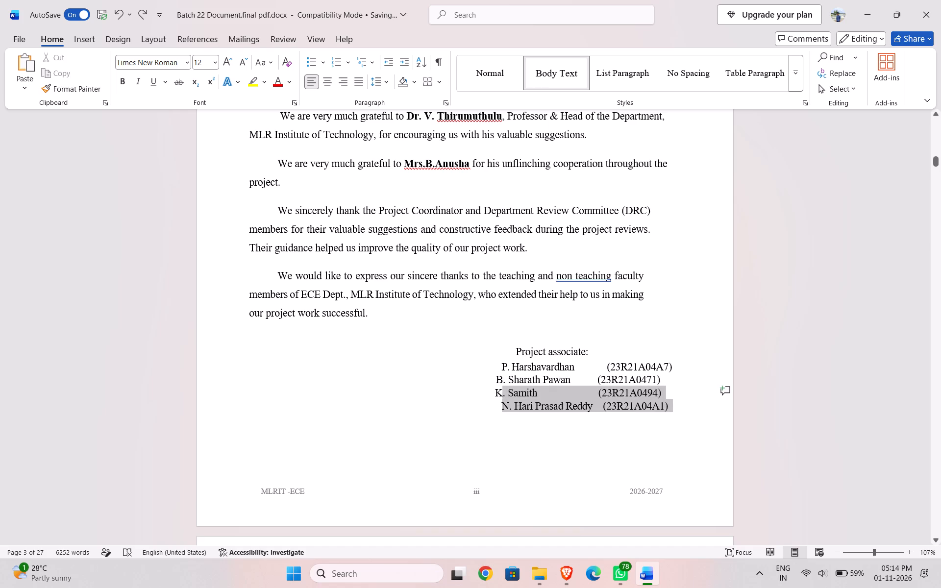
left_click_drag(502, 390, 492, 391)
key("BackSpace")
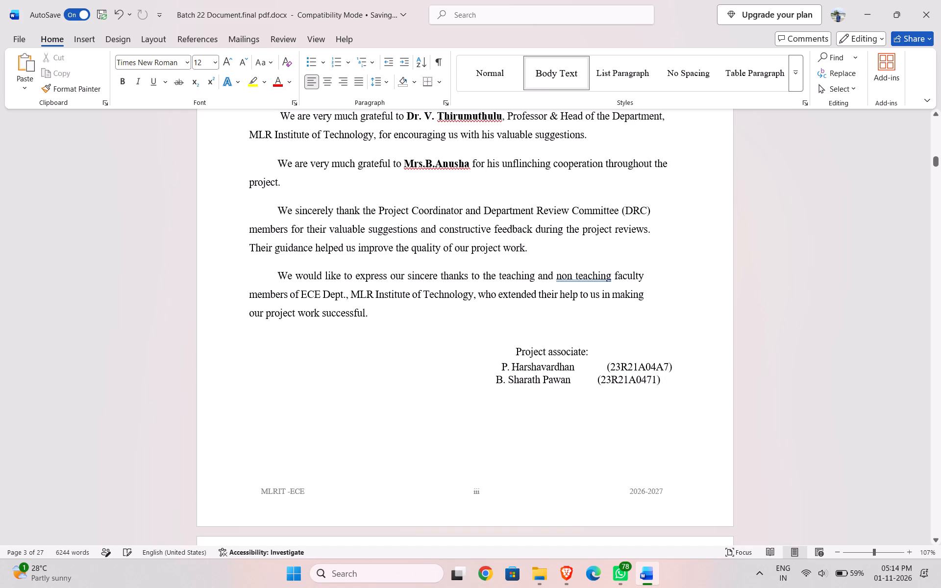
left_click_drag(679, 365, 484, 370)
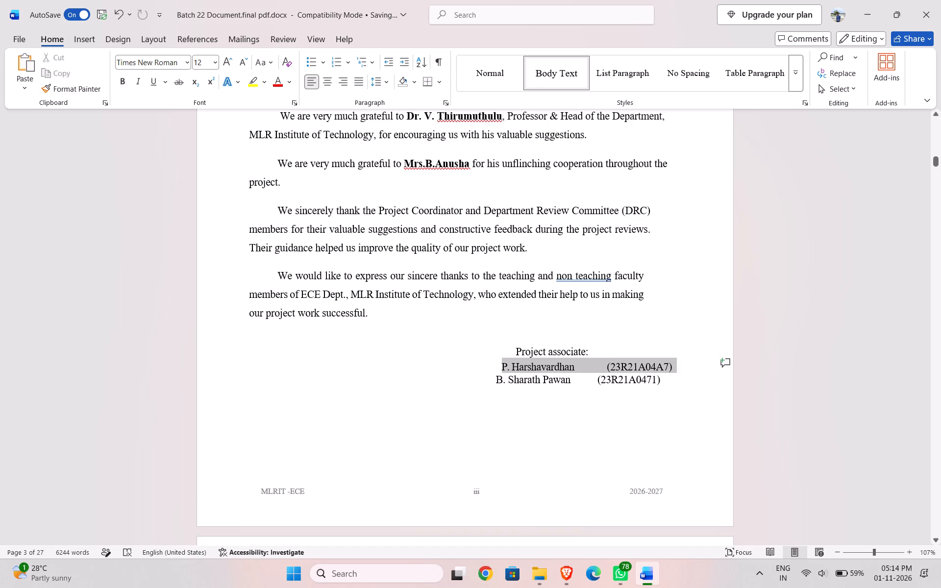
left_click_drag(484, 370, 482, 369)
key("BackSpace")
In the Certificate paragraph, delete the second, third and fourth students with their roll numbers, keeping only the first student.
scroll(485, 355, "up", 2)
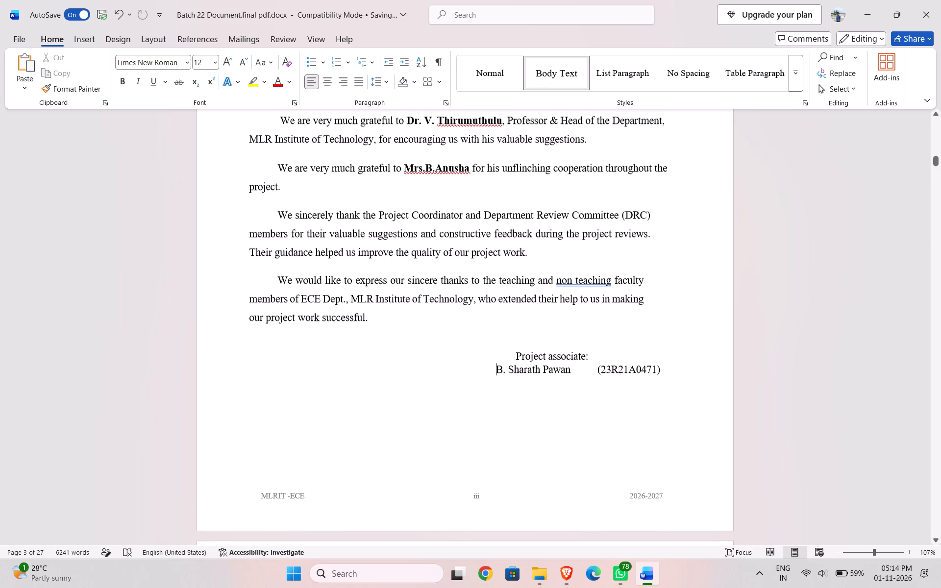
scroll(485, 355, "up", 4)
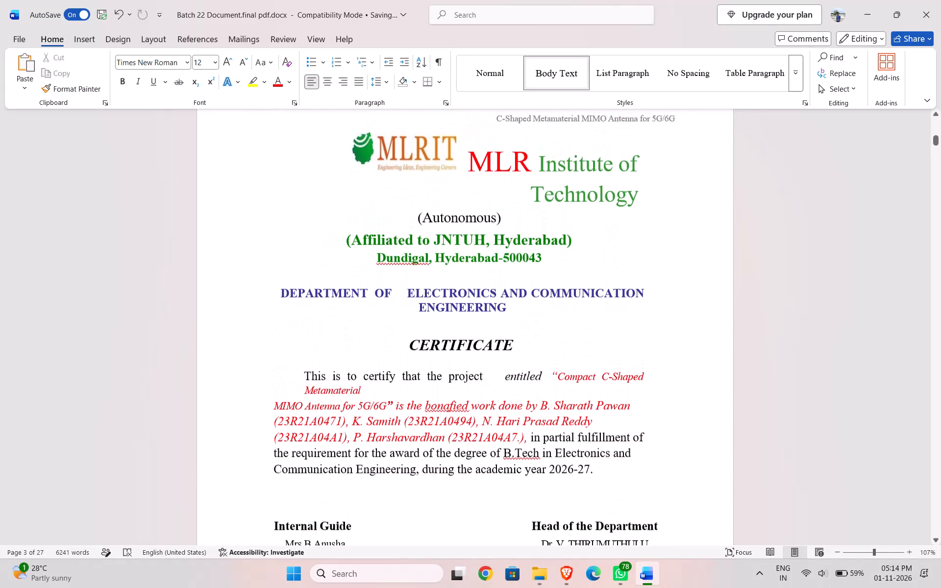
left_click_drag(527, 441, 479, 418)
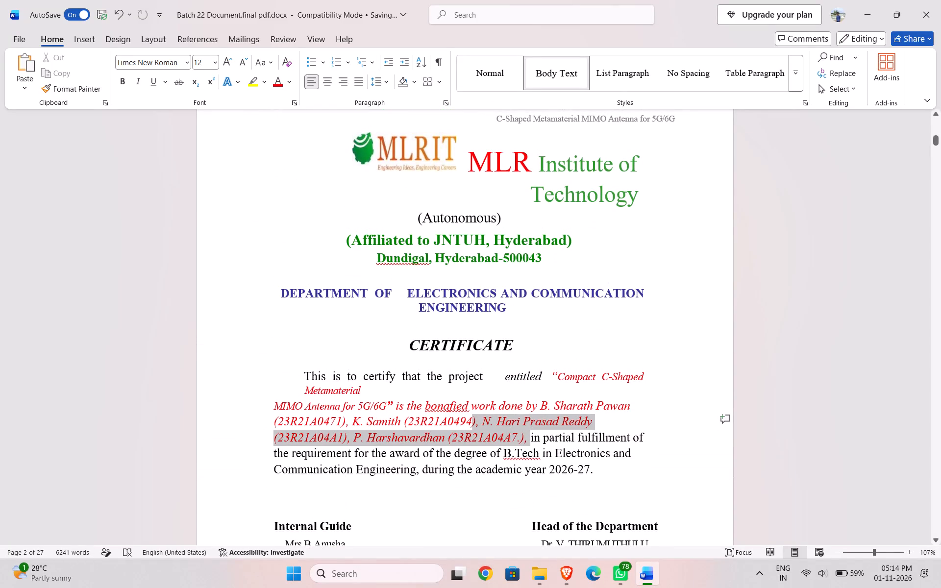
left_click_drag(479, 418, 349, 422)
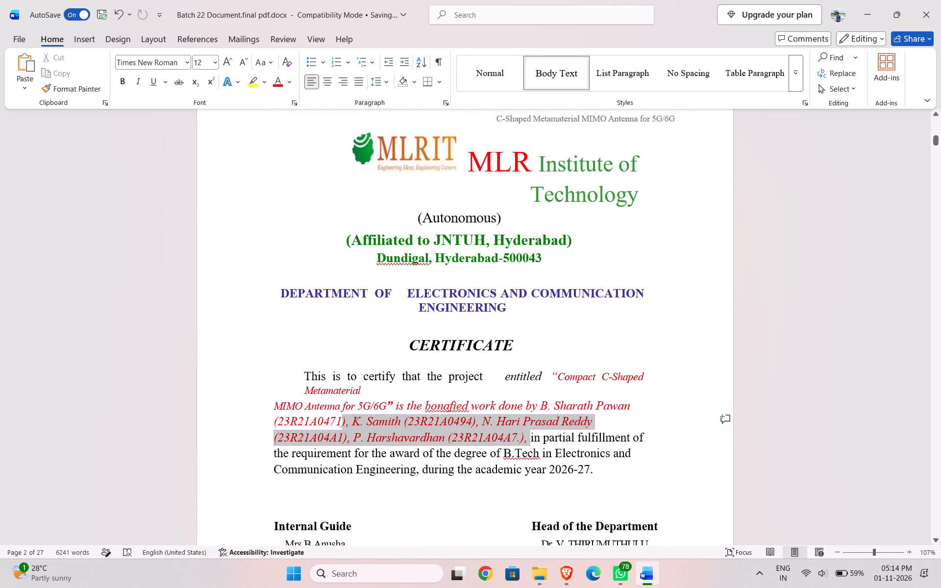
left_click_drag(349, 422, 358, 423)
key("BackSpace")
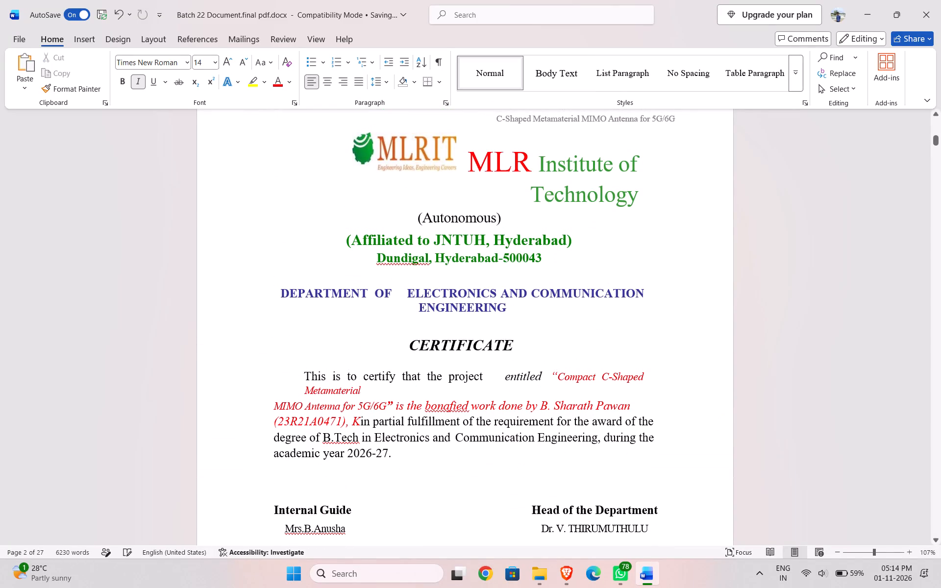
key("BackSpace")
Under "SUBMITTED BY" on the title page, delete the second, third and fourth student lines, keeping only the first.
scroll(358, 423, "up", 1)
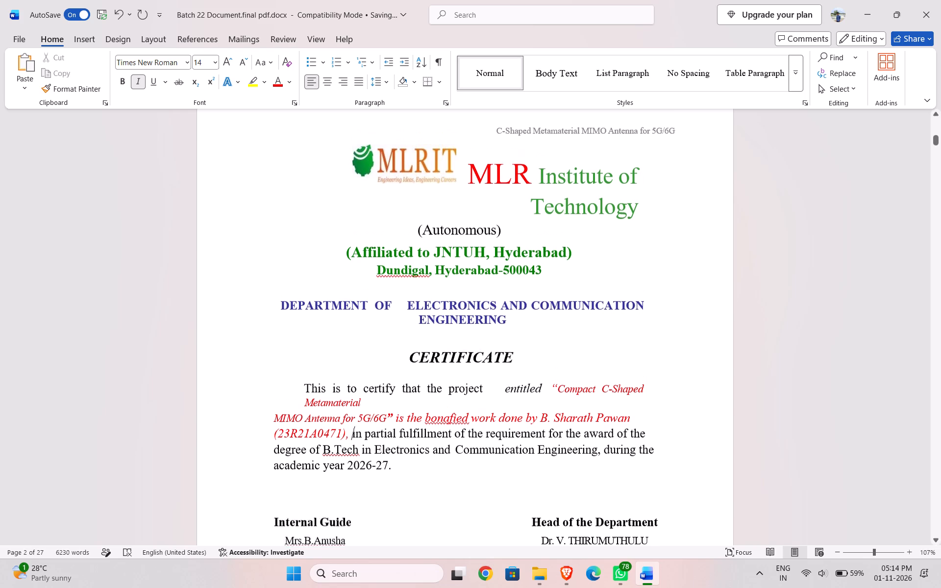
scroll(358, 423, "up", 2)
scroll(358, 423, "down", 1)
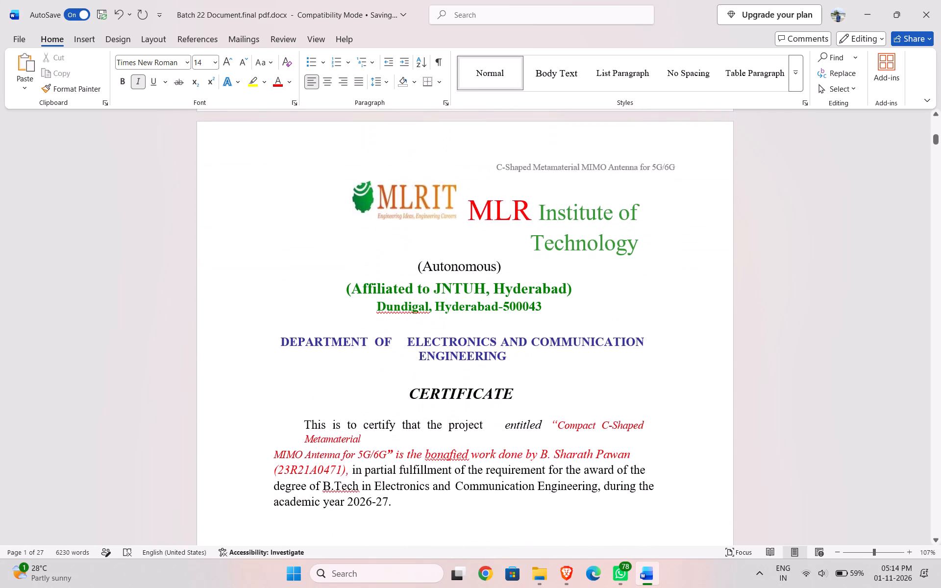
scroll(358, 423, "up", 3)
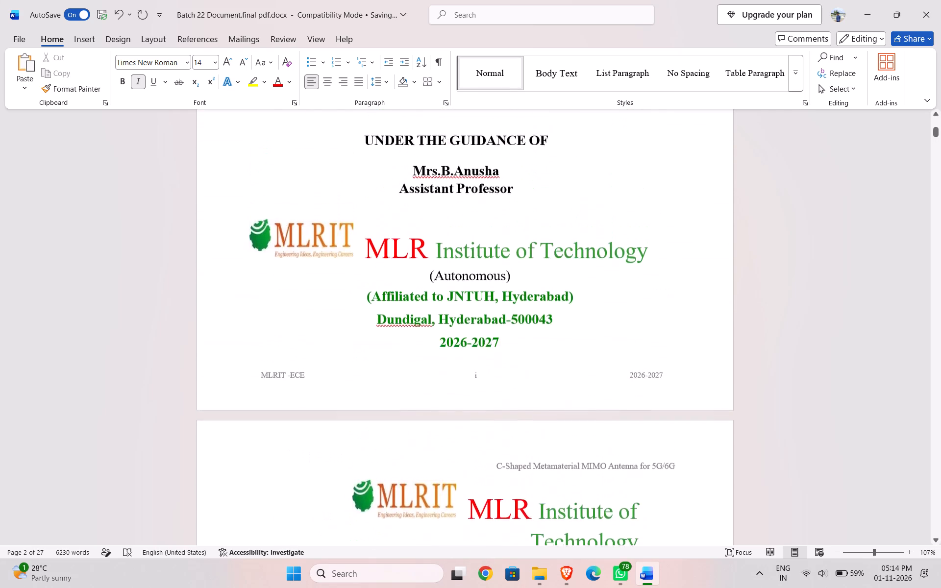
scroll(358, 423, "up", 2)
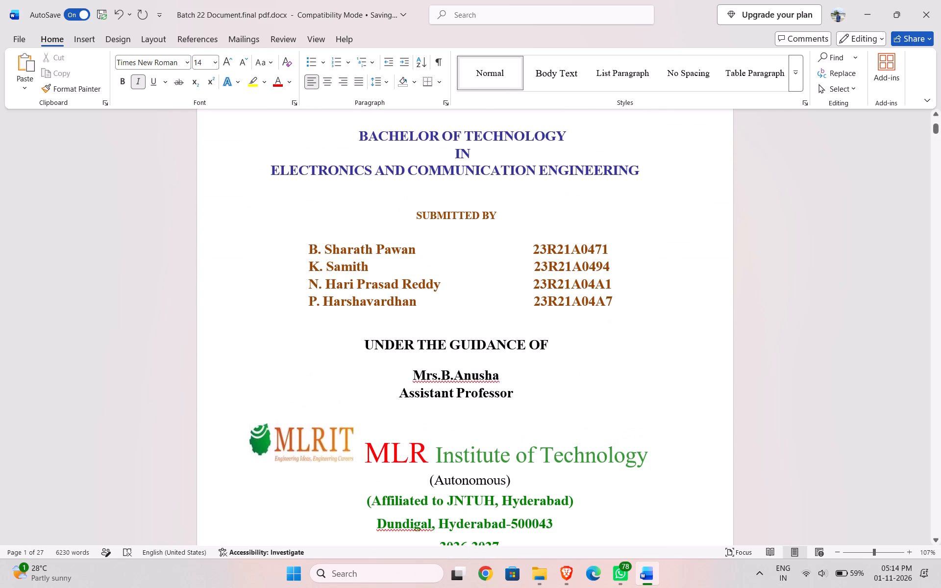
left_click_drag(617, 298, 290, 269)
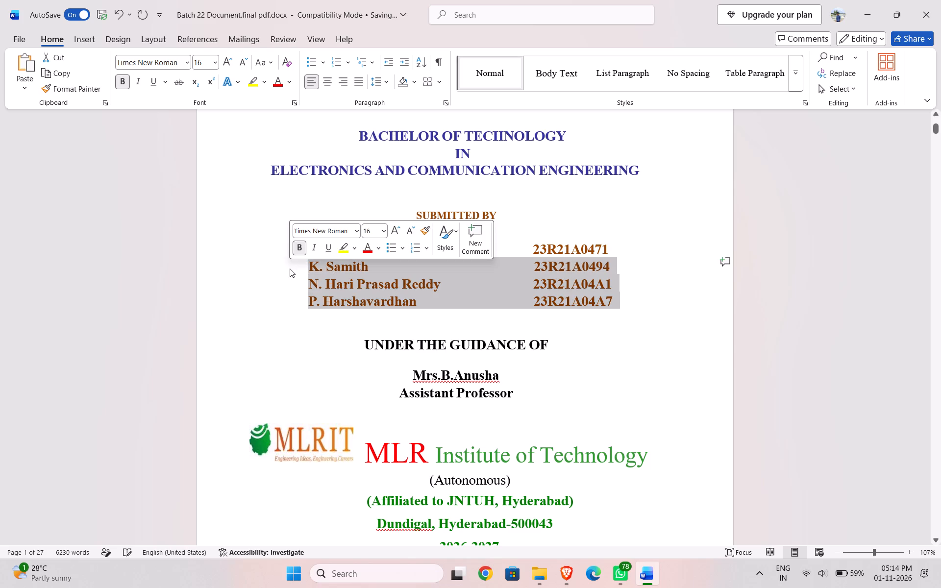
key("BackSpace")
Check the document from the Certificate through the Abstract to the end of the Table of Contents.
scroll(418, 288, "down", 3)
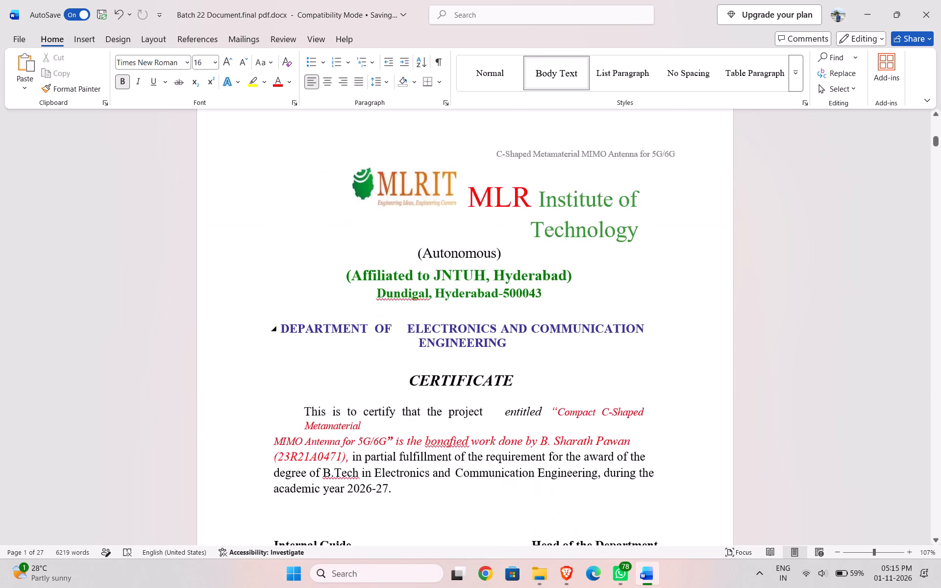
scroll(418, 288, "down", 9)
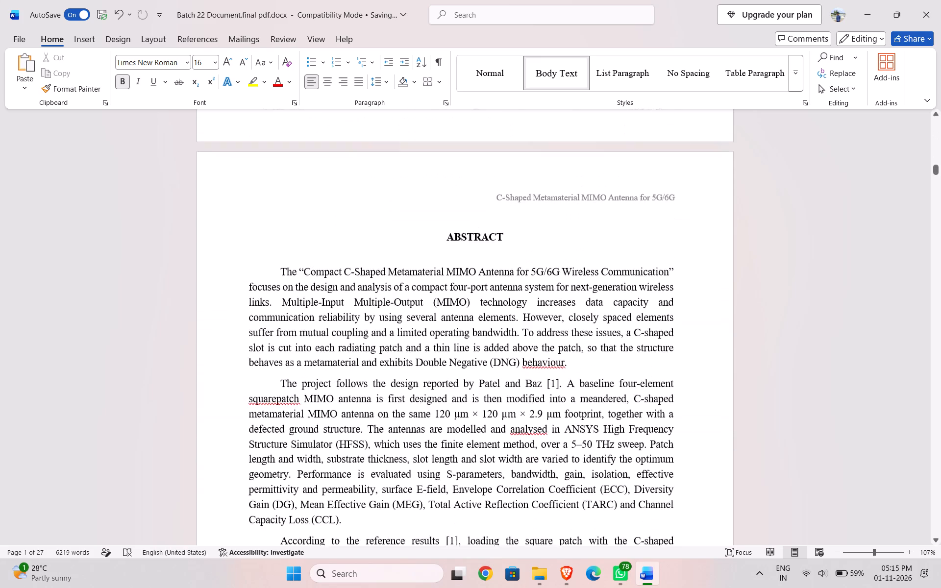
scroll(418, 288, "down", 3)
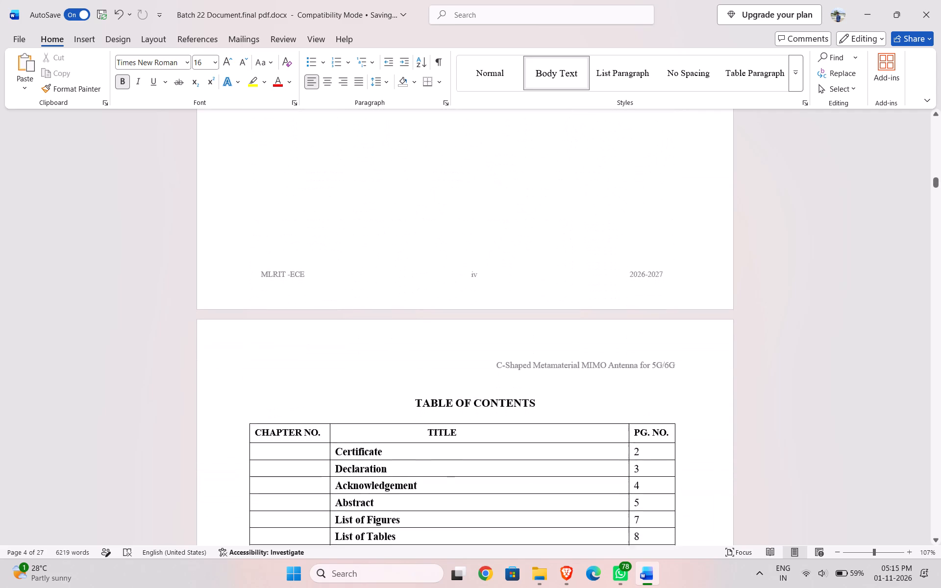
scroll(418, 288, "down", 4)
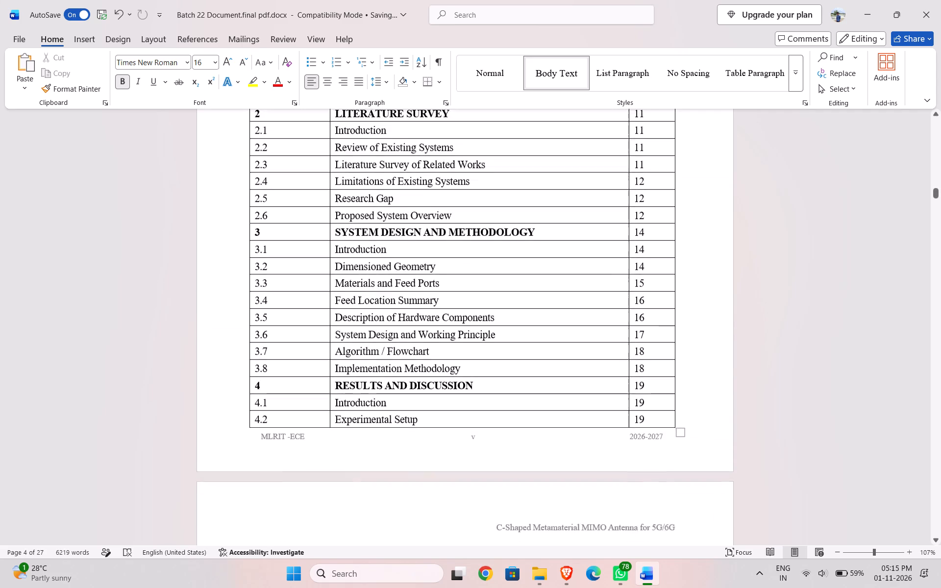
scroll(418, 288, "down", 3)
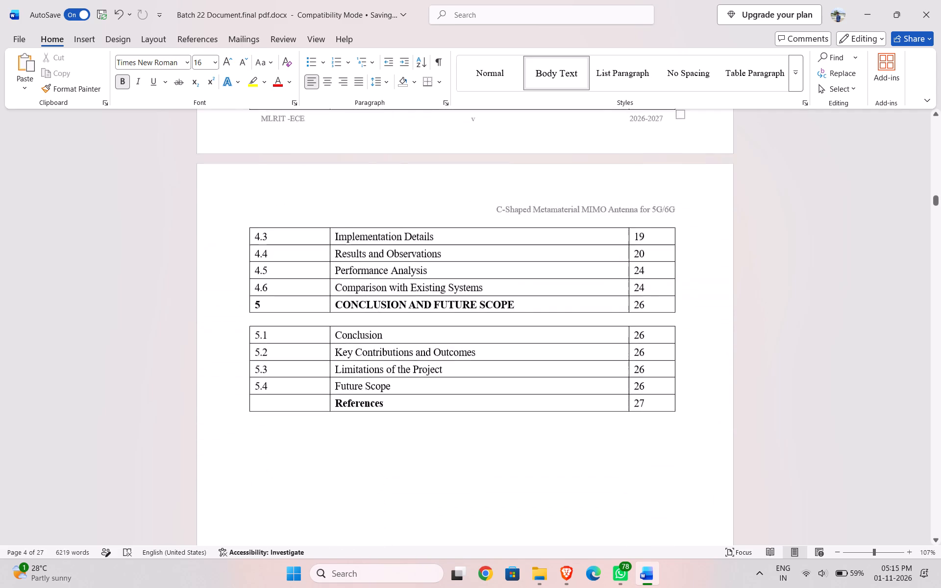
Save a copy in the batch22 folder as a PDF named sharath, optimized for Standard (publishing online and printing).
left_click(4, 31)
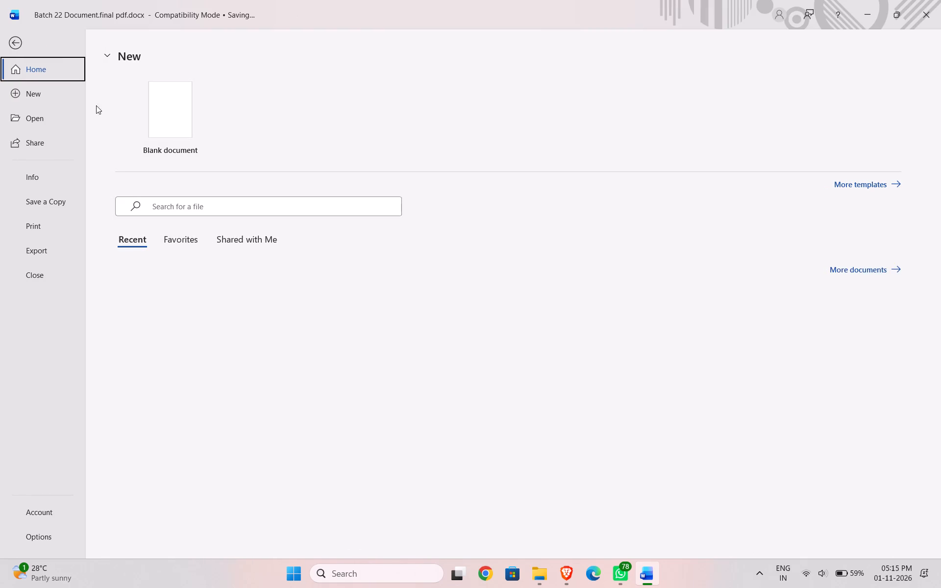
left_click(48, 196)
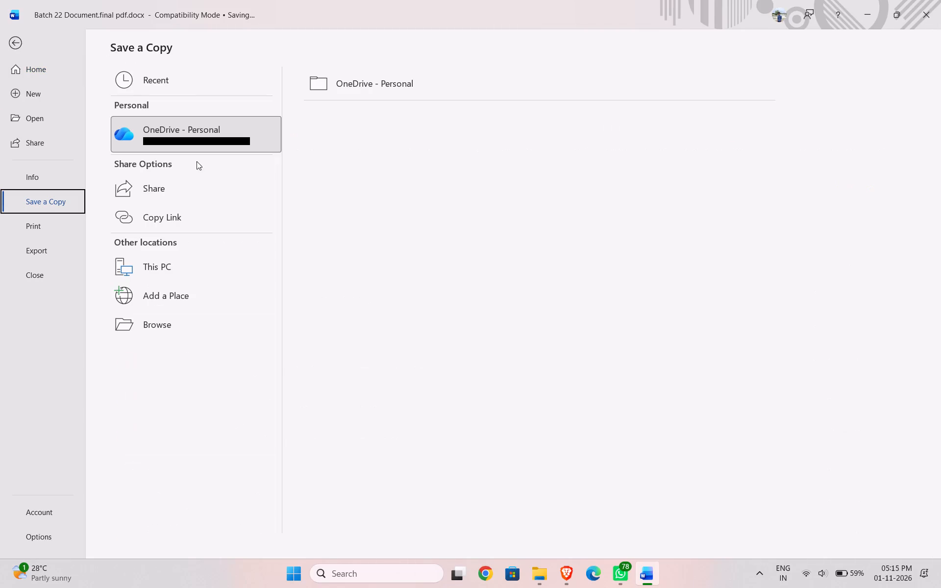
left_click(177, 329)
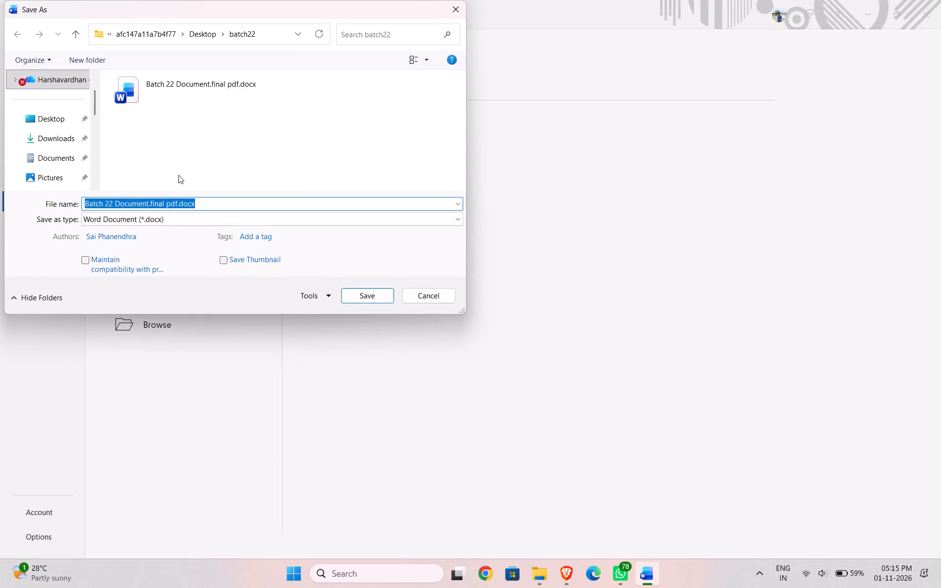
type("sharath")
left_click(193, 219)
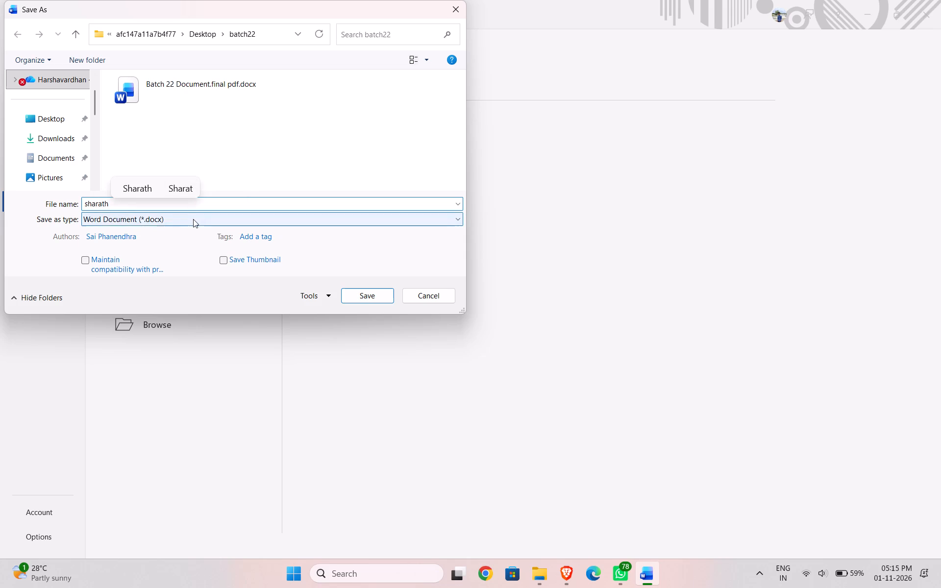
left_click(178, 294)
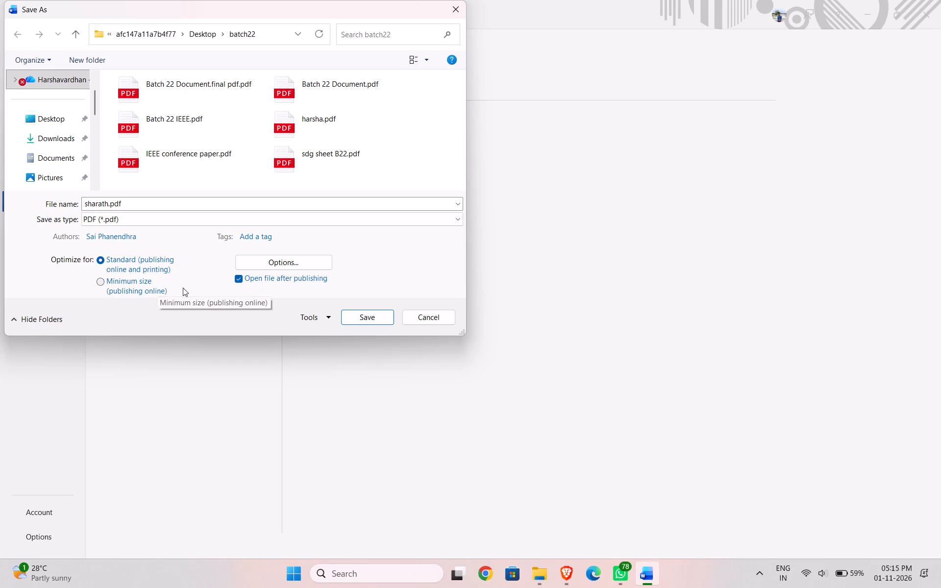
left_click(100, 258)
left_click(100, 258)
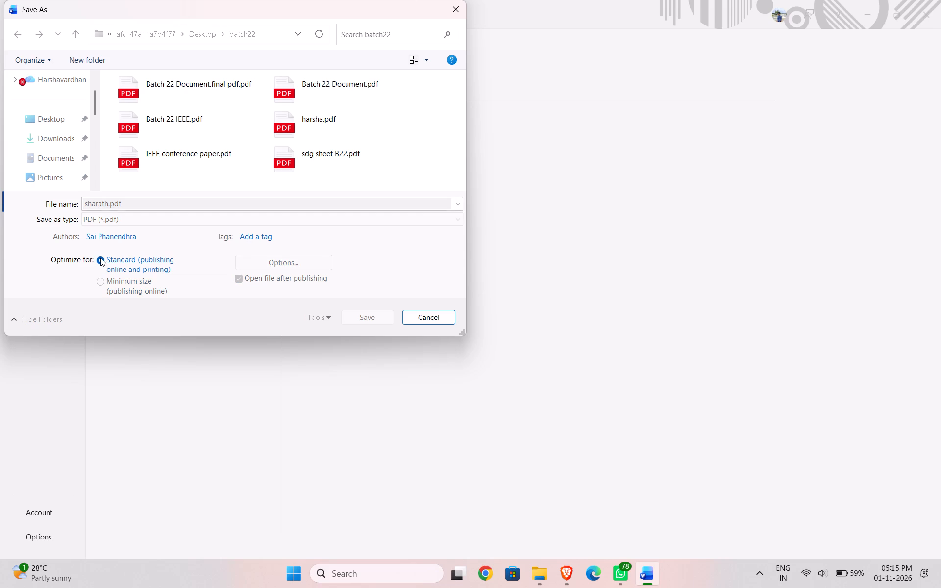
left_click(100, 258)
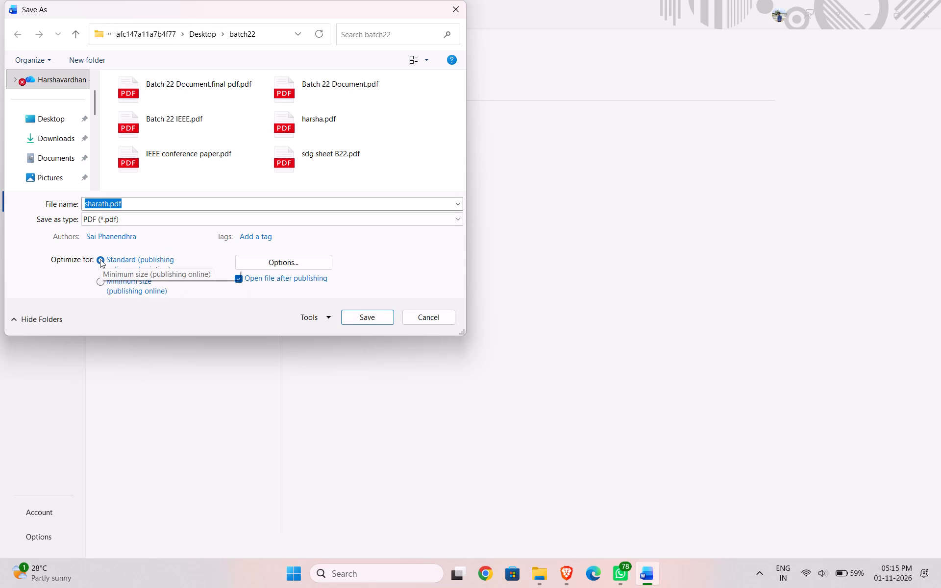
left_click(100, 259)
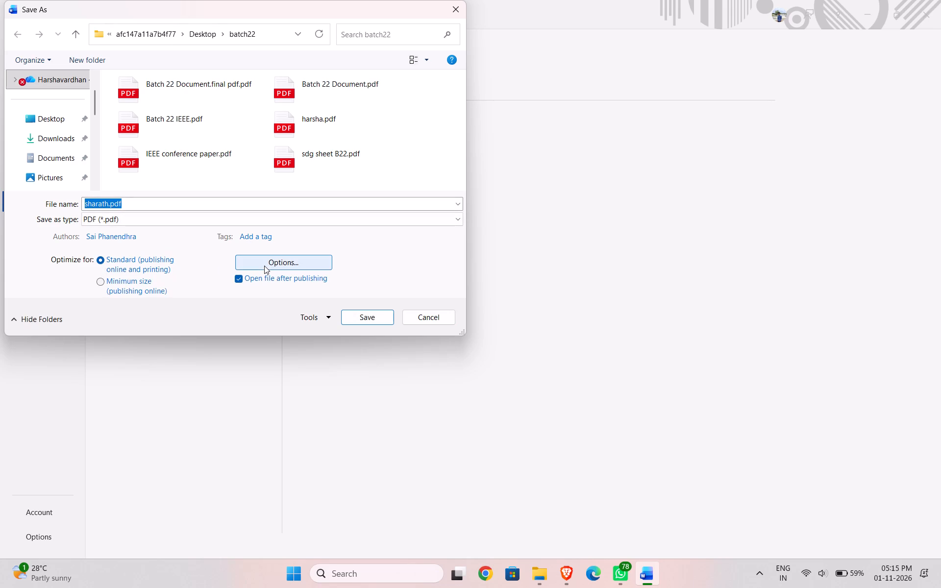
left_click(264, 265)
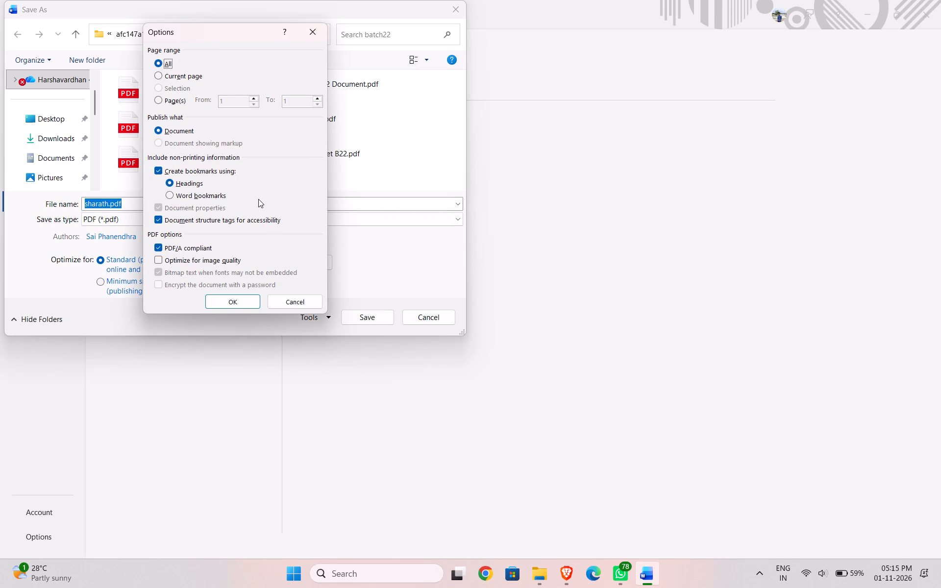
key("shift+super+s")
left_click_drag(143, 25, 277, 237)
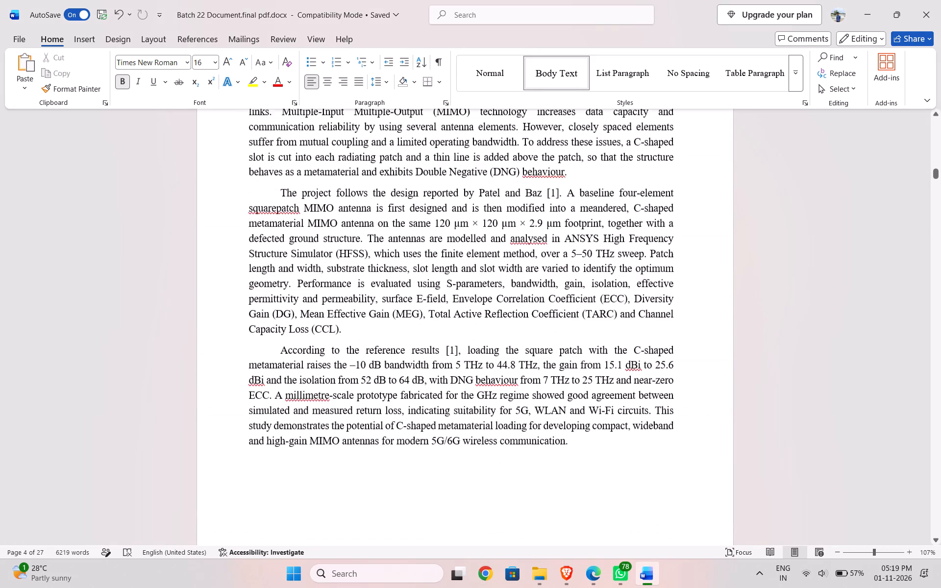
scroll(501, 264, "up", 7)
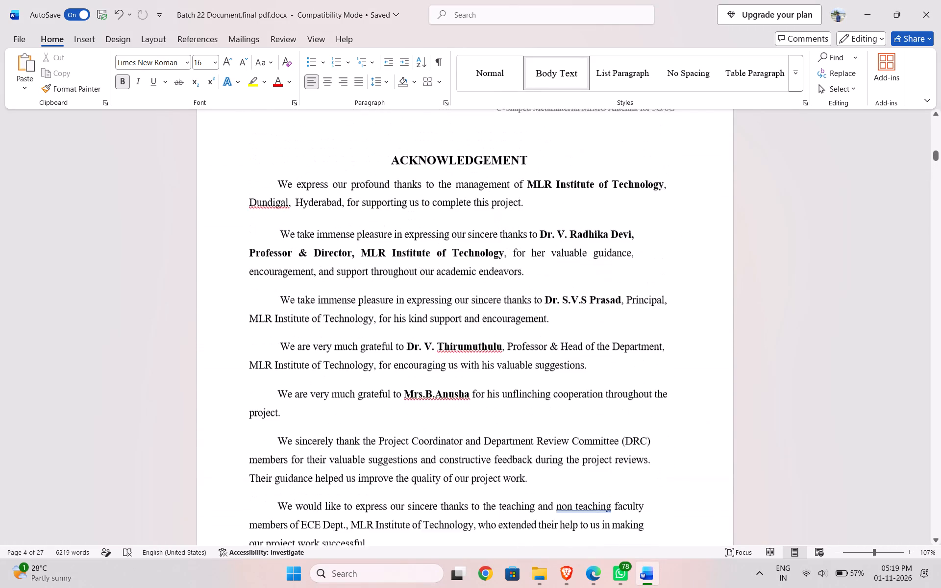
scroll(501, 264, "up", 9)
scroll(501, 264, "down", 1)
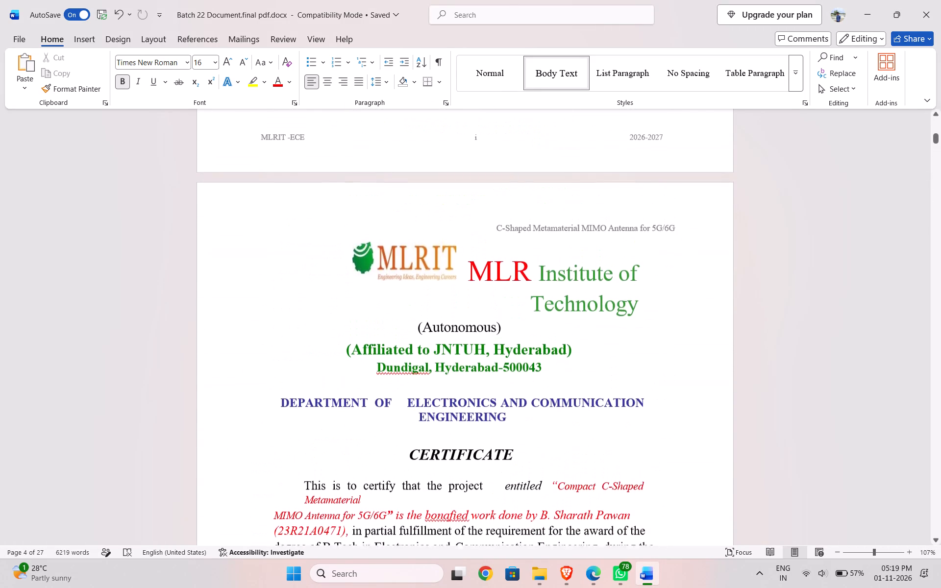
scroll(501, 264, "down", 1)
scroll(501, 264, "up", 1)
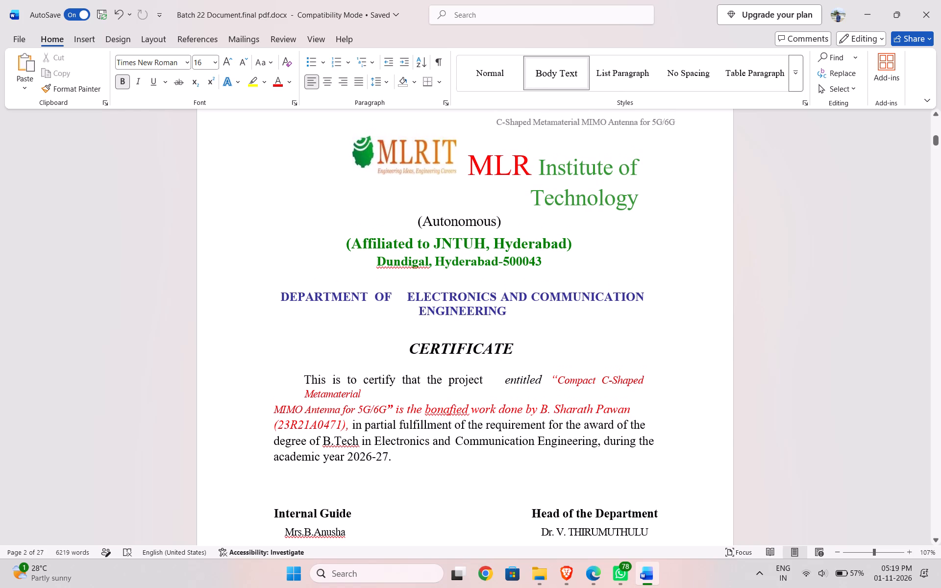
left_click(591, 570)
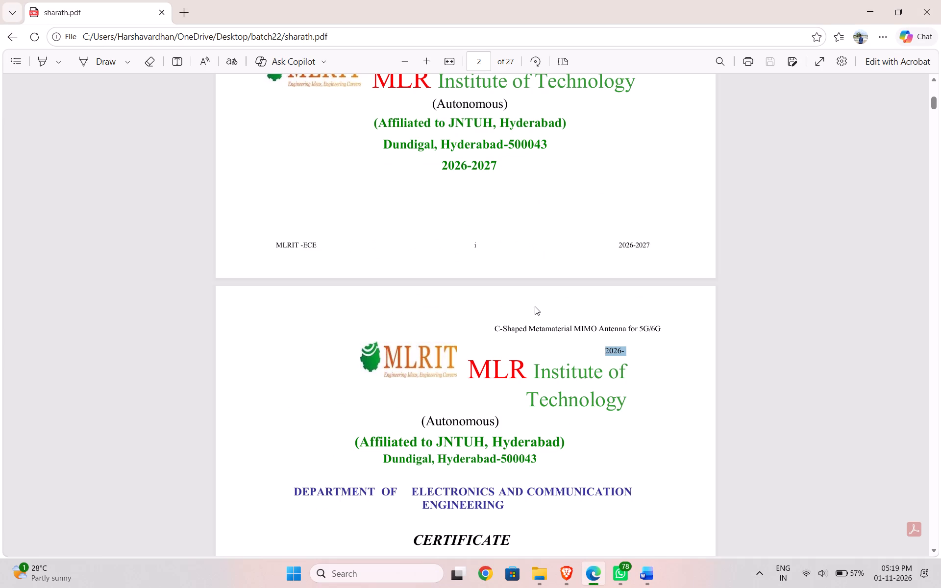
left_click(547, 377)
left_click(355, 352)
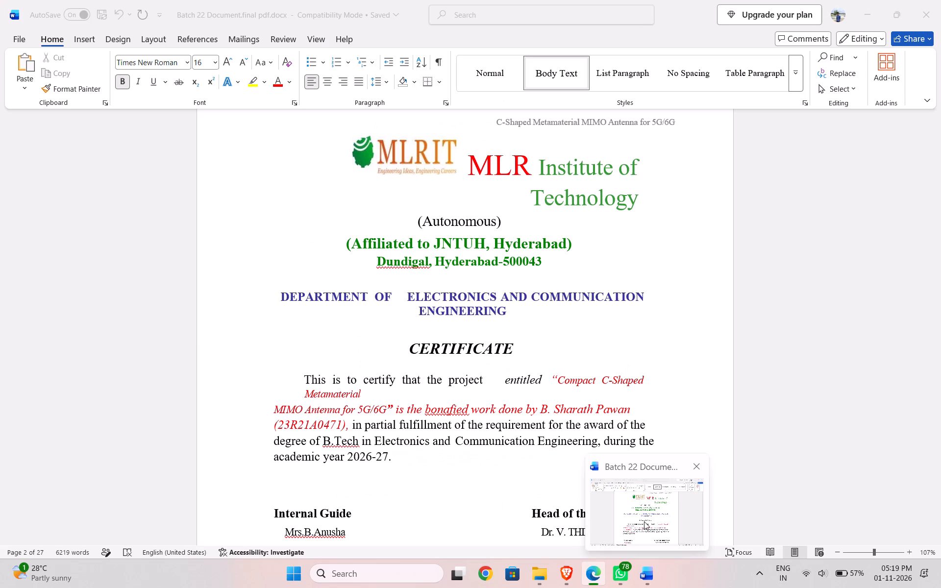
In the Word document, delete the content just before the MLRIT logo in the certificate page heading.
left_click(644, 521)
scroll(428, 205, "up", 1)
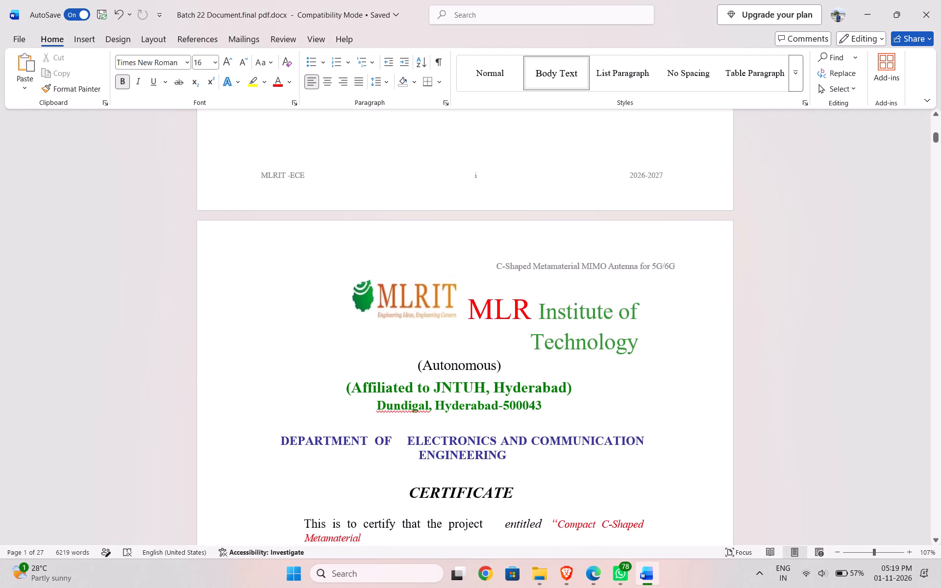
left_click(349, 293)
key("BackSpace")
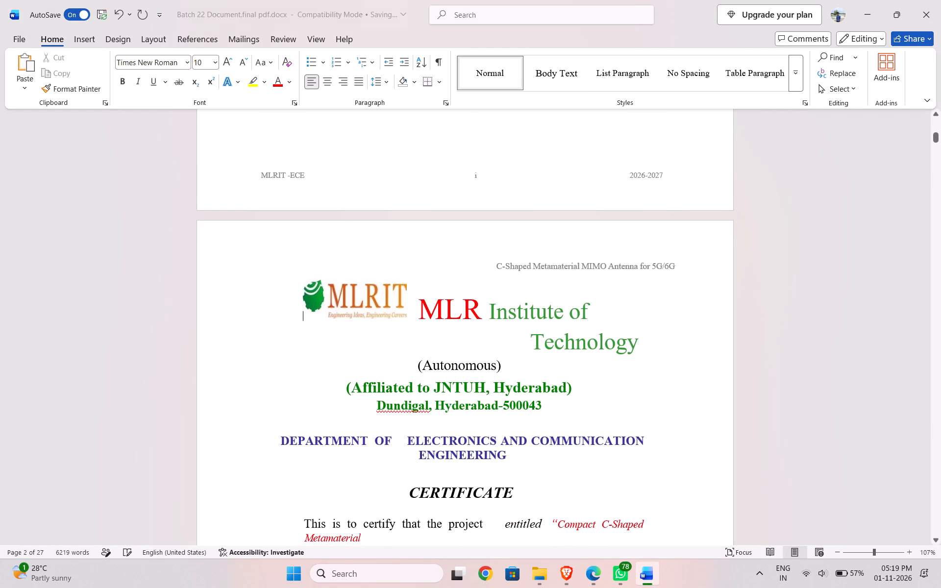
key("BackSpace")
key("BackSpace")
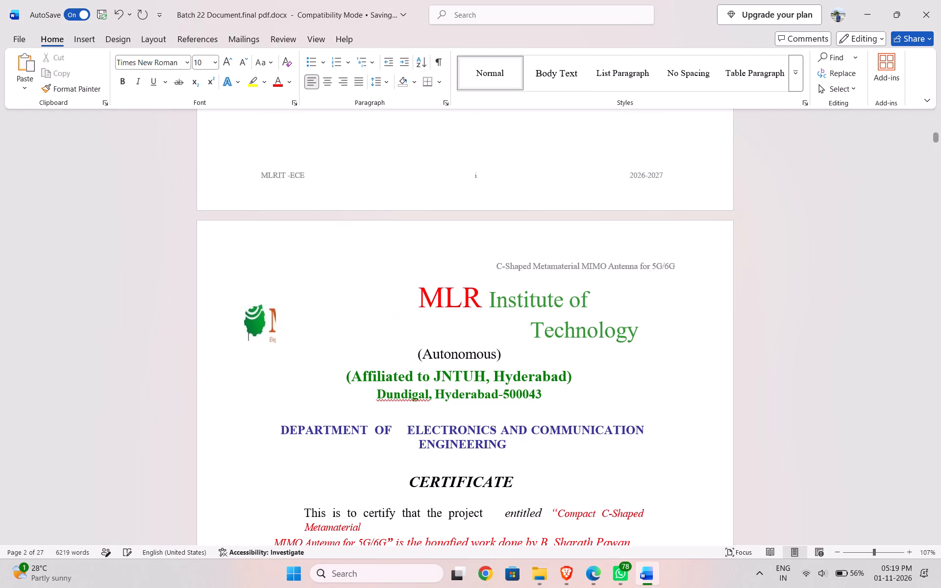
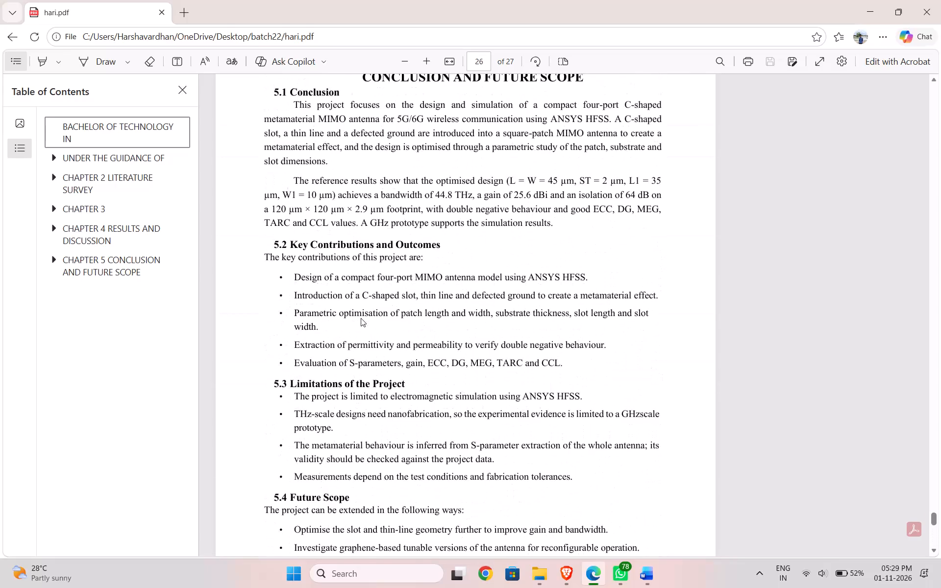
Check the conclusion and references pages at the end of hari.pdf, and close the file.
scroll(361, 318, "down", 6, "ctrl")
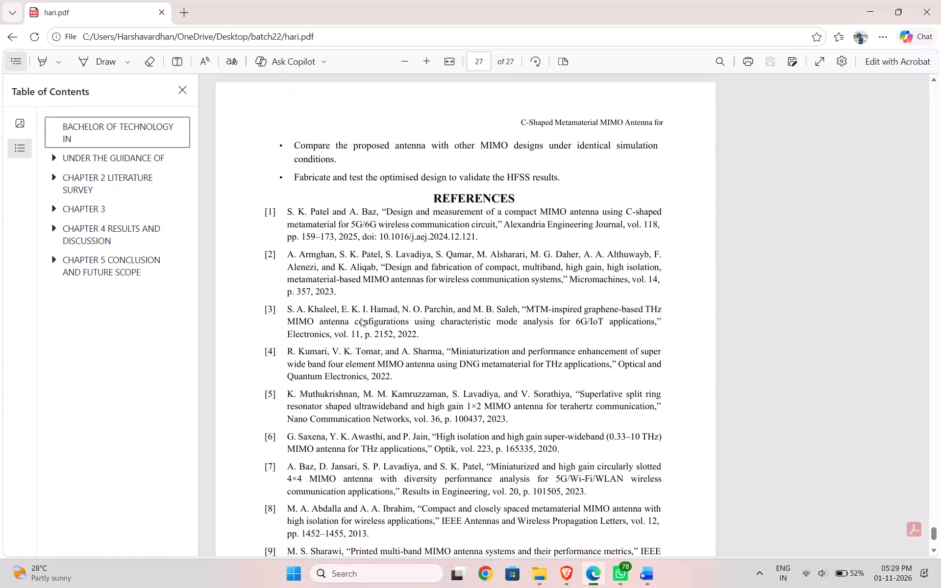
scroll(361, 318, "up", 5, "ctrl")
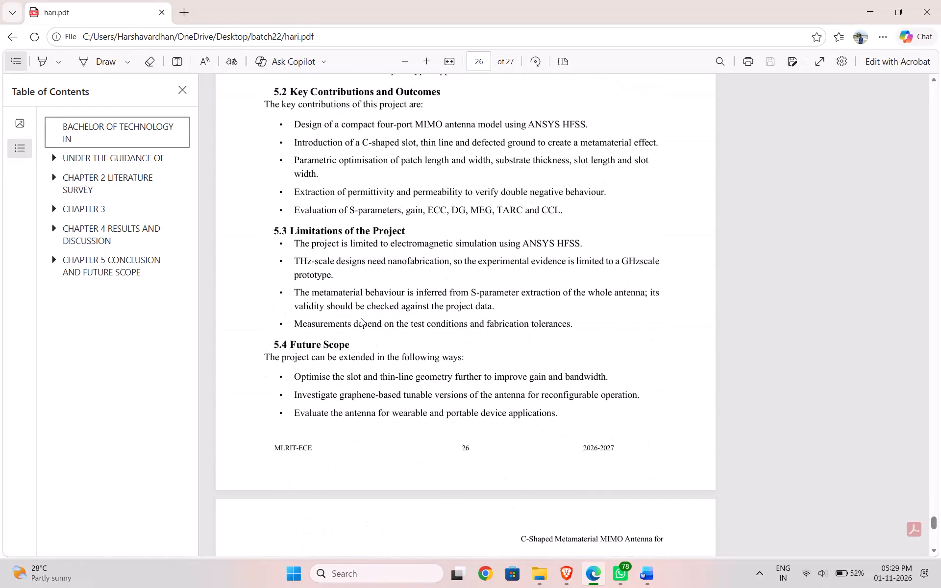
left_click(532, 565, "ctrl")
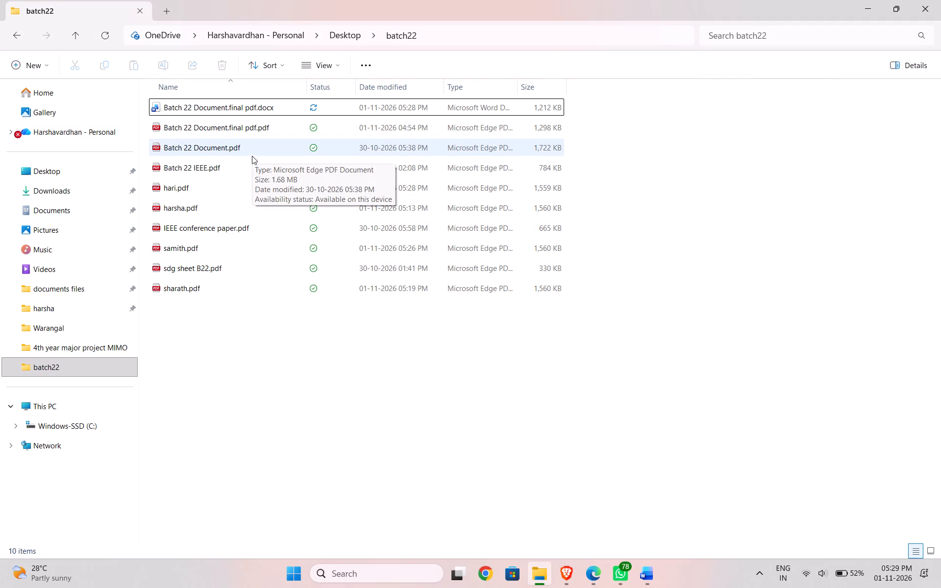
left_click(255, 398, "ctrl")
left_click(255, 398, "ctrl")
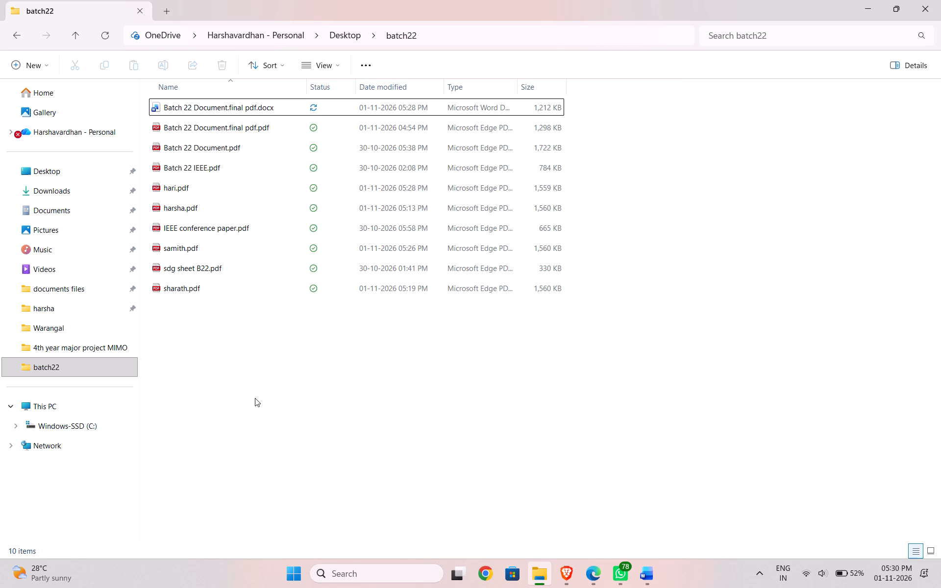
left_click(920, 2, "ctrl")
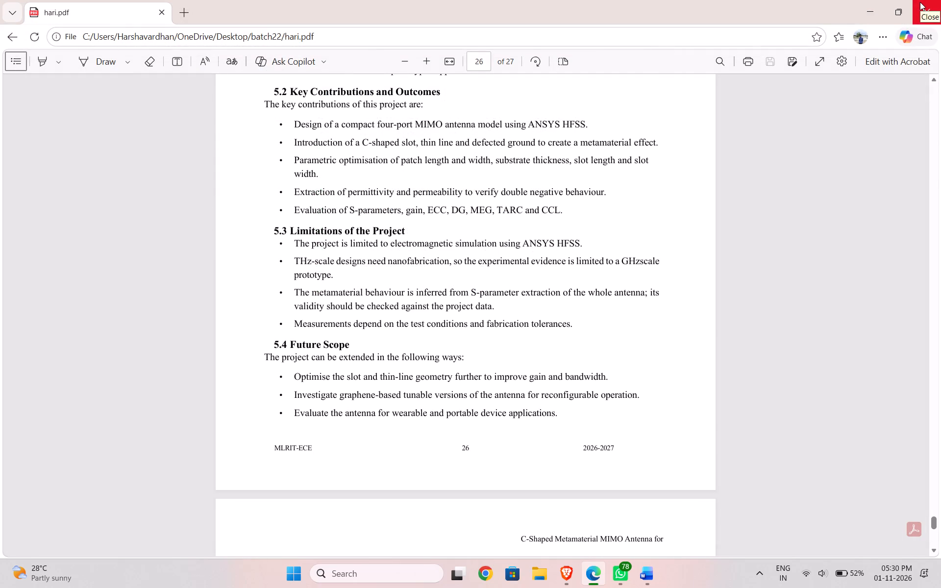
left_click(920, 2, "ctrl")
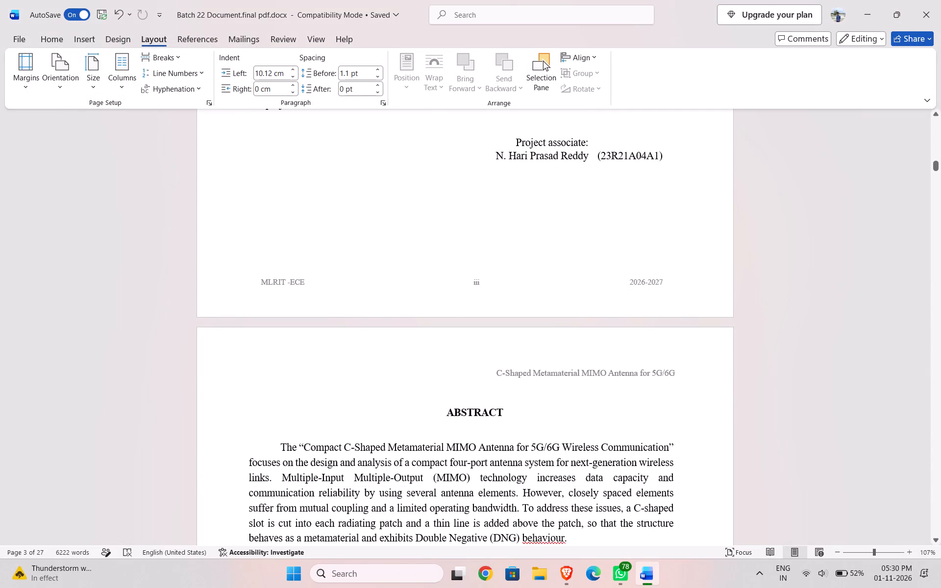
Switch to File Explorer and open the batch22 folder.
left_click(537, 576, "ctrl")
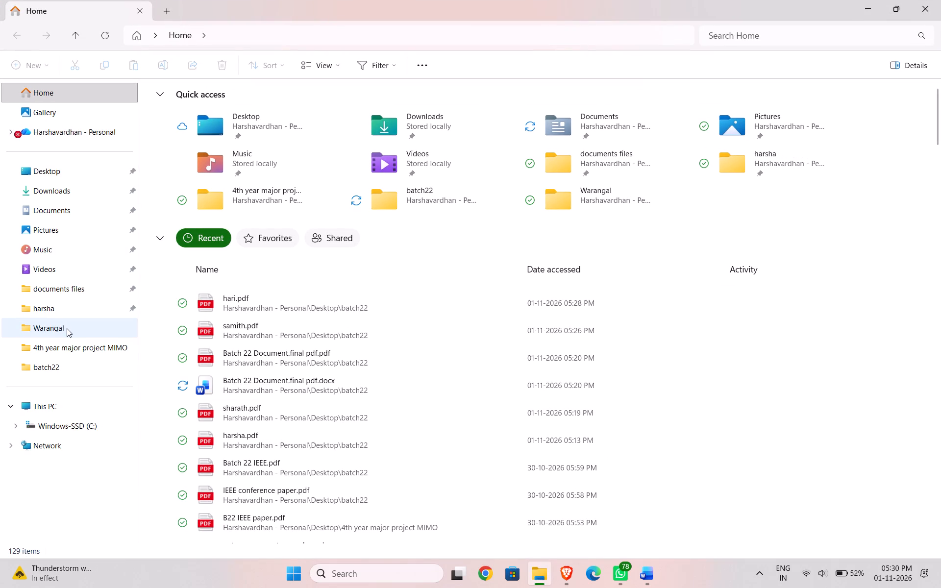
left_click(69, 360, "ctrl")
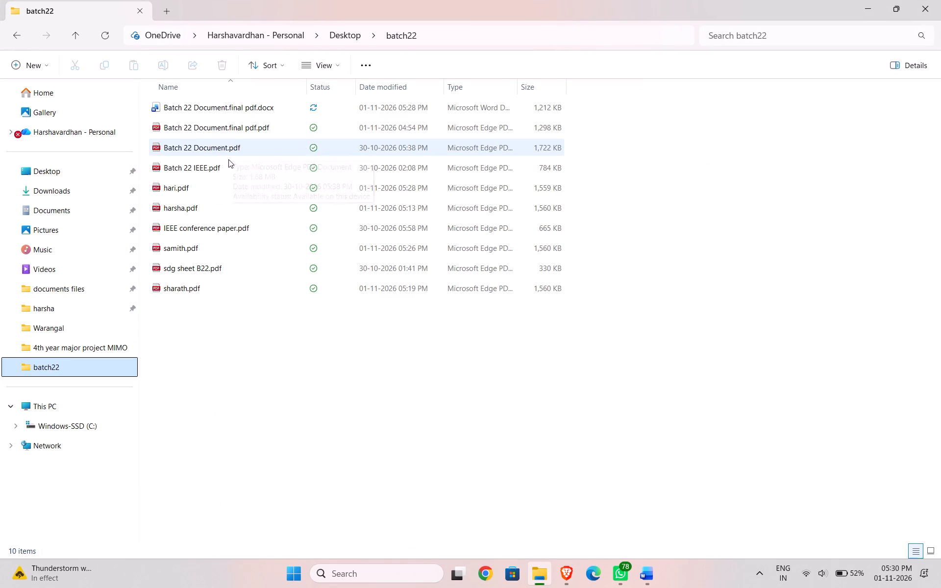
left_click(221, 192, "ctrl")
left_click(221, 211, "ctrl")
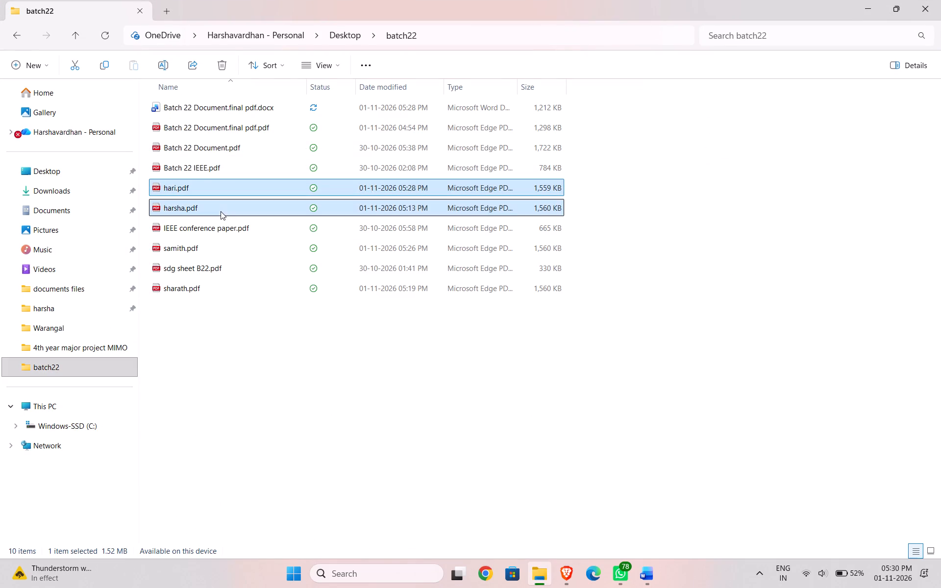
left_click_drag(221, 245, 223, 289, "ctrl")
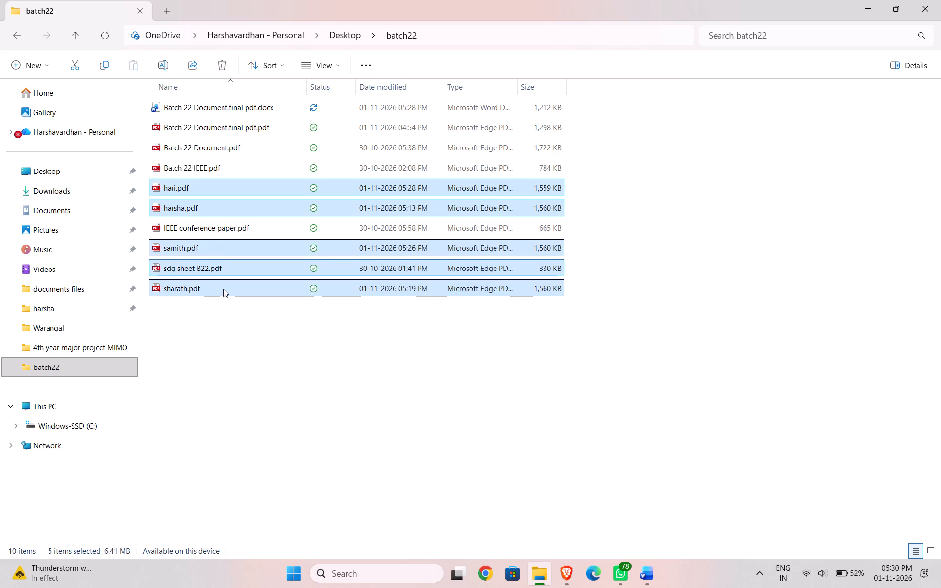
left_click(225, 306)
Copy the four student PDFs sharath.pdf, samith.pdf, harsha.pdf and hari.pdf from the batch22 folder.
left_click(225, 290, "ctrl")
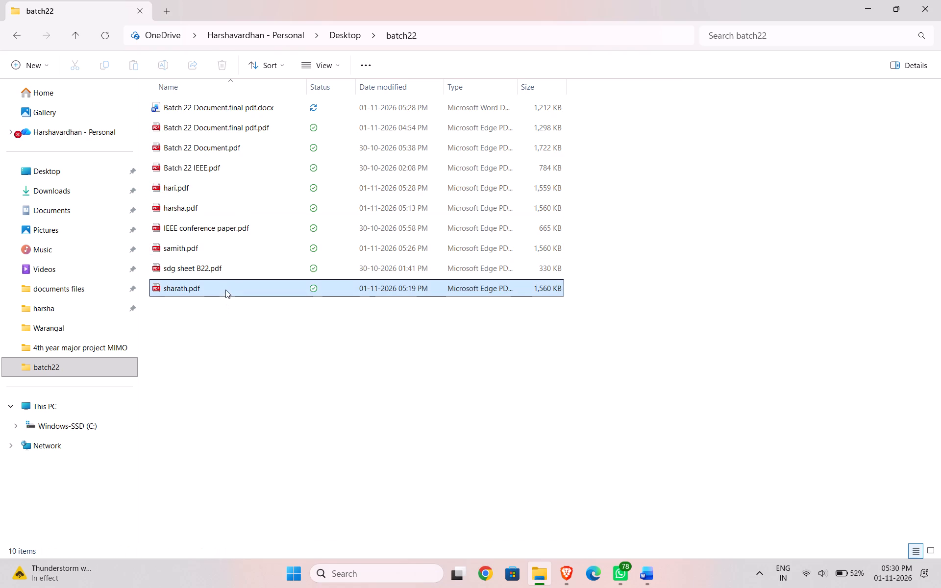
left_click(229, 254, "ctrl")
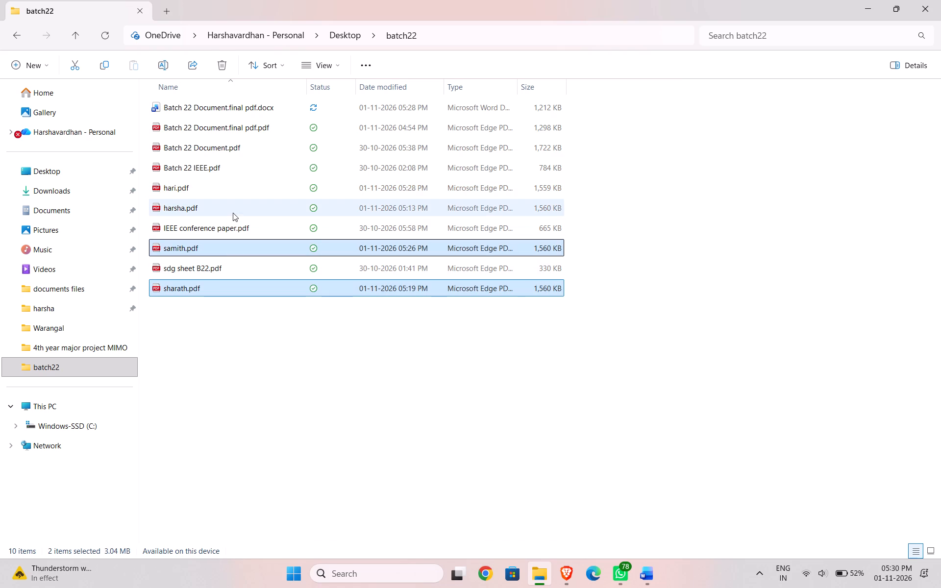
left_click(233, 213, "ctrl")
left_click(237, 191, "ctrl")
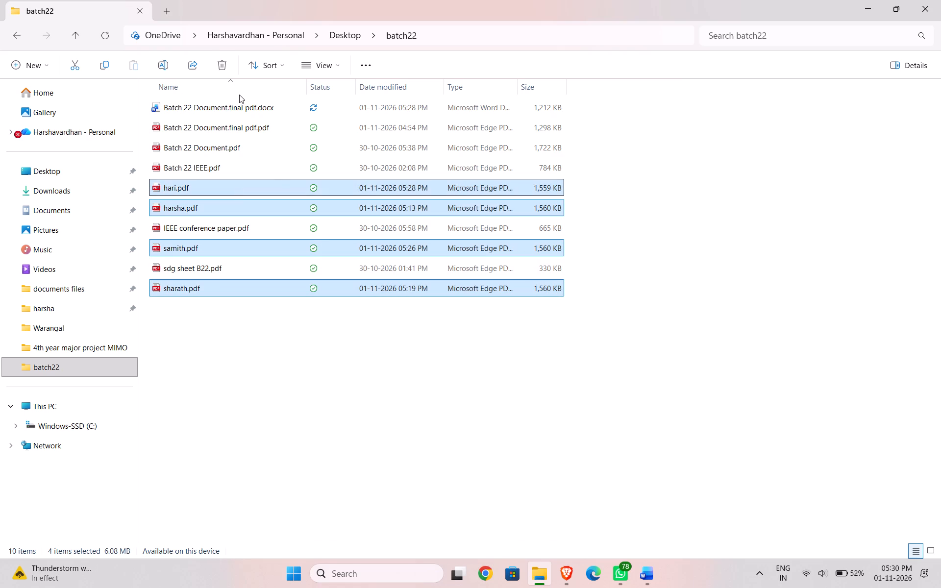
key("ctrl+c")
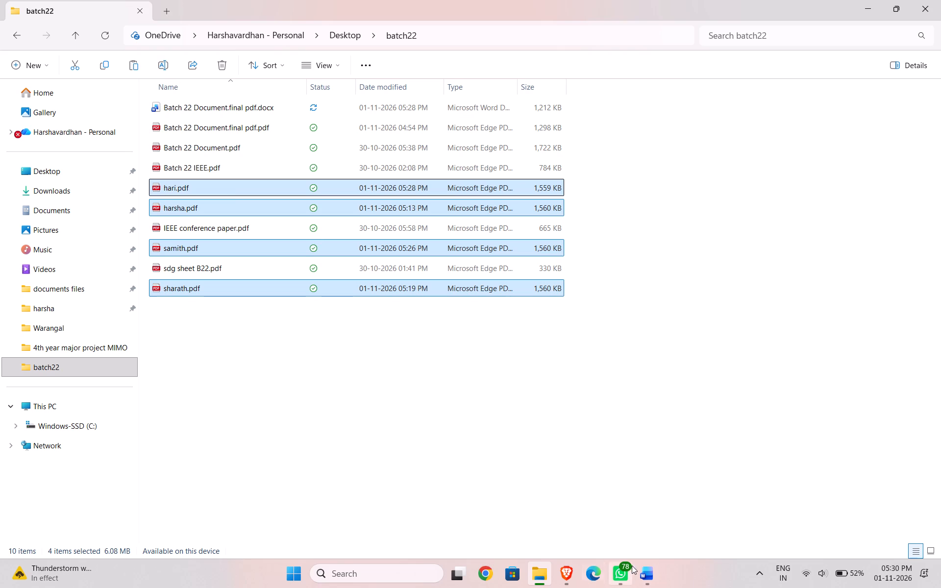